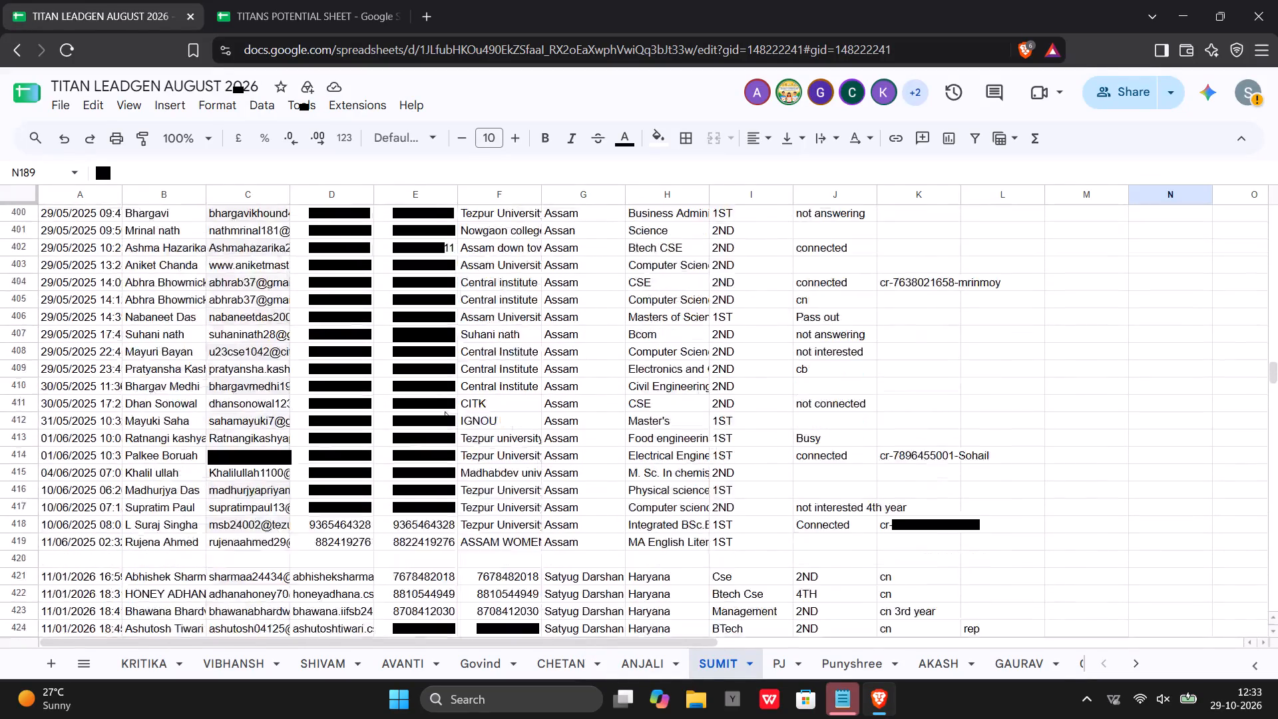
Look through the lead entries and call remarks on the SUMIT sheet to find the block of leads starting at row 746.
scroll(445, 411, down, 4)
scroll(644, 509, down, 10)
scroll(646, 509, down, 12)
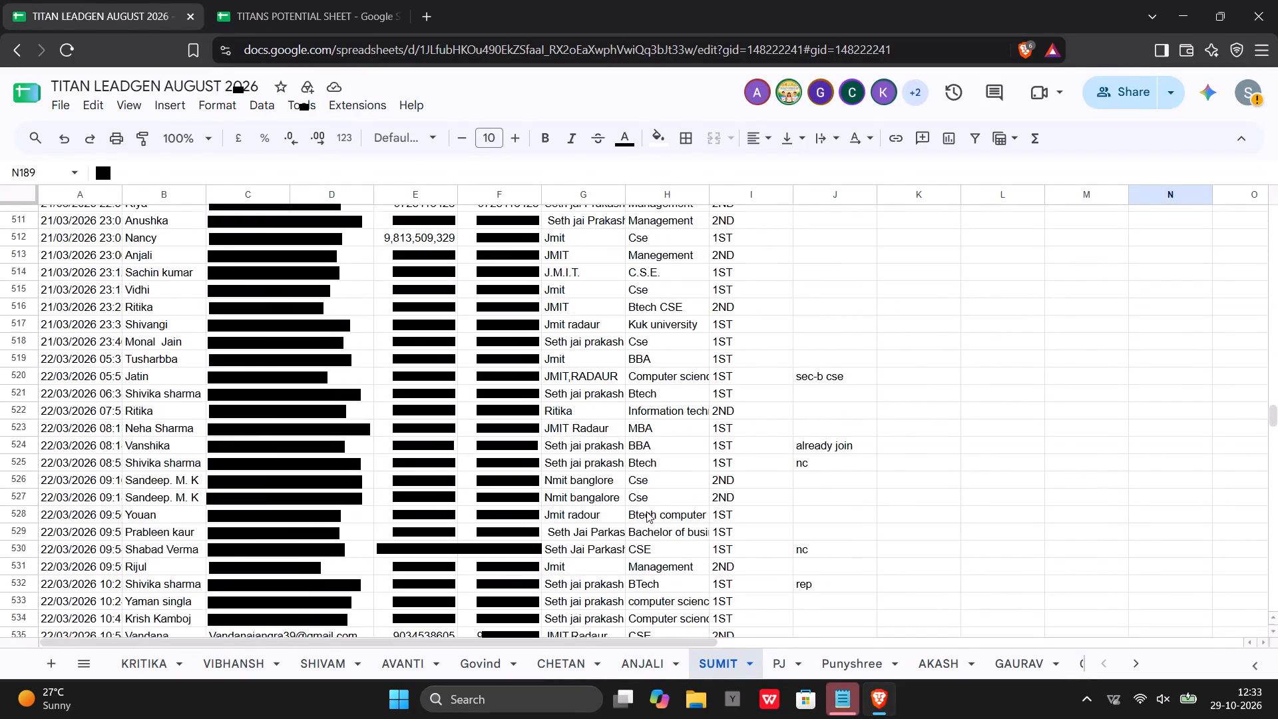
scroll(646, 511, down, 5)
scroll(647, 517, down, 16)
scroll(651, 513, down, 9)
scroll(651, 513, down, 12)
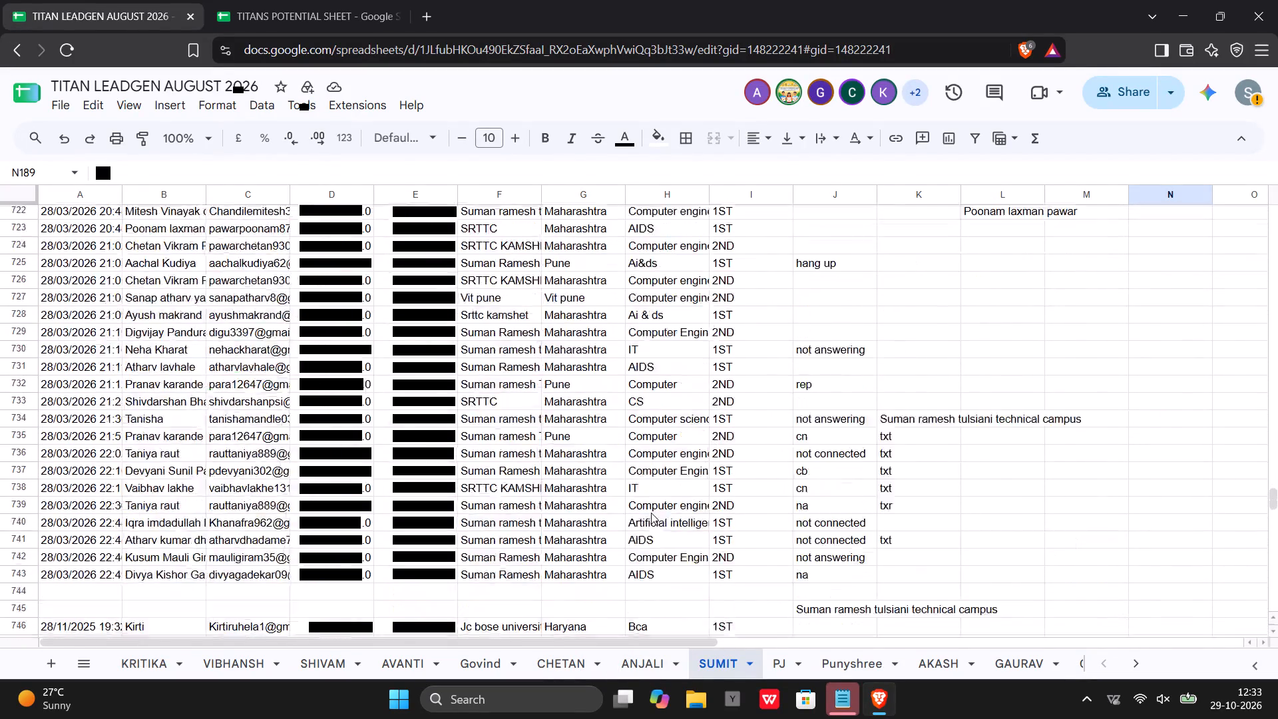
scroll(651, 513, down, 13)
scroll(651, 513, up, 5)
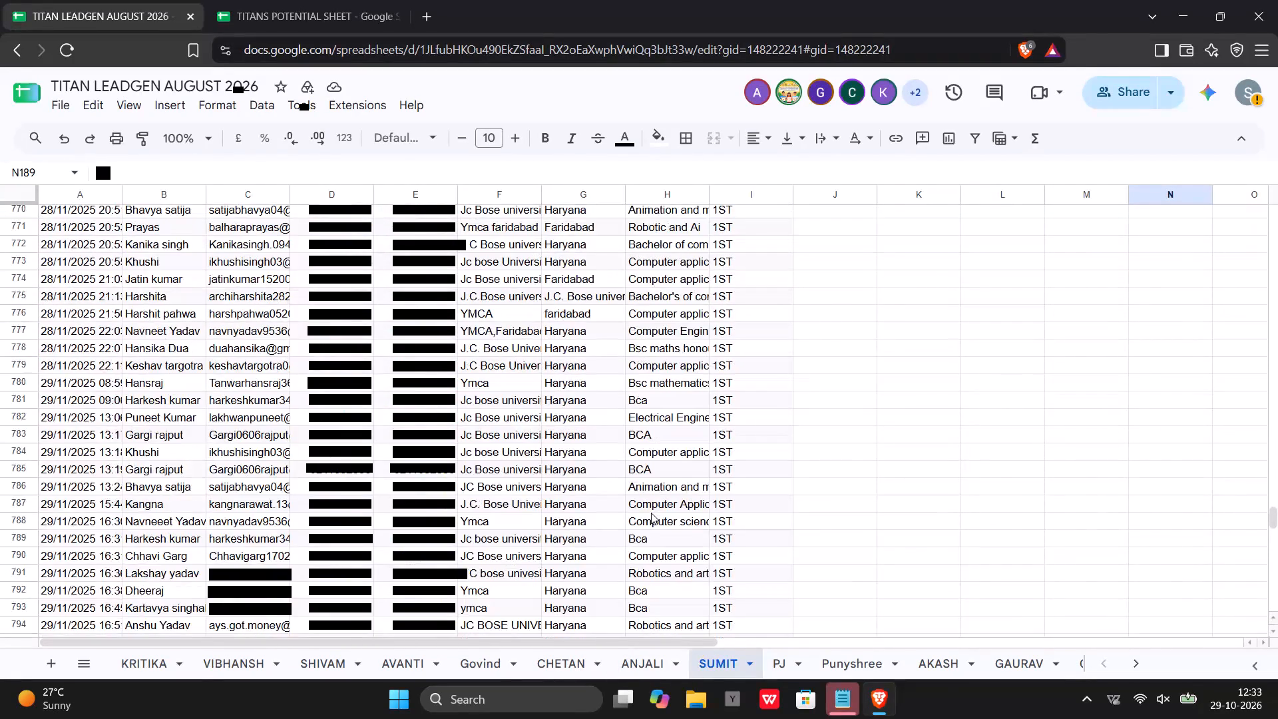
scroll(651, 513, up, 7)
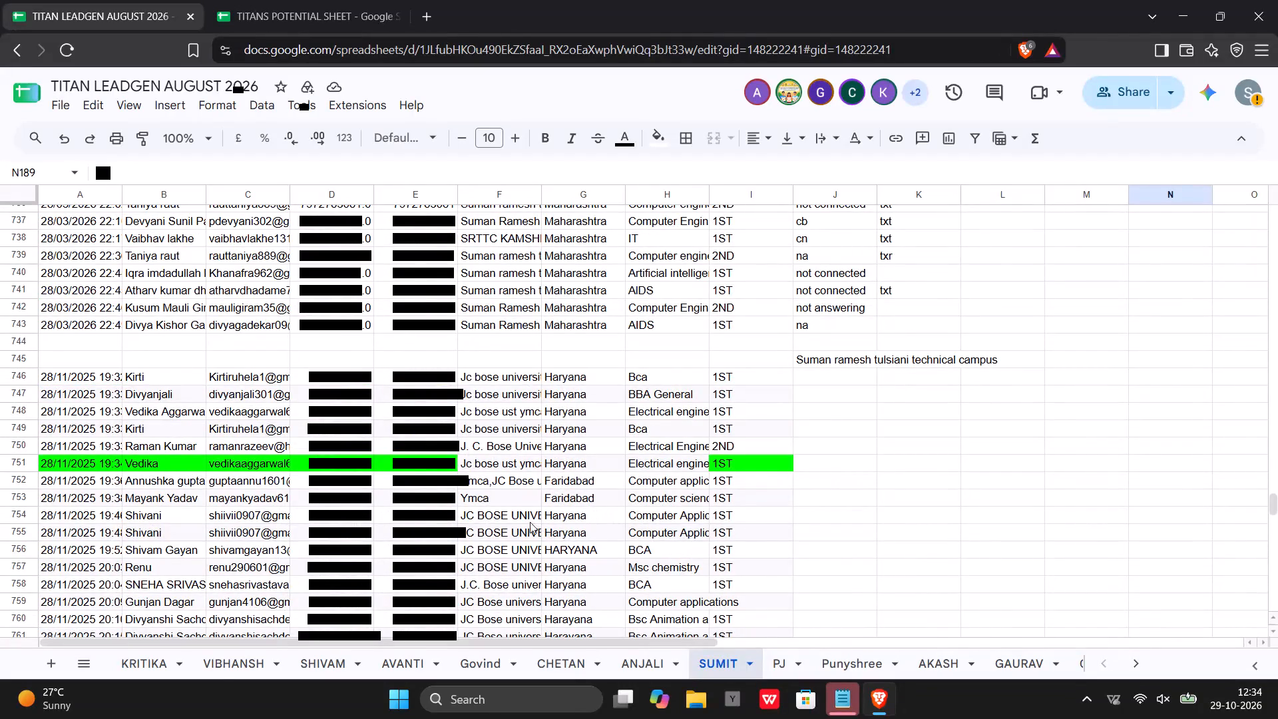
scroll(540, 501, down, 6)
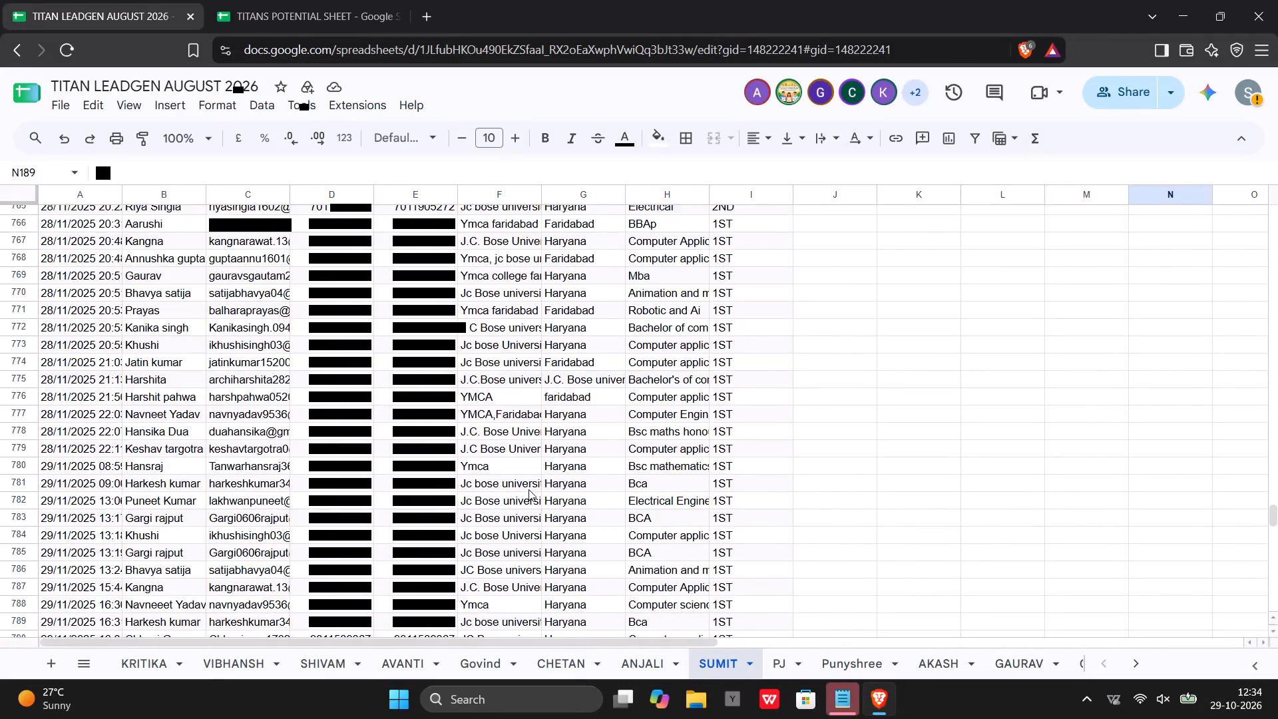
scroll(529, 489, down, 7)
scroll(529, 495, up, 2)
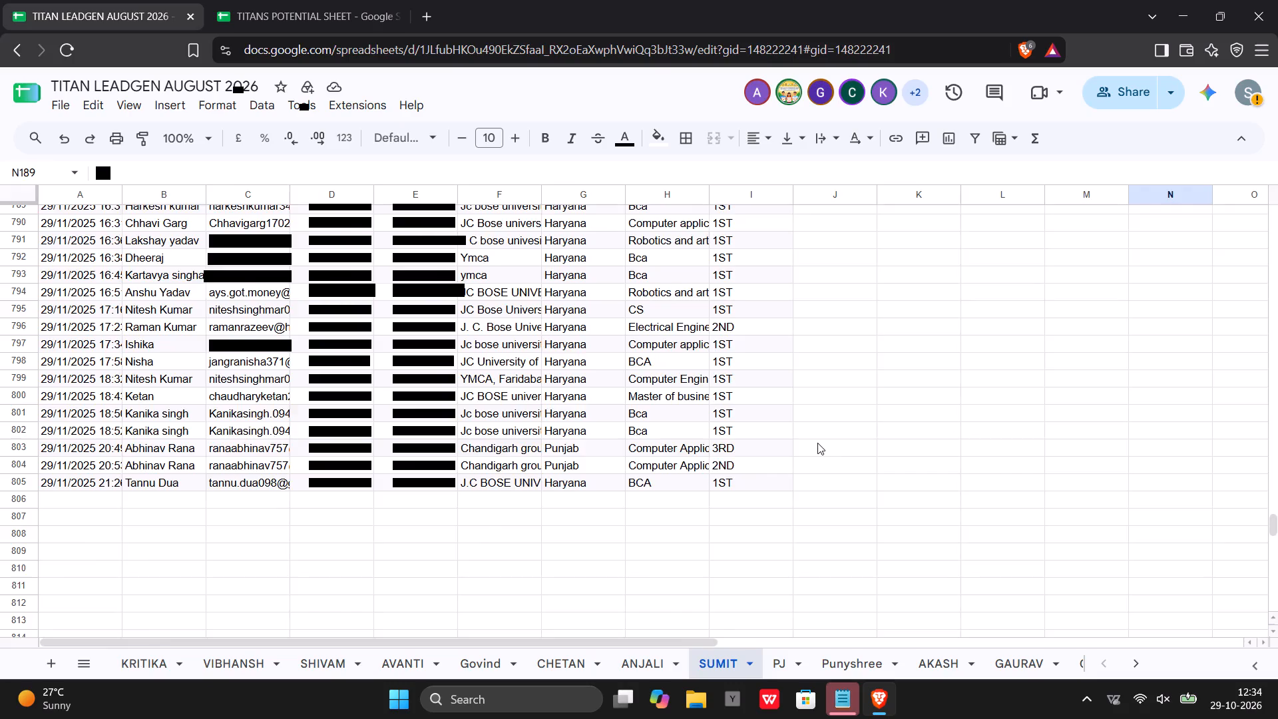
scroll(817, 443, up, 14)
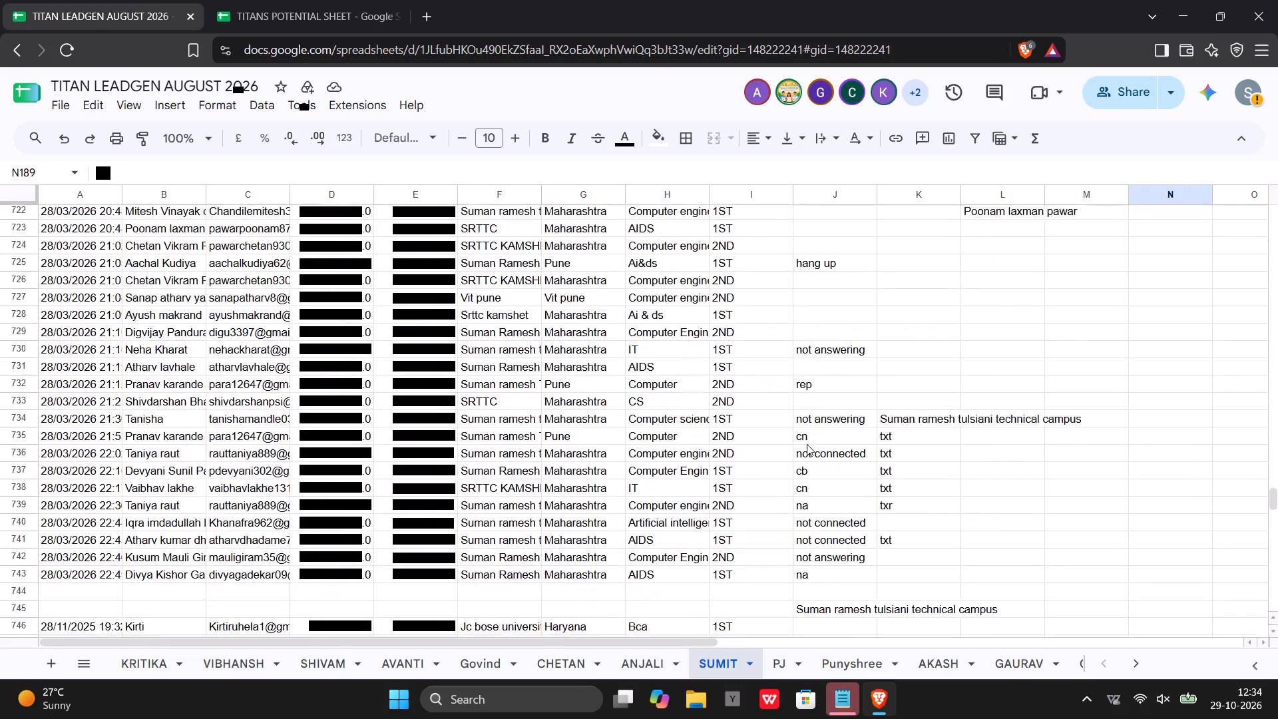
scroll(807, 444, up, 1)
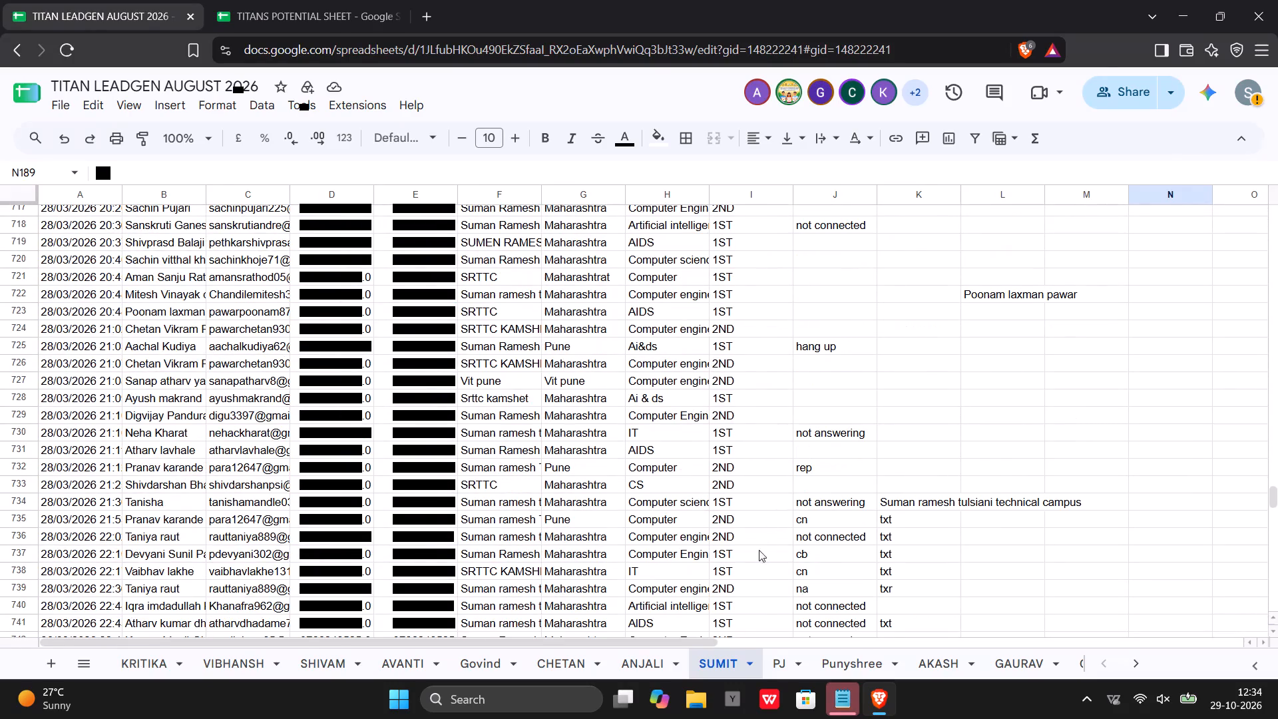
scroll(697, 529, up, 2)
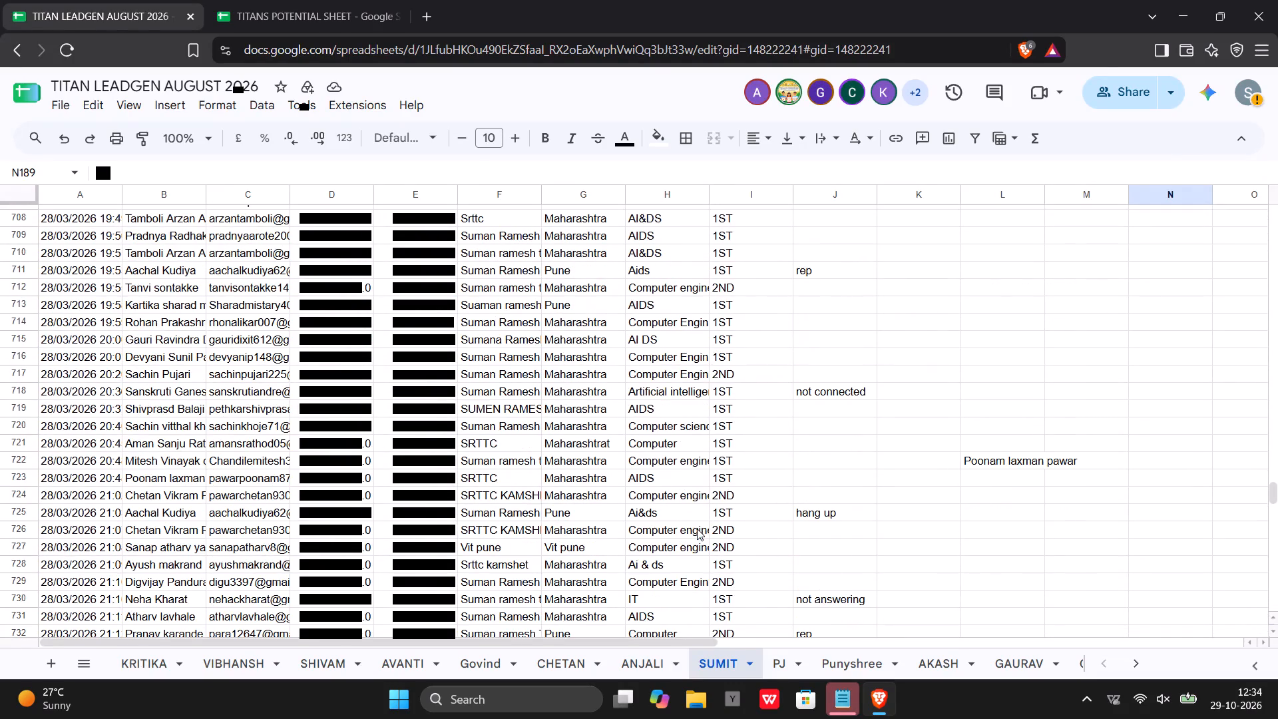
scroll(745, 502, up, 3)
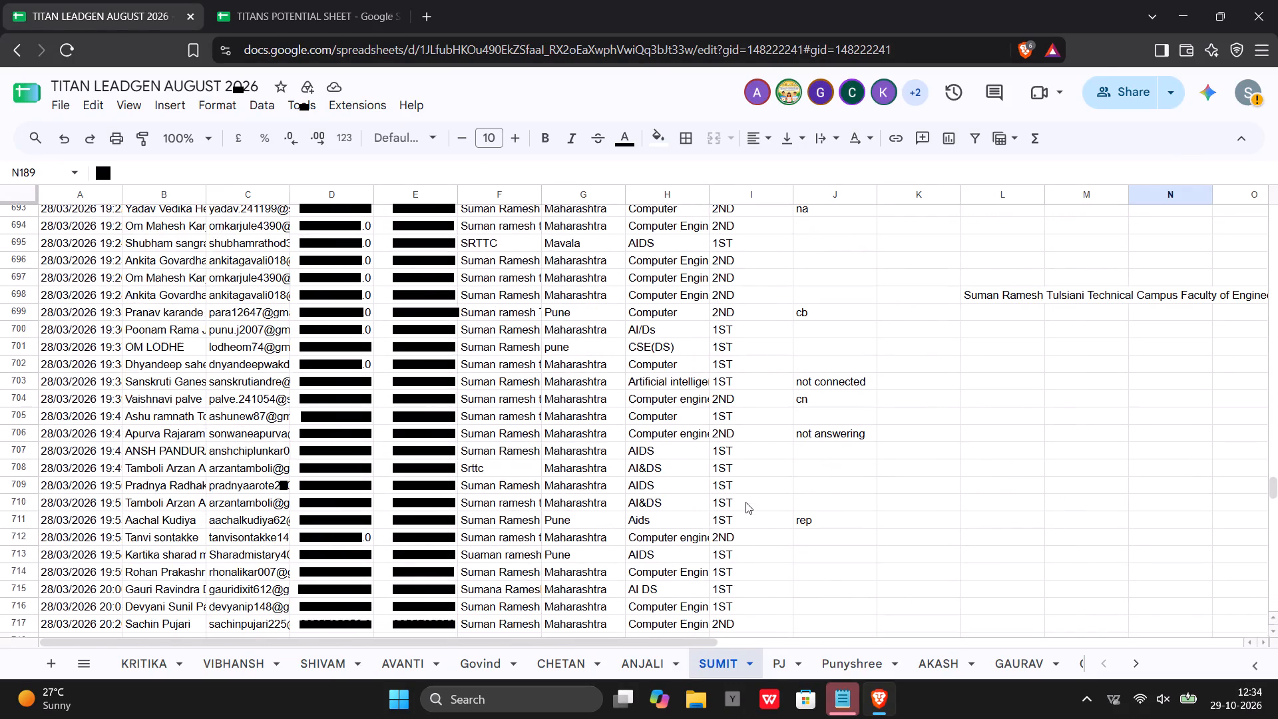
scroll(745, 502, down, 11)
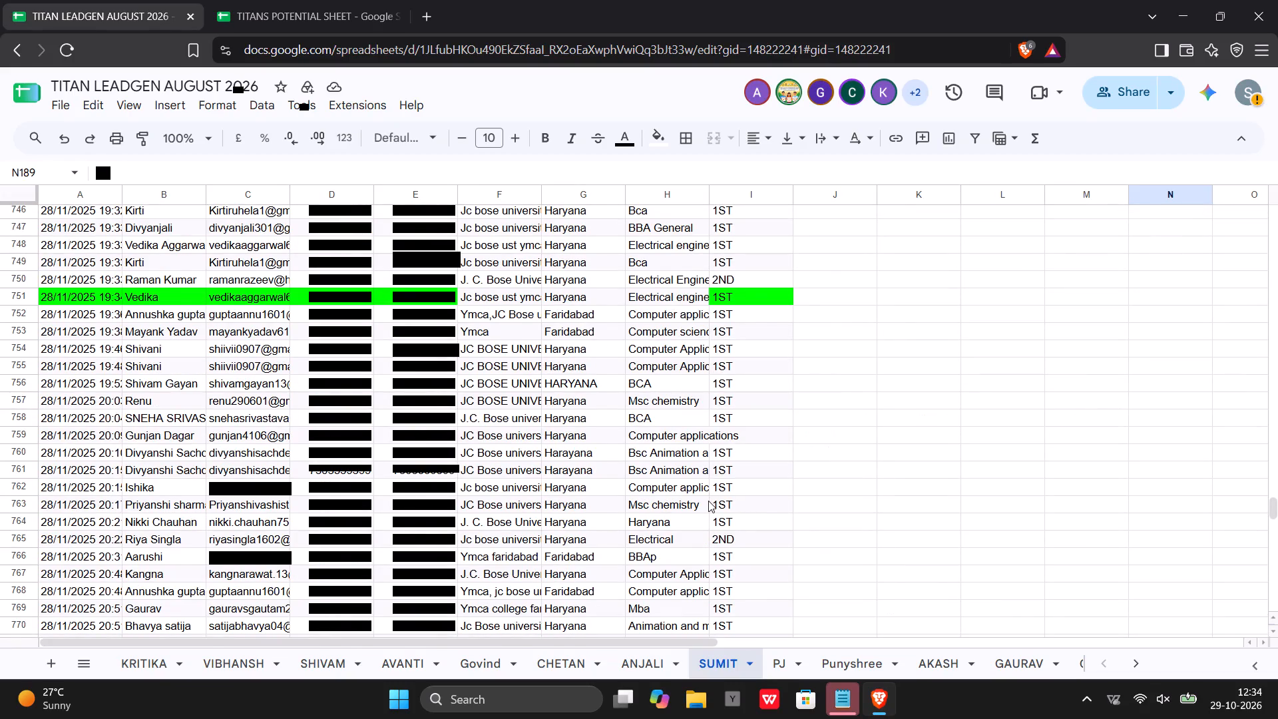
scroll(708, 503, up, 2)
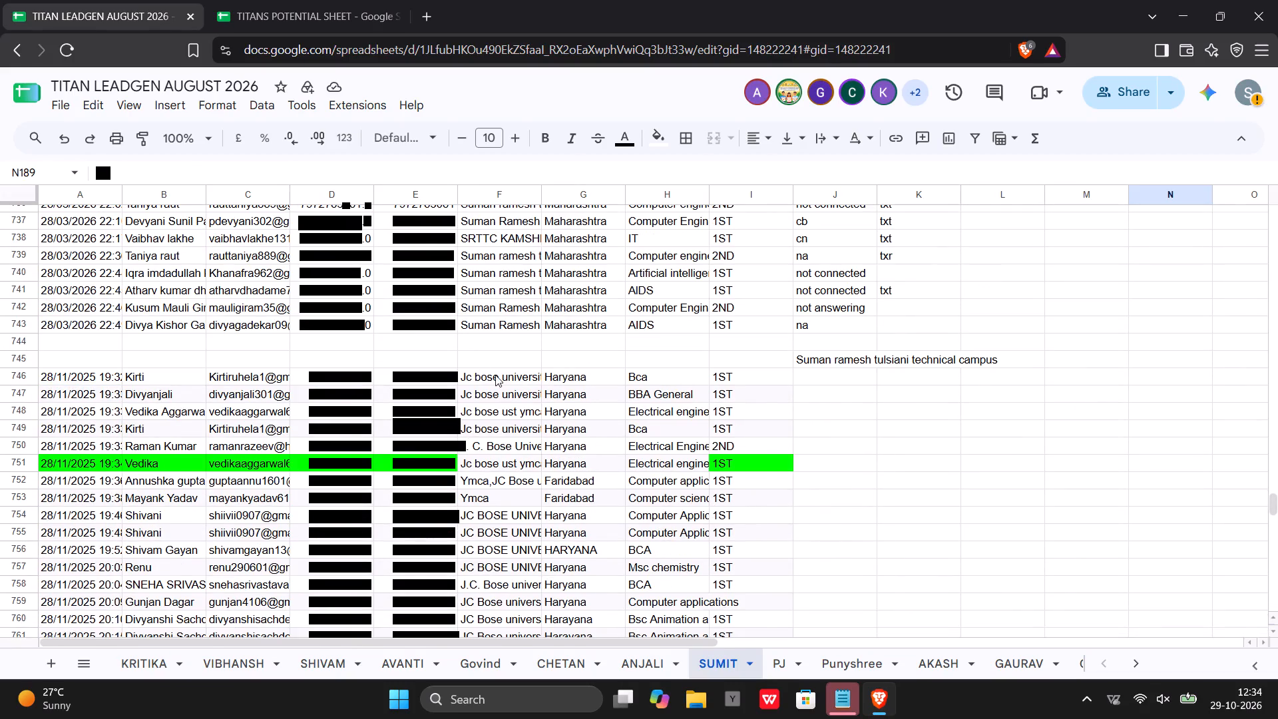
Copy the college name "Jc bose university of science and technology" from F746 into cell L746.
right_click(495, 375)
click(559, 180)
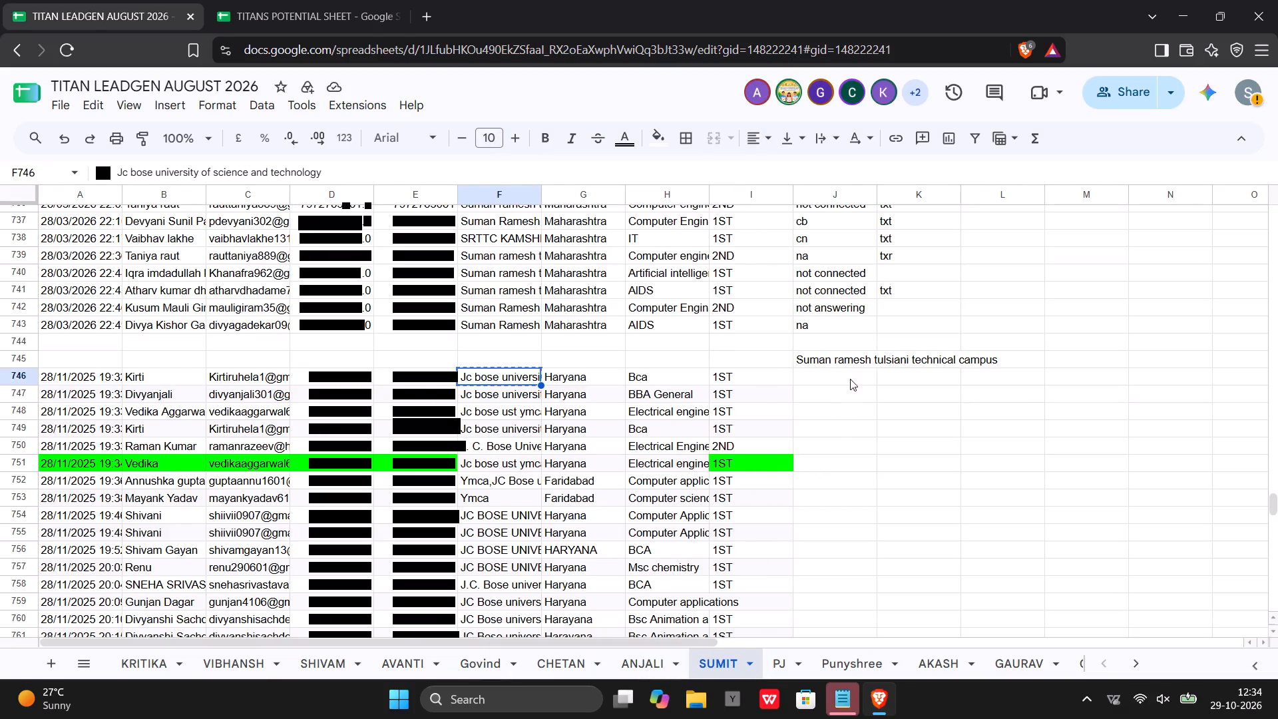
click(992, 373)
key(ctrl+v)
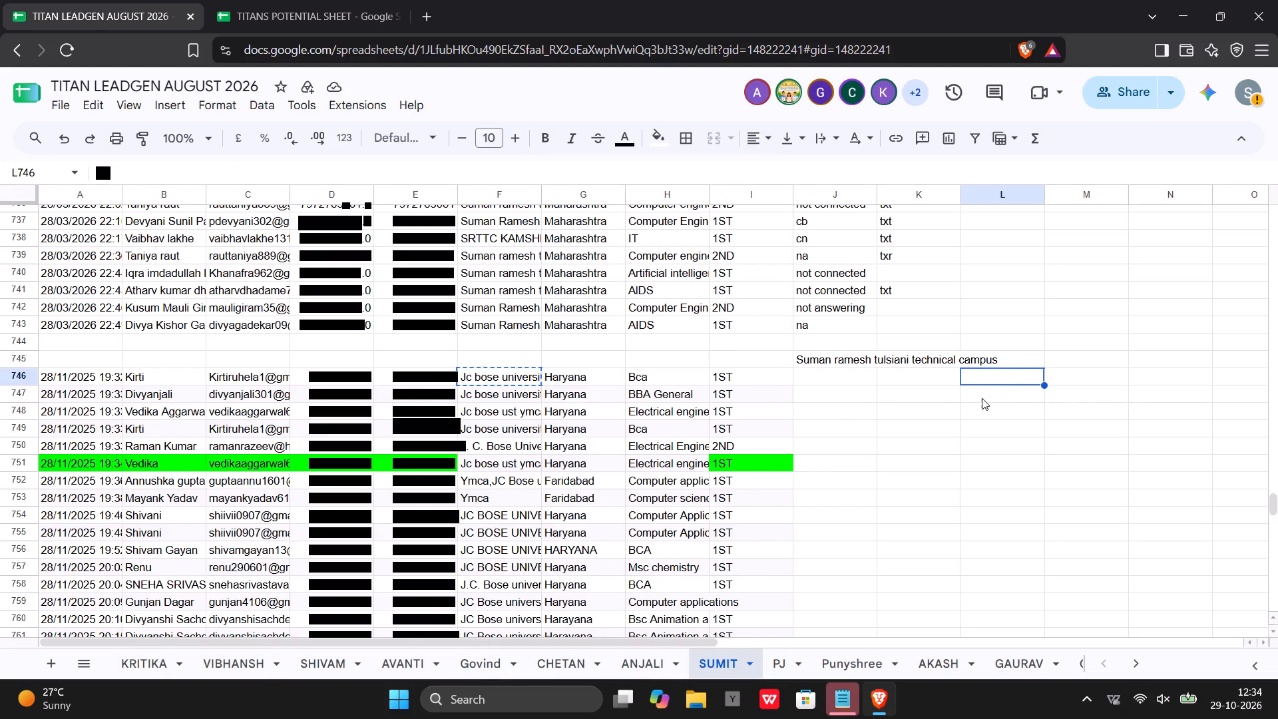
click(997, 421)
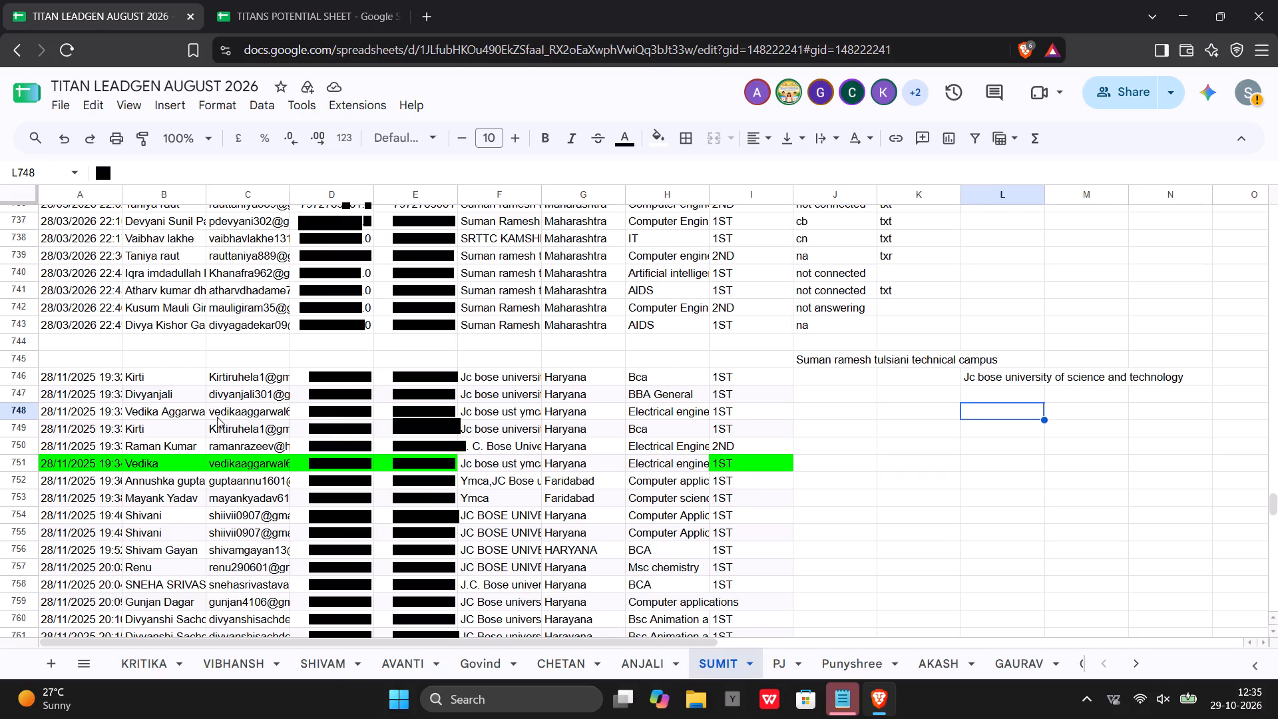
Copy the phone number in D746, followed by the lead's name in B746.
right_click(355, 377)
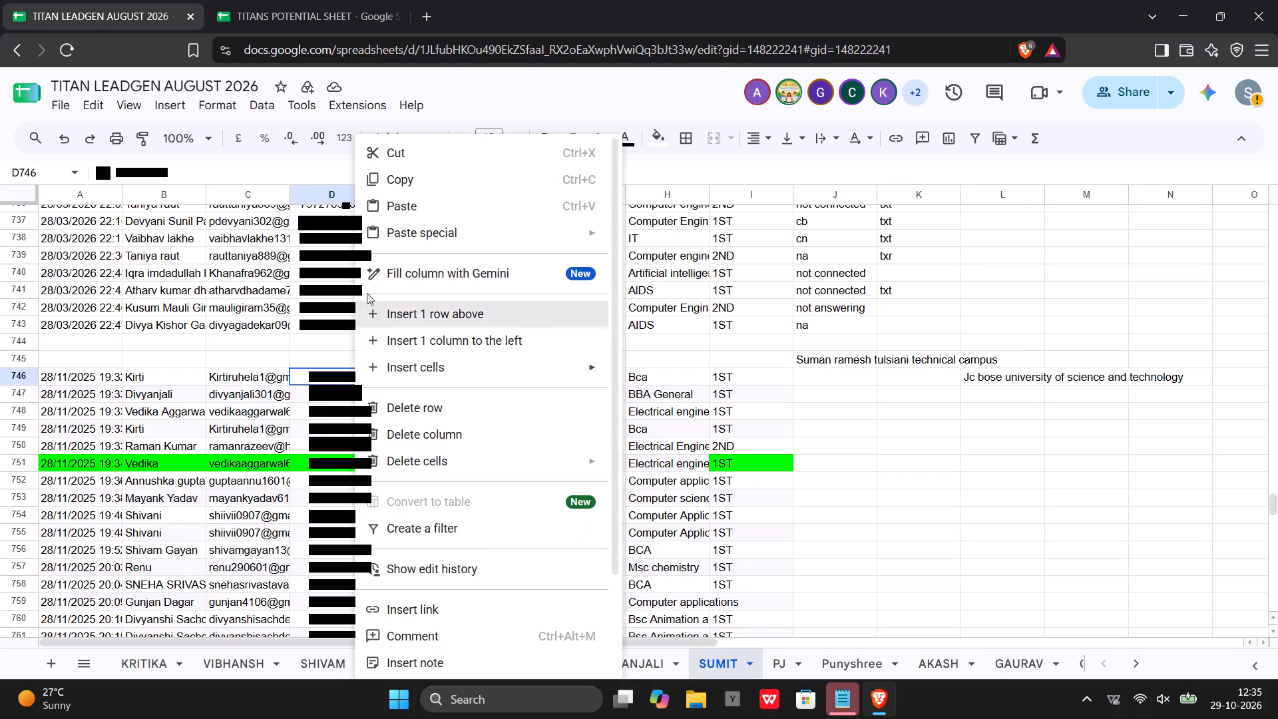
click(409, 174)
right_click(142, 377)
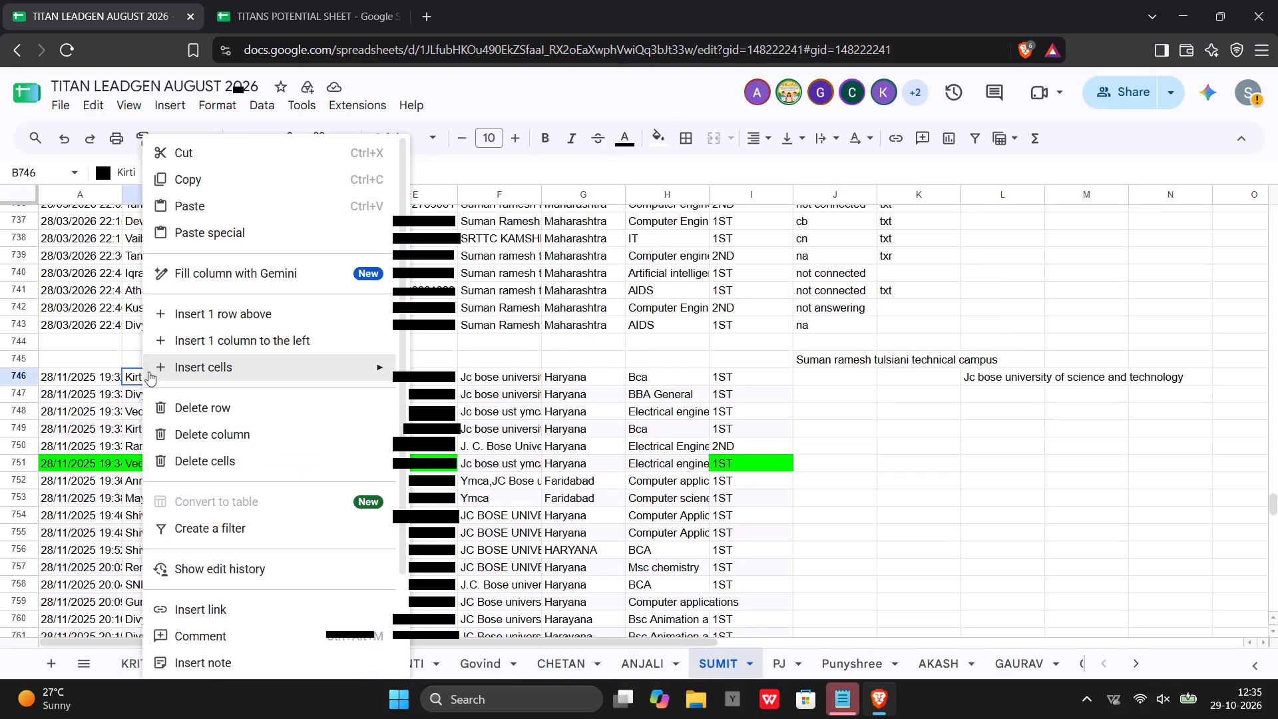
click(197, 174)
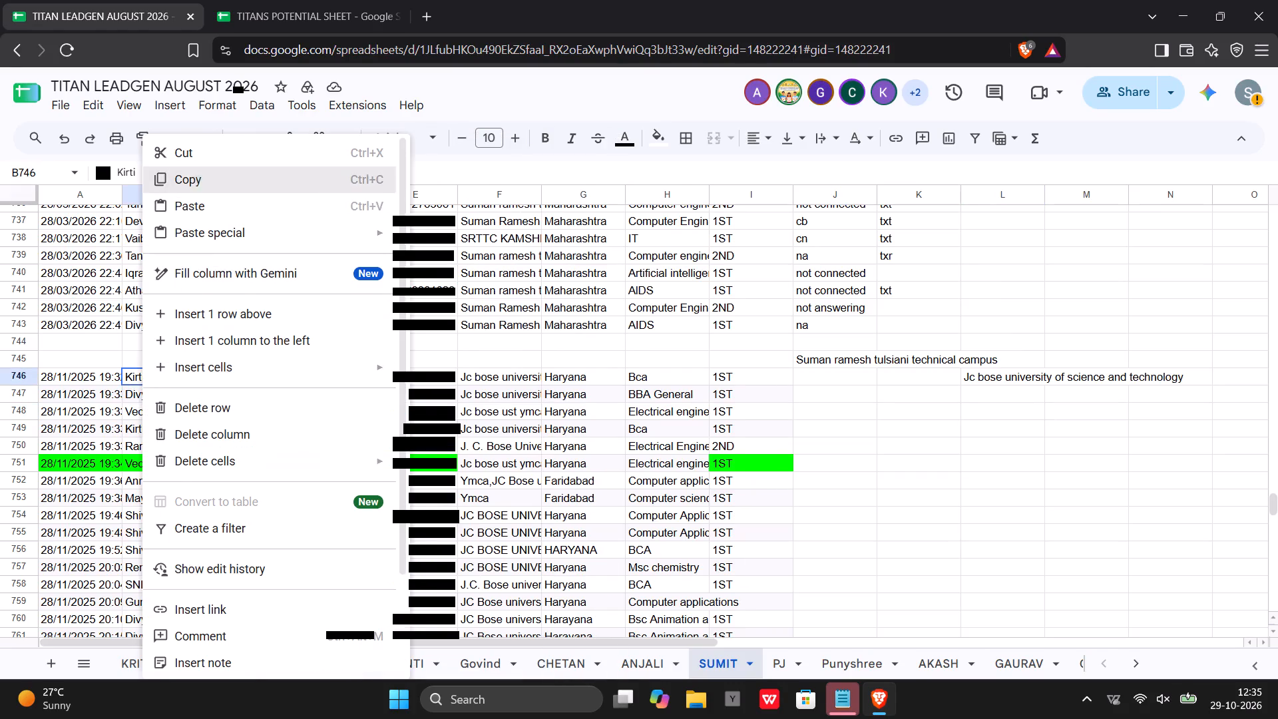
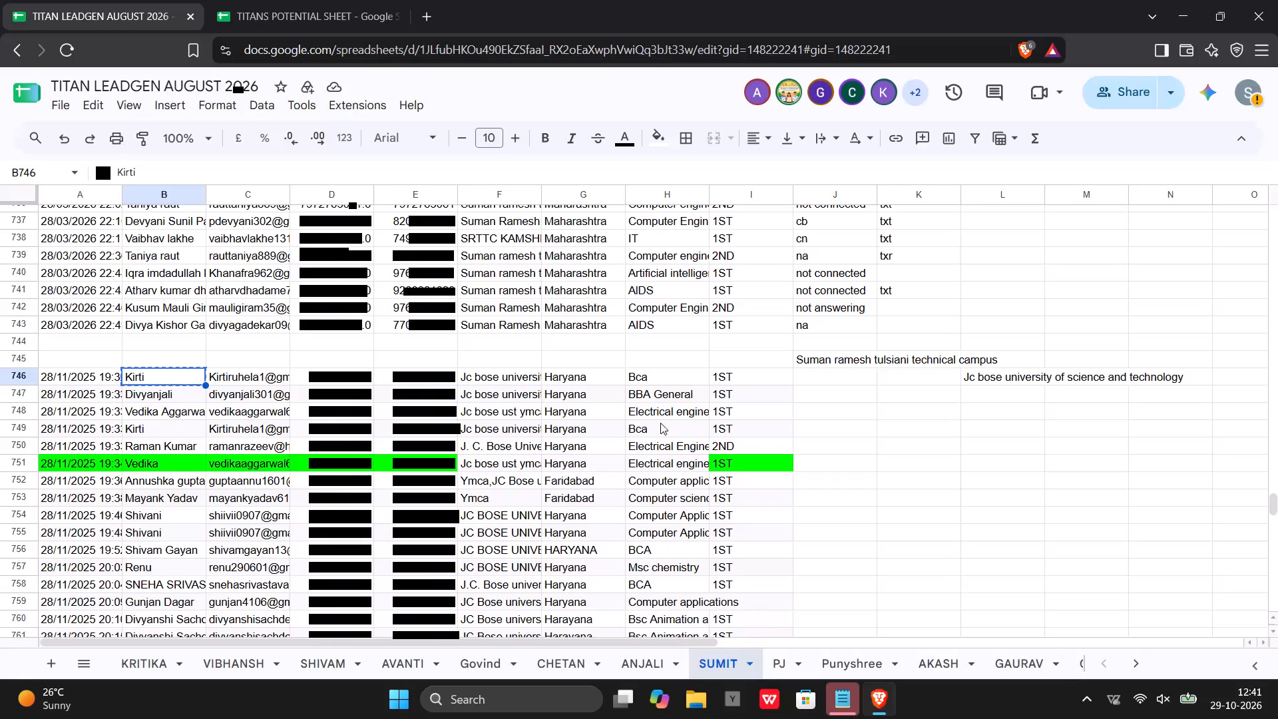
Enter the call remark "already done in 1sem" in J746 for the first lead of the block.
click(811, 377)
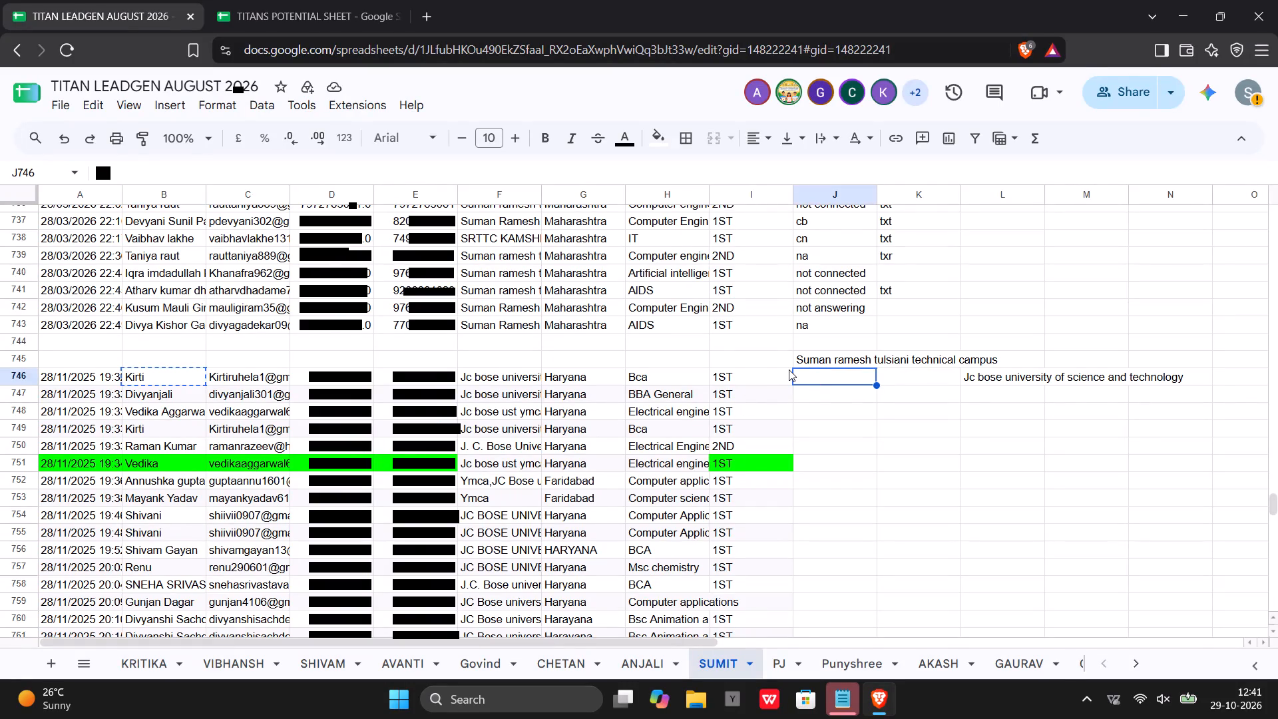
text(al)
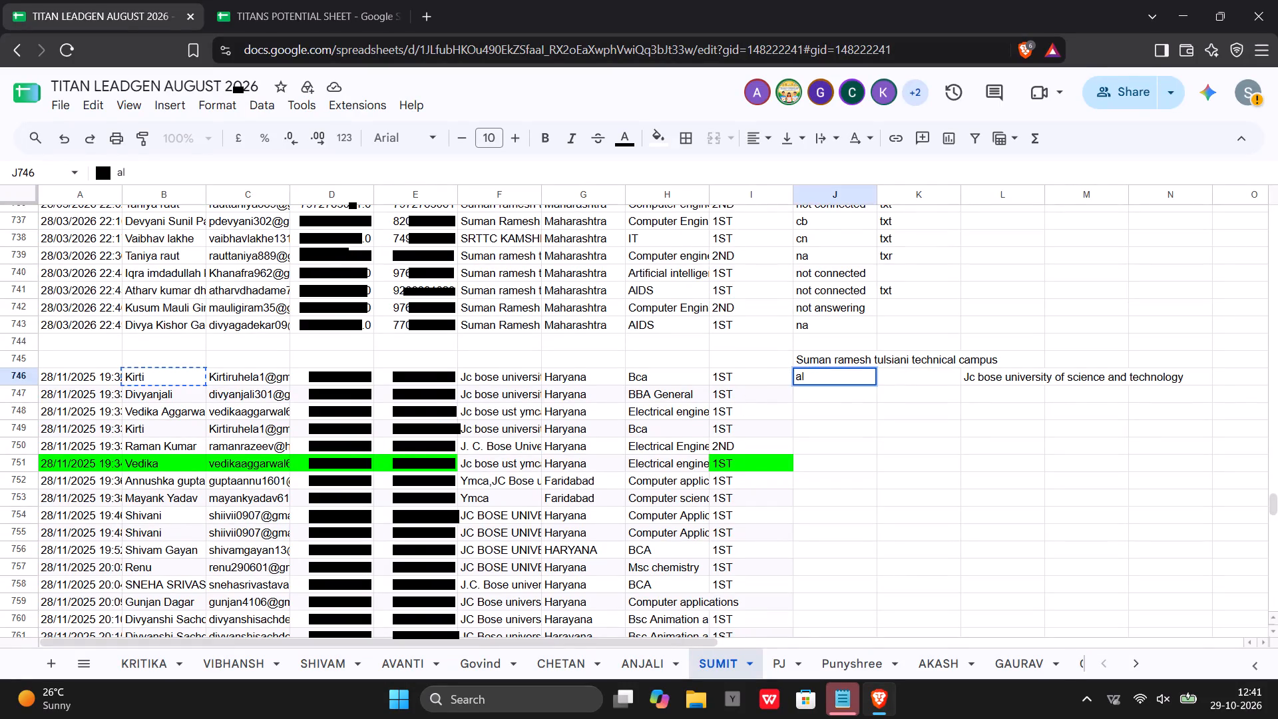
text(redy)
key(BackSpace)
key(BackSpace)
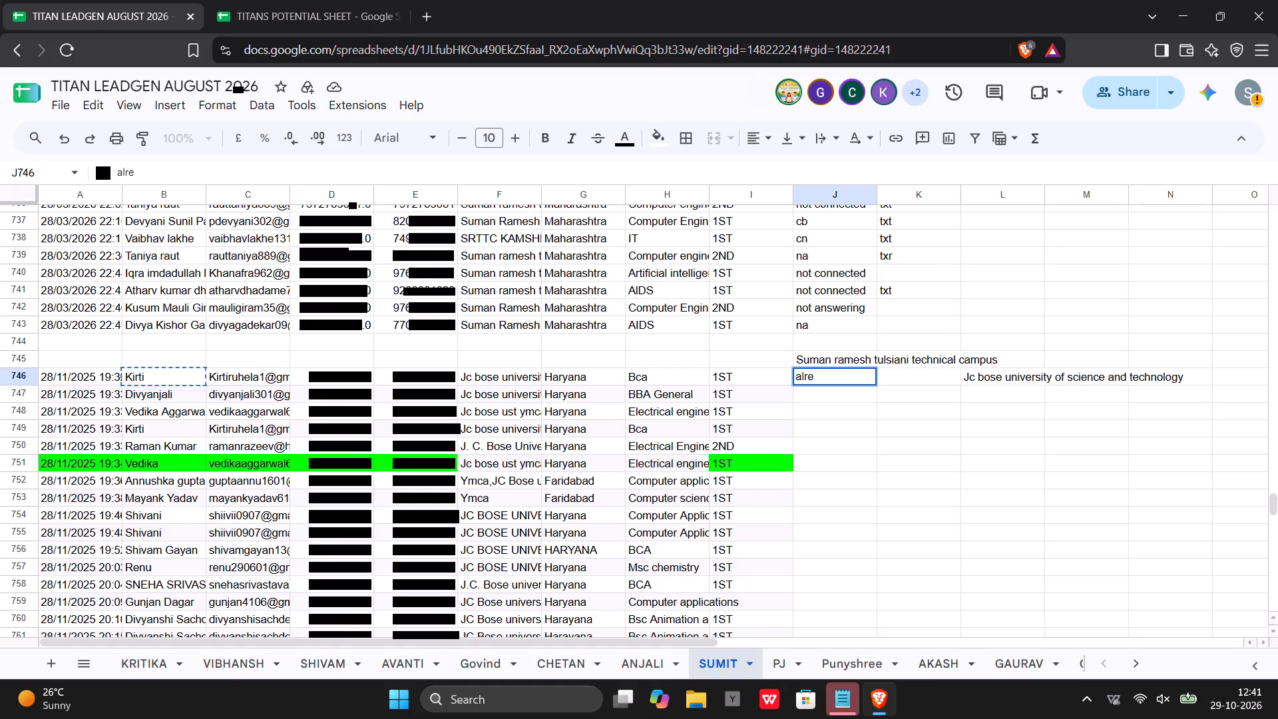
key(BackSpace)
key(BackSpace)
key(l)
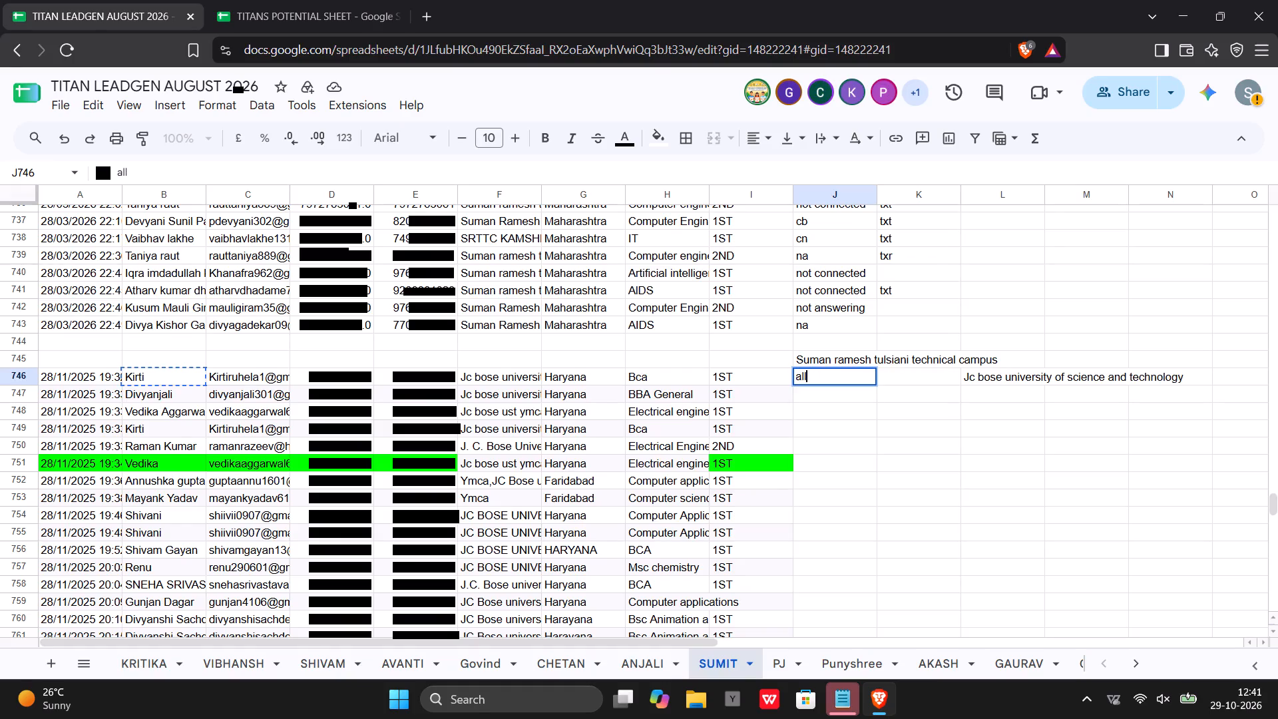
text(readt)
key(BackSpace)
key(BackSpace)
key(BackSpace)
key(BackSpace)
key(BackSpace)
key(BackSpace)
text(readt)
key(BackSpace)
key(y)
key(space)
text(done)
key(space)
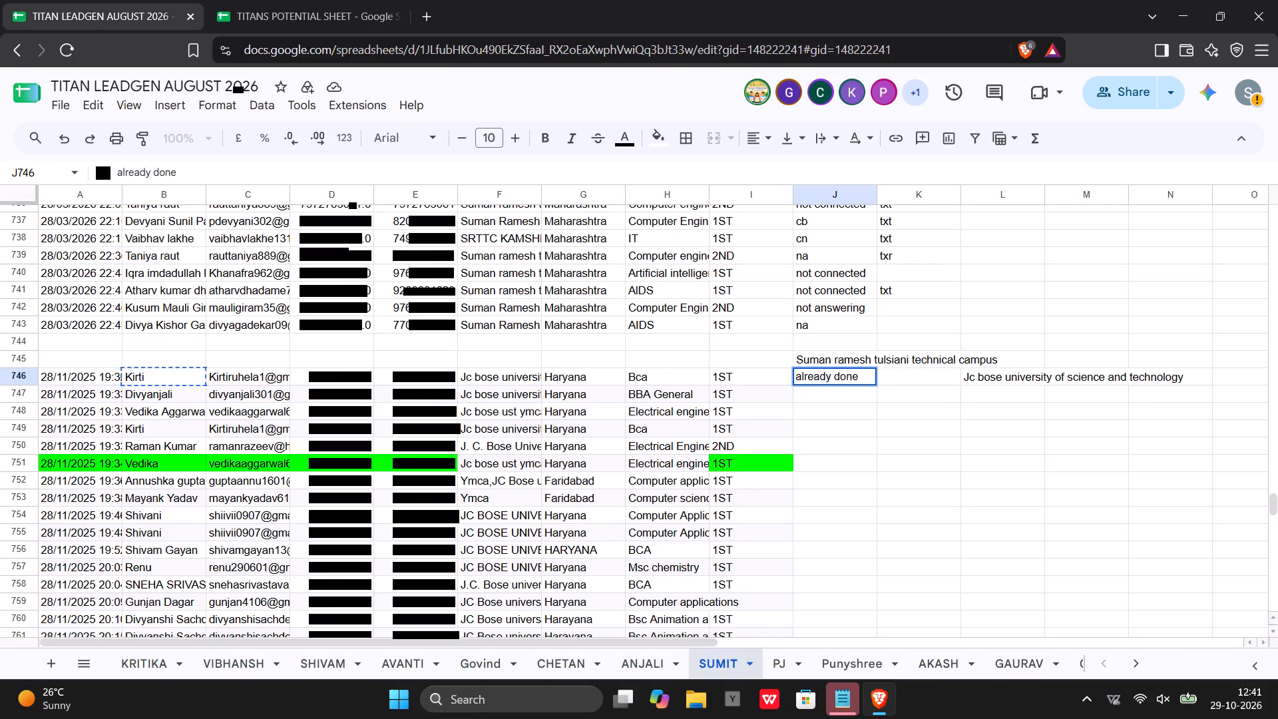
text(in)
key(space)
key(1)
text(sem)
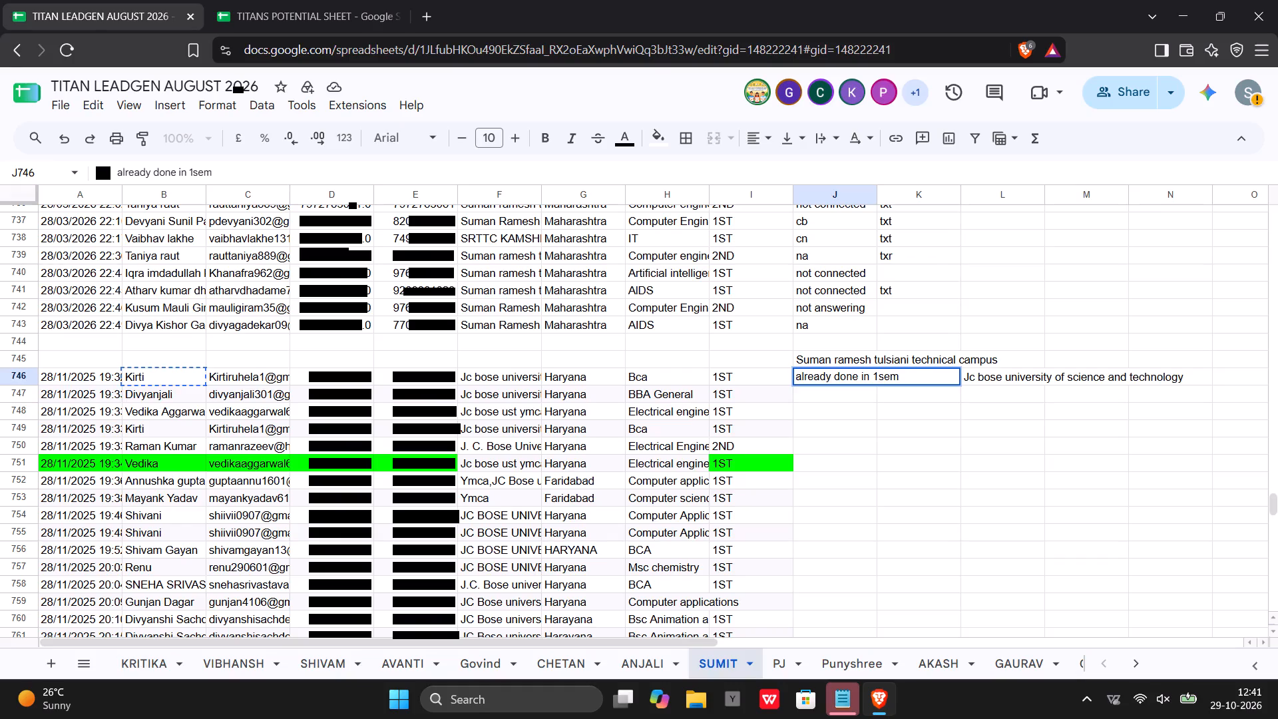
click(807, 395)
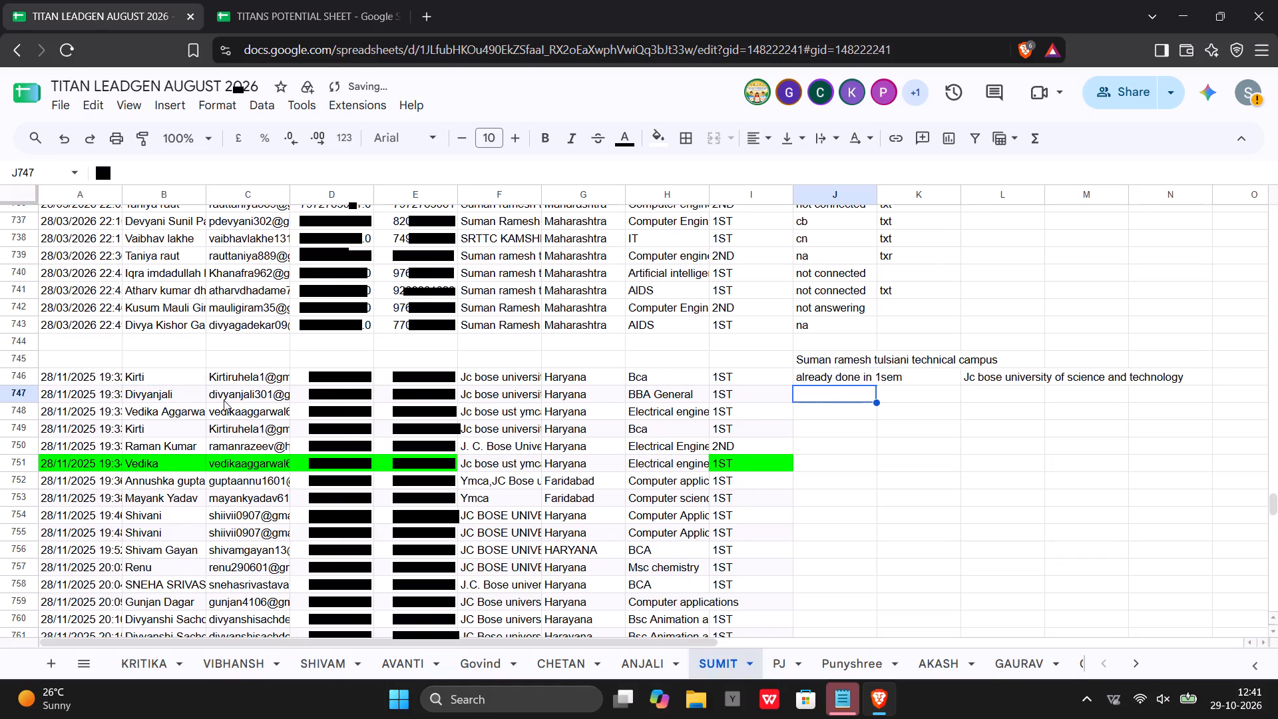
Copy the phone number in D747, followed by the lead's name in B747.
right_click(358, 393)
click(410, 181)
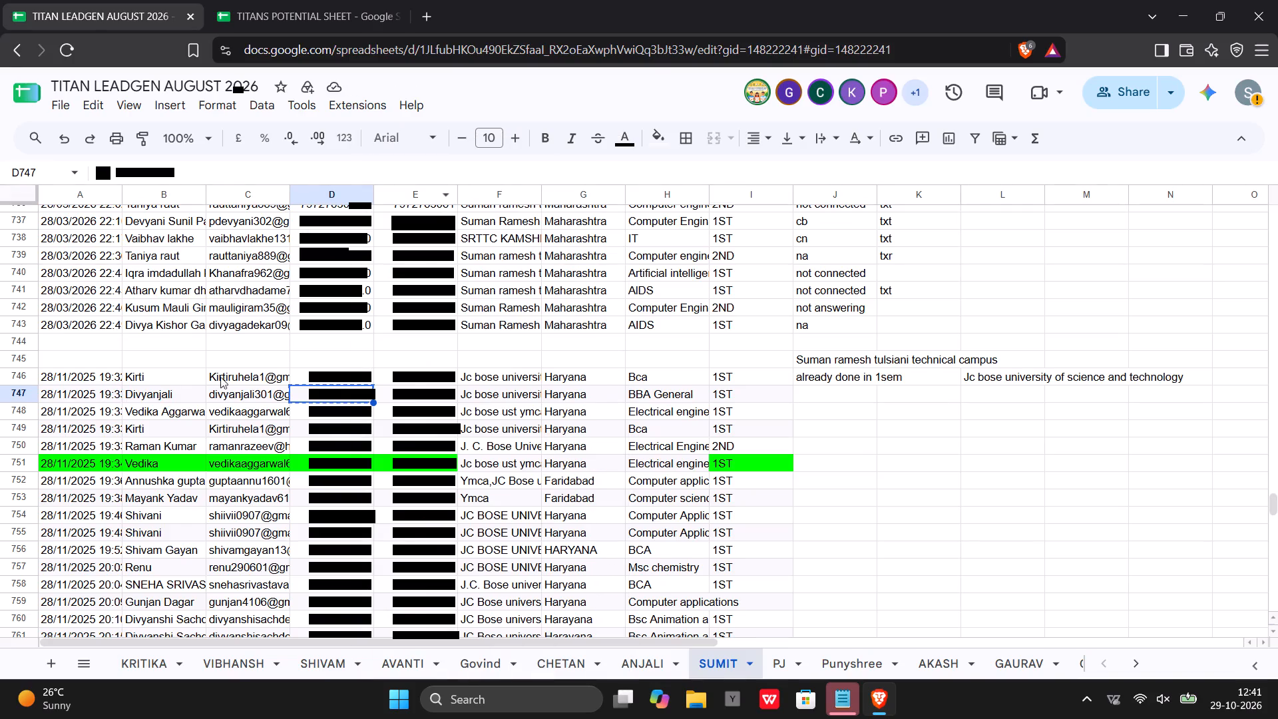
right_click(149, 396)
click(221, 188)
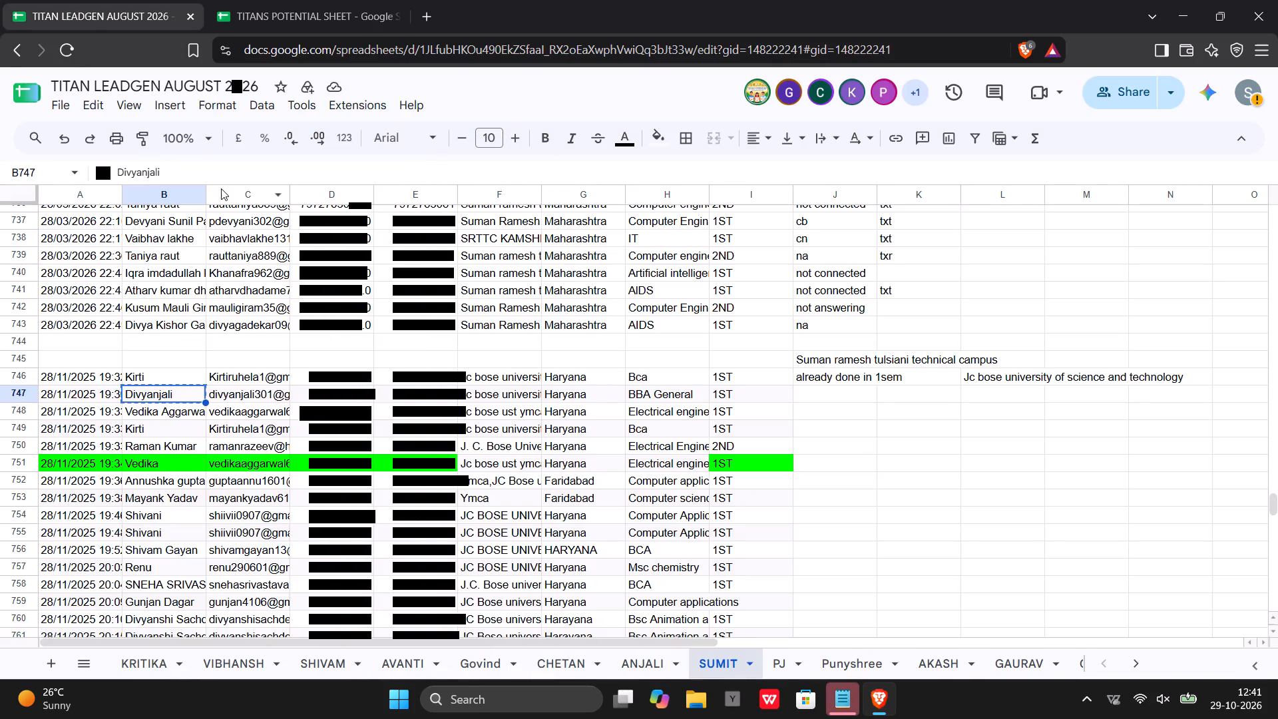
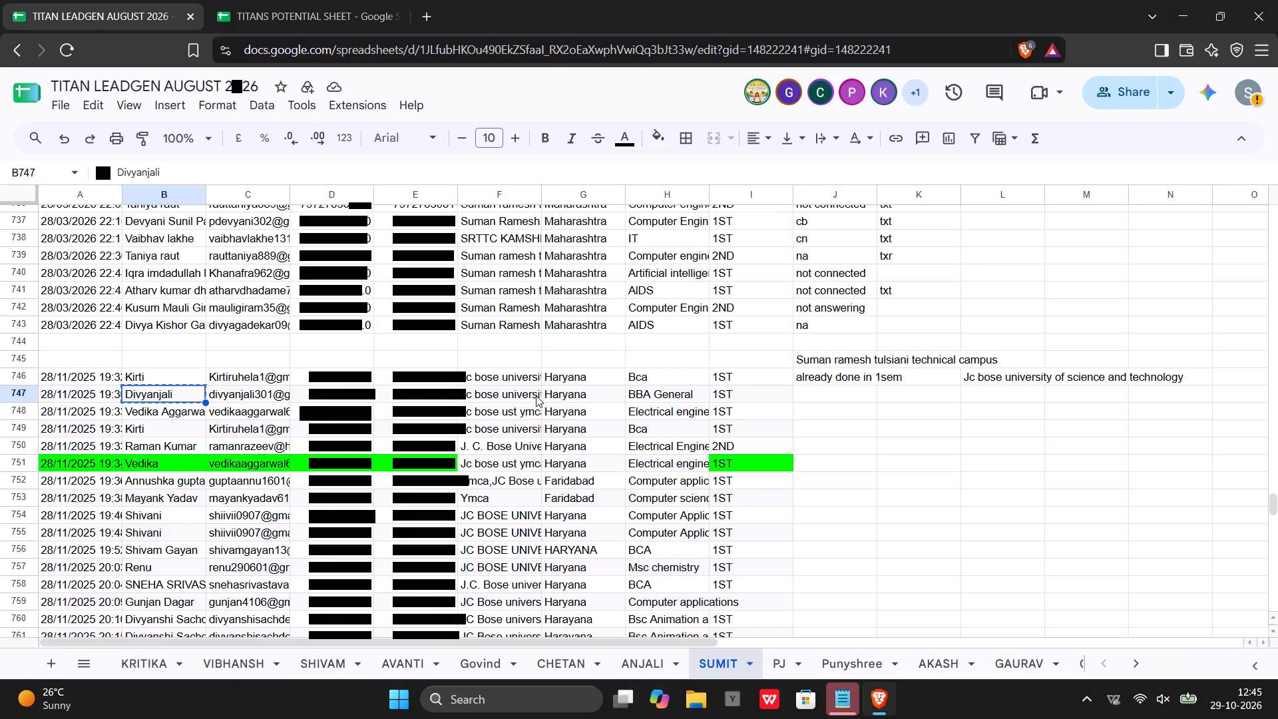
Enter the call remark "Switch off" in J747 for the second lead of the block.
click(847, 393)
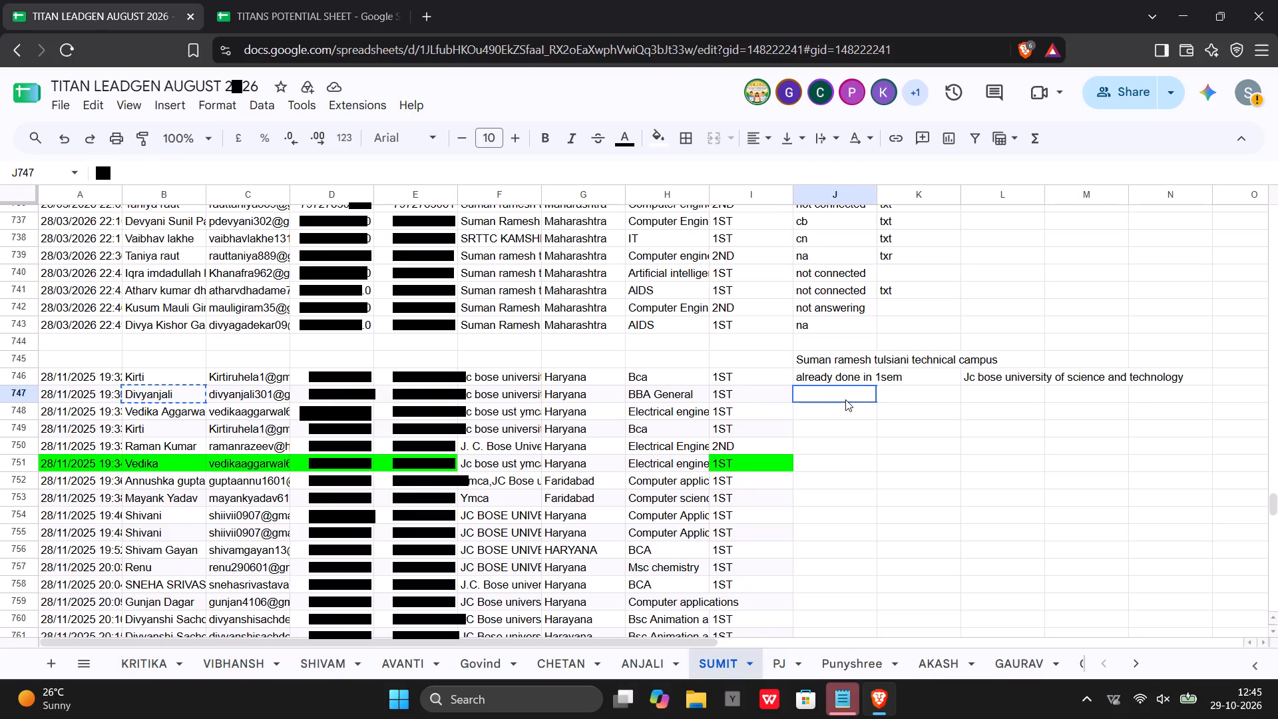
text(Switch)
key(space)
key(space)
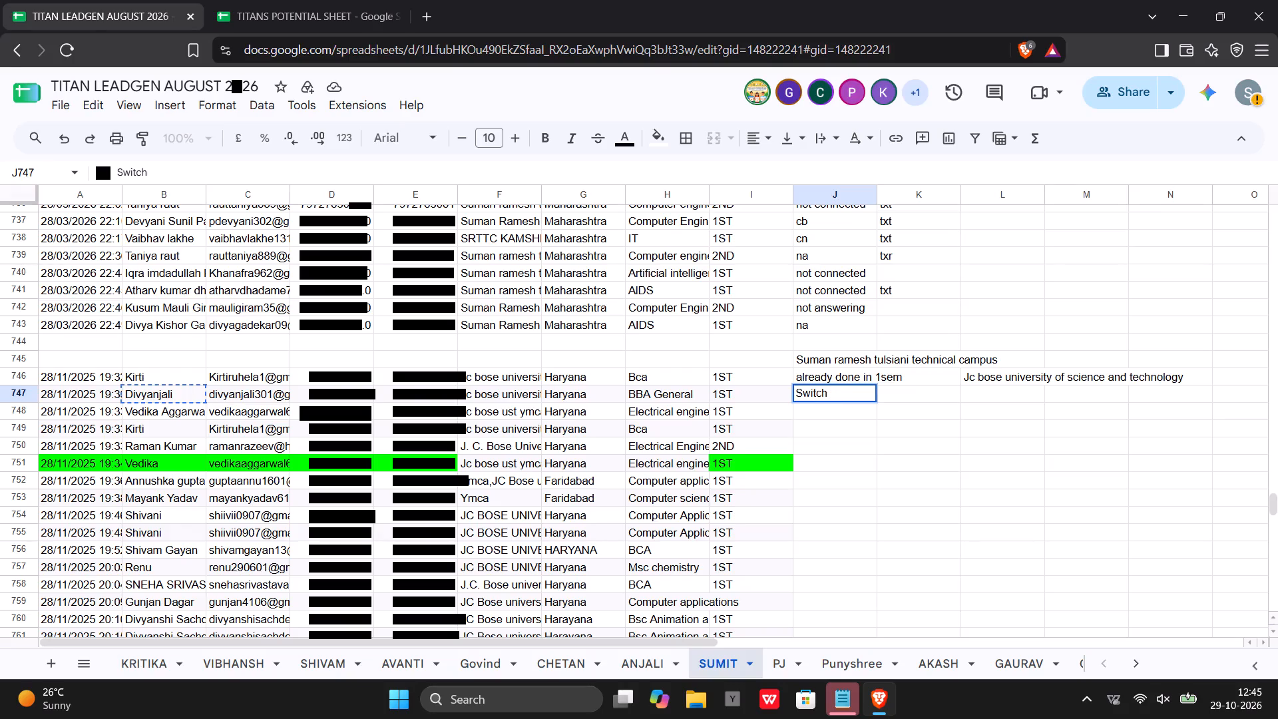
key(p)
key(BackSpace)
text(off)
click(829, 409)
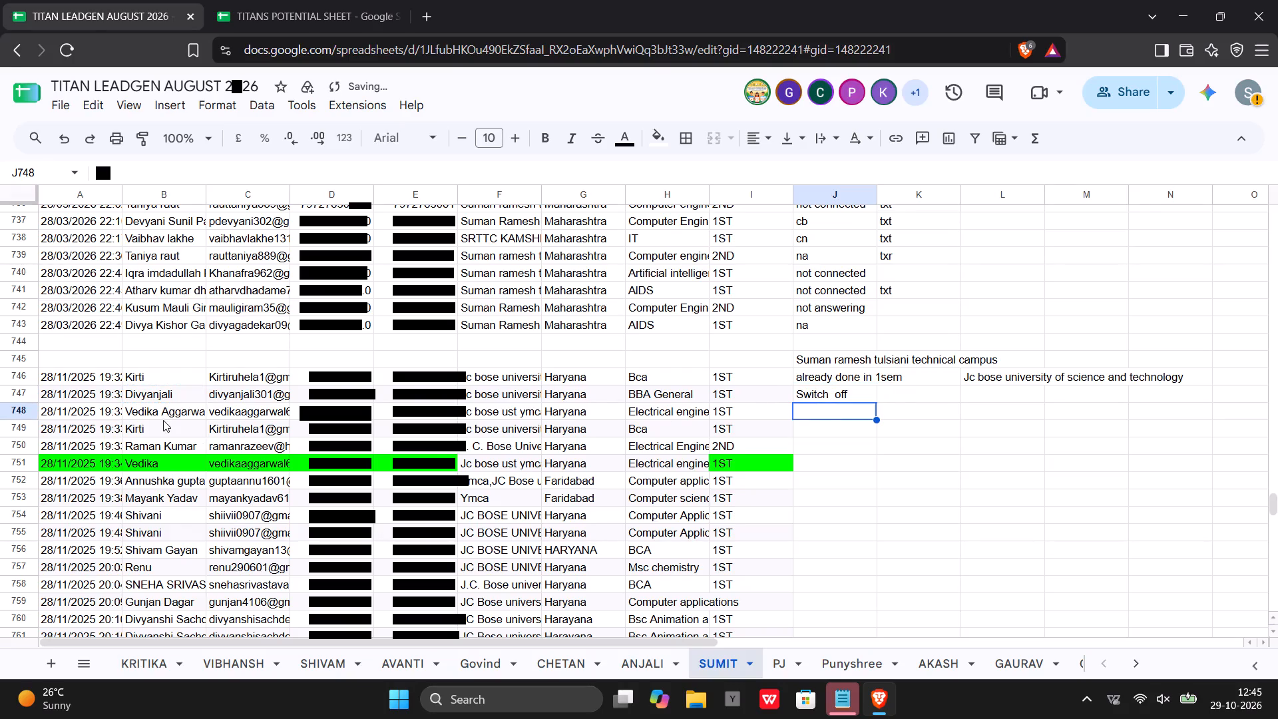
Copy the phone number in D748, followed by the lead's name in B748.
right_click(337, 409)
click(427, 179)
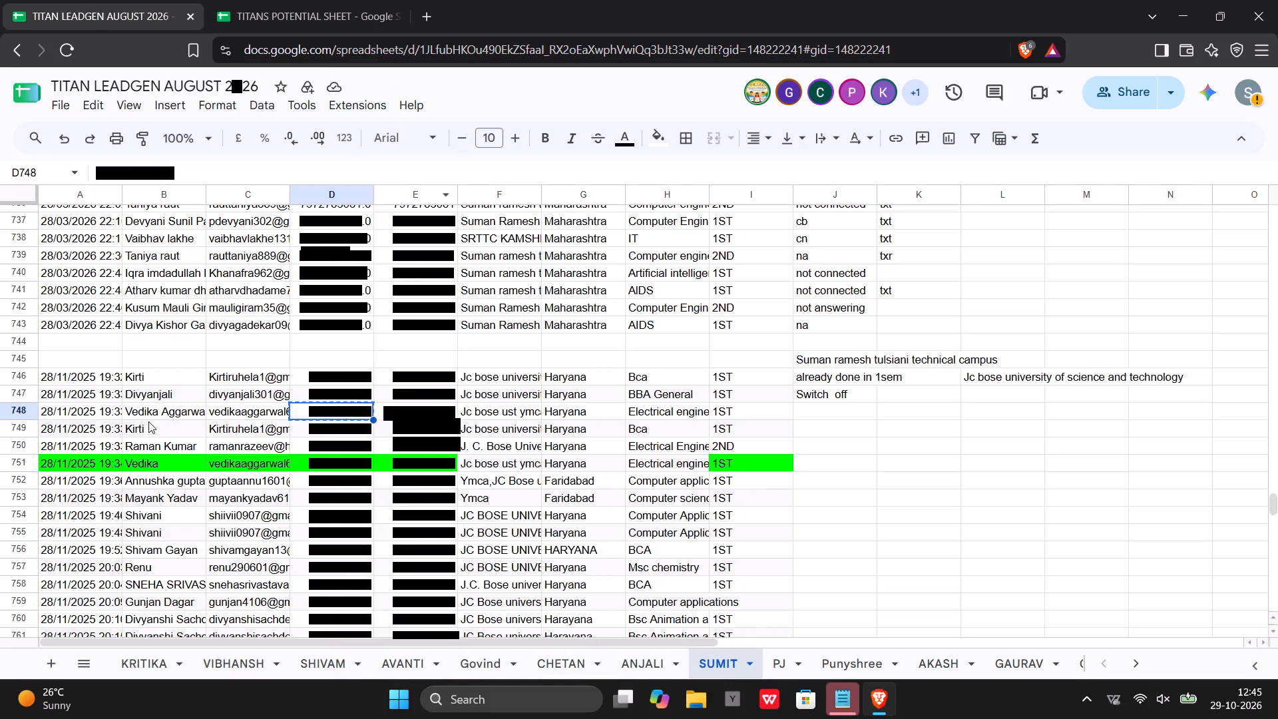
right_click(167, 409)
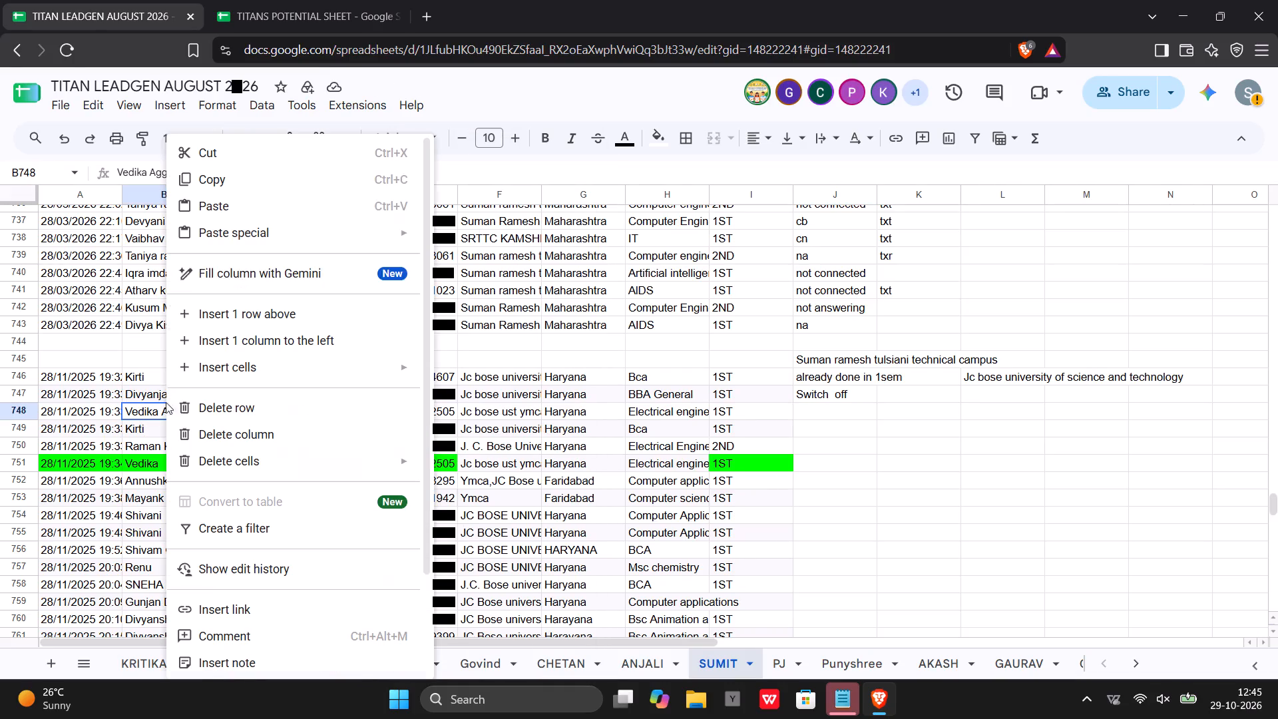
click(264, 184)
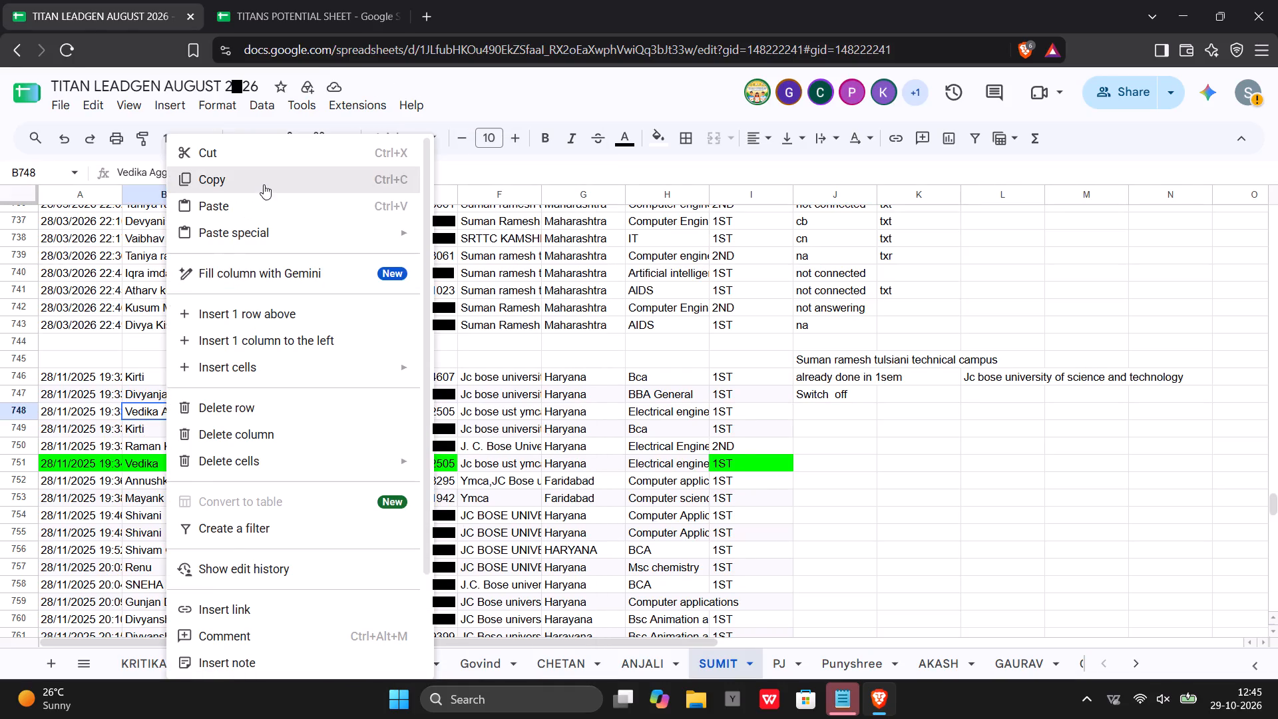
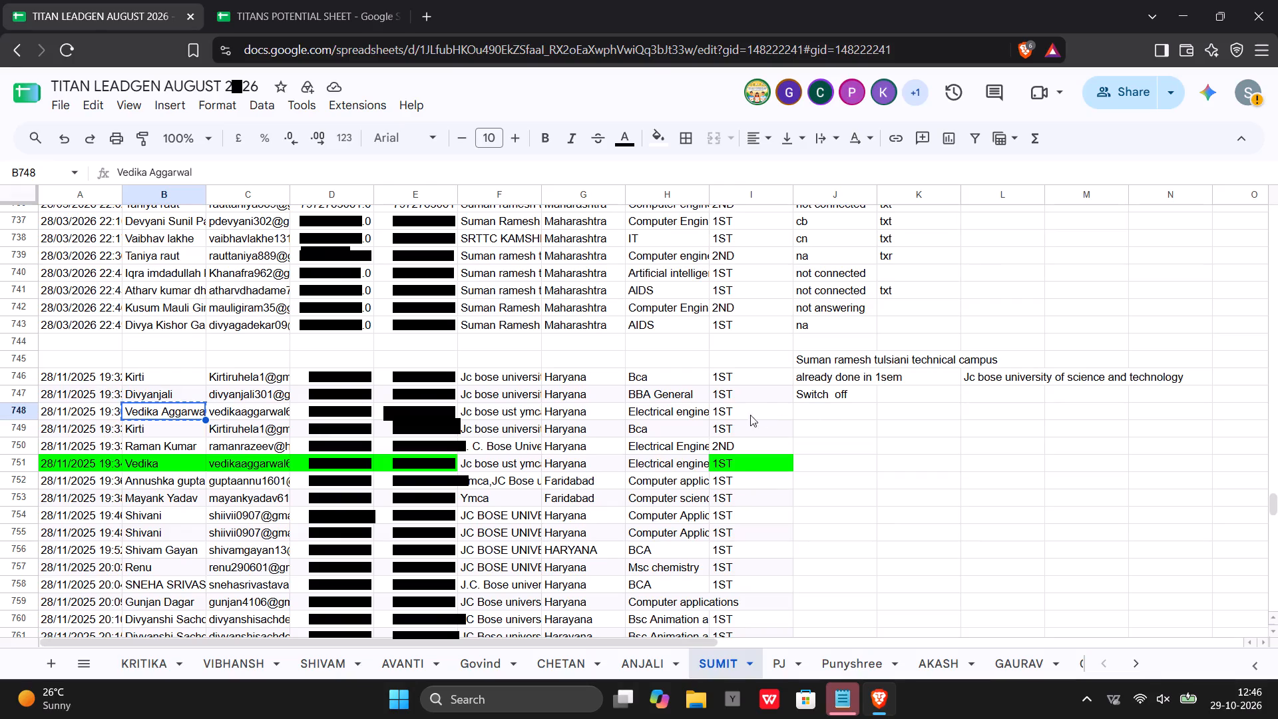
Enter the call remark "cn" in J748 for the third lead of the block.
click(824, 407)
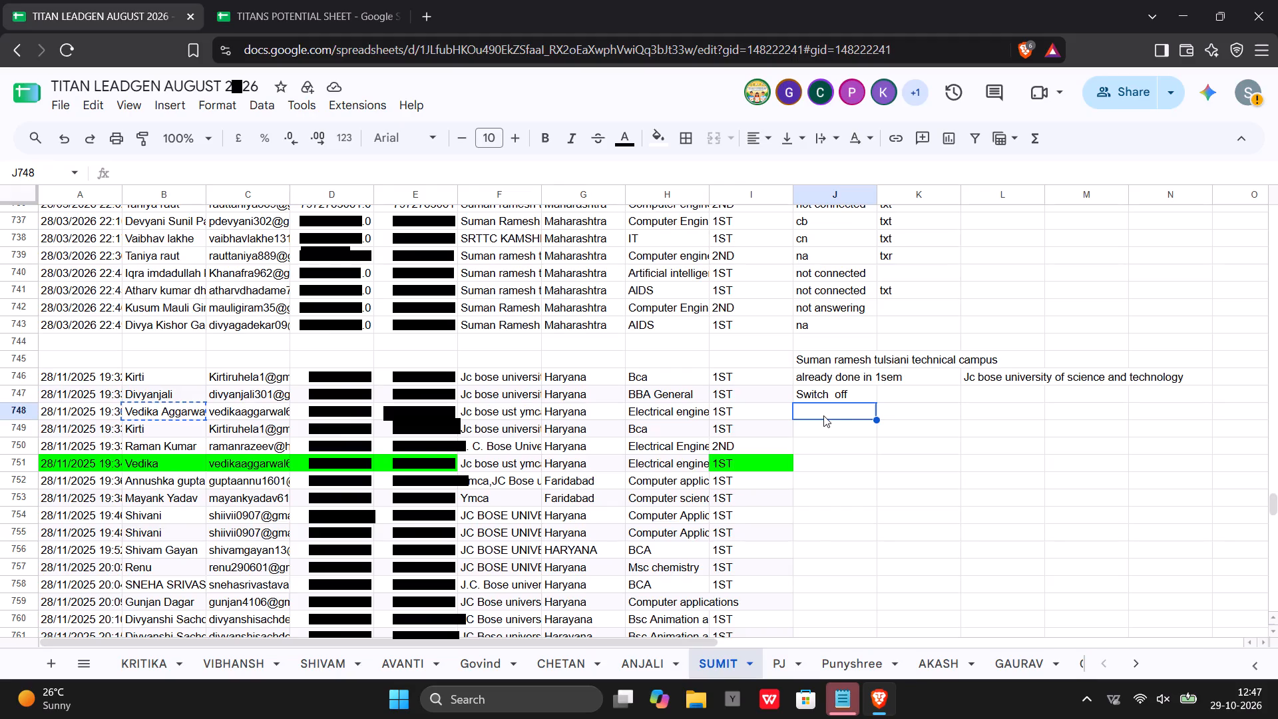
click(823, 415)
text(cn)
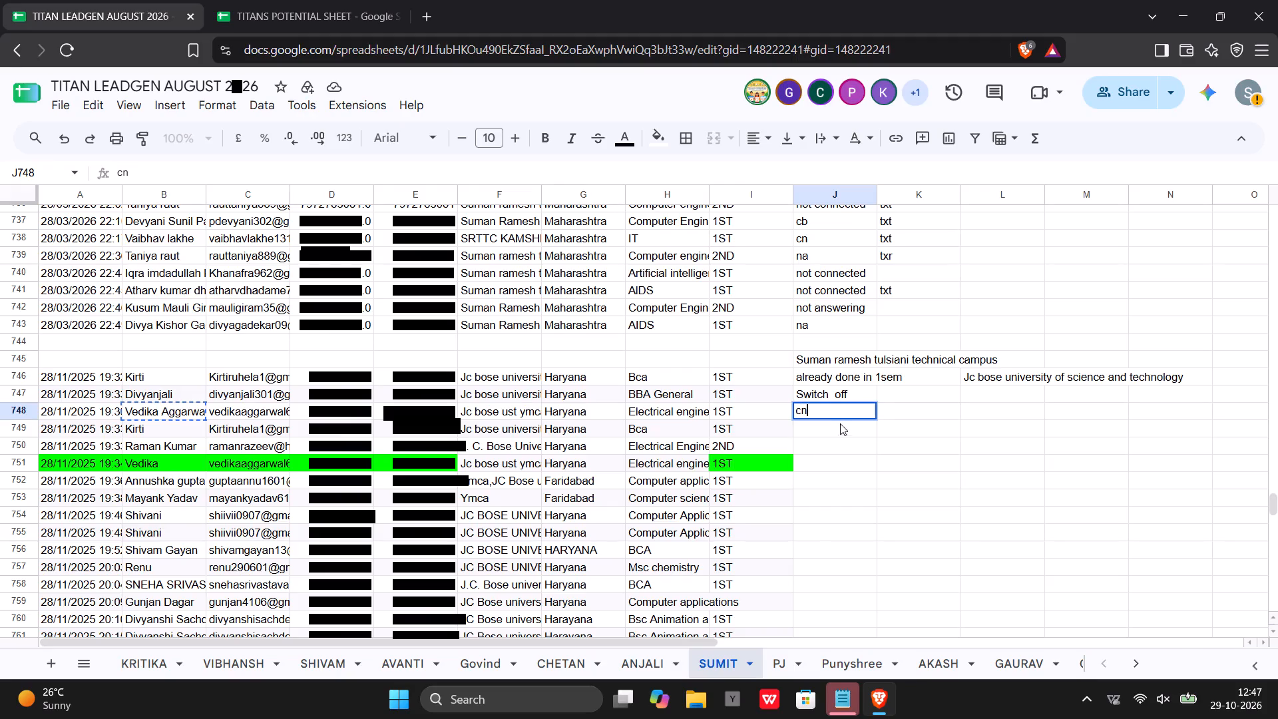
Enter the remark "rep" in J749 for the fourth lead of the block.
click(846, 430)
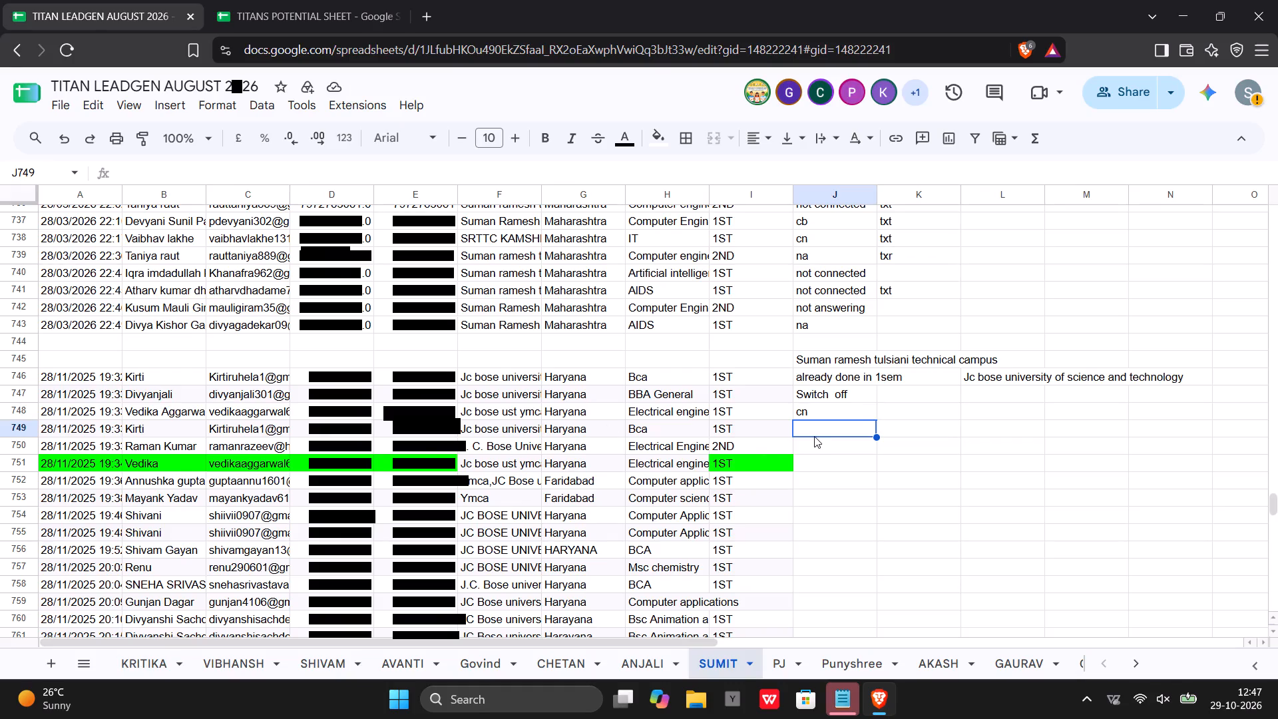
text(rep)
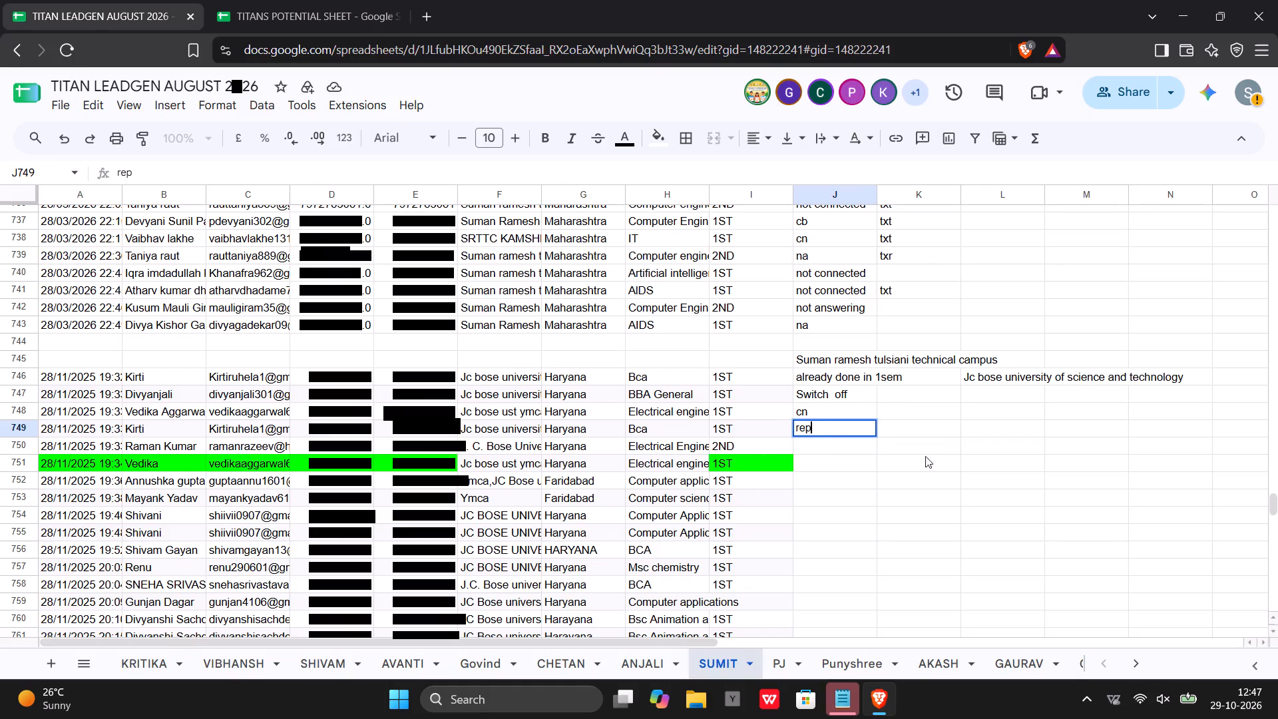
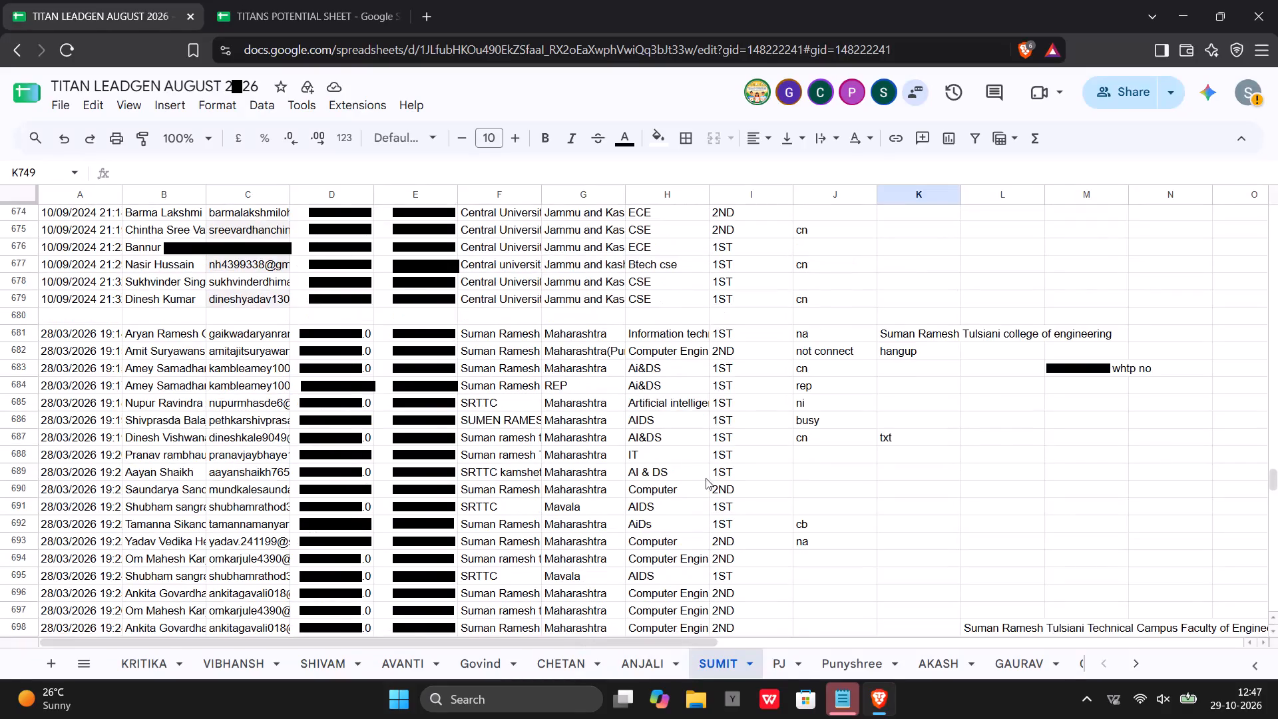
Look through rows 650 to 746 of the SUMIT sheet for leads whose column J remark is still empty.
scroll(735, 486, down, 1)
scroll(735, 486, up, 6)
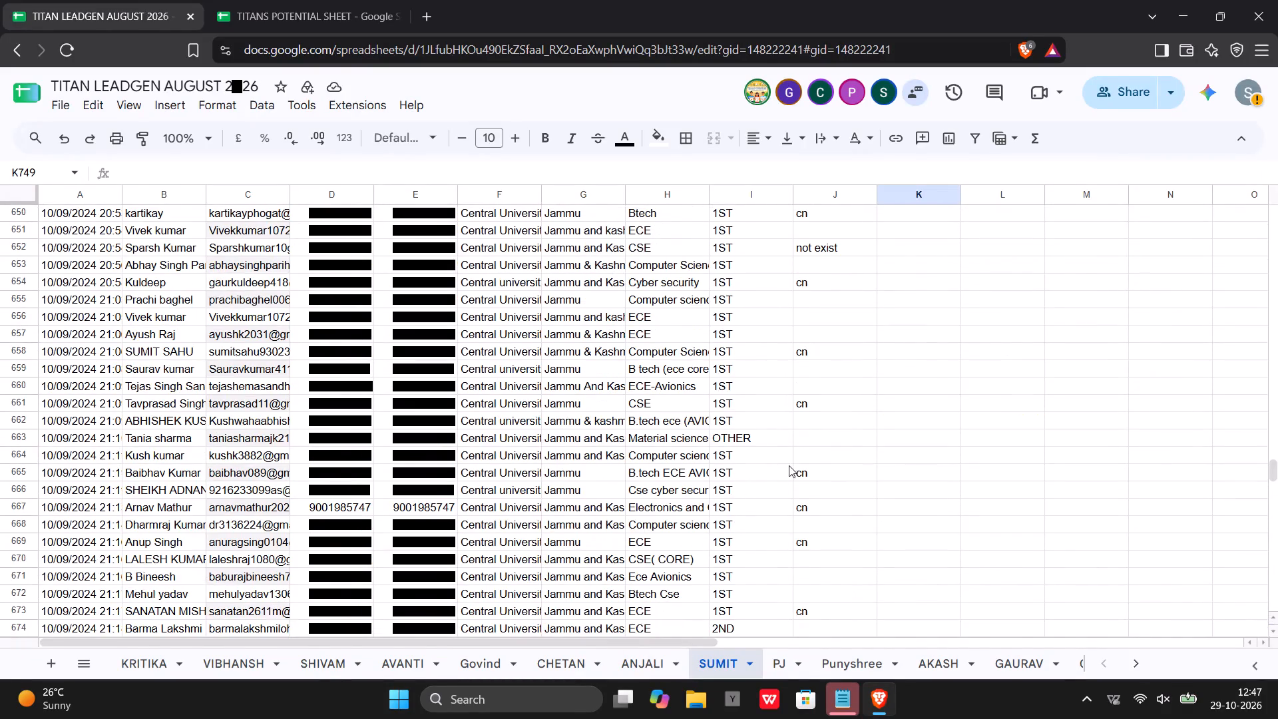
scroll(604, 499, down, 3)
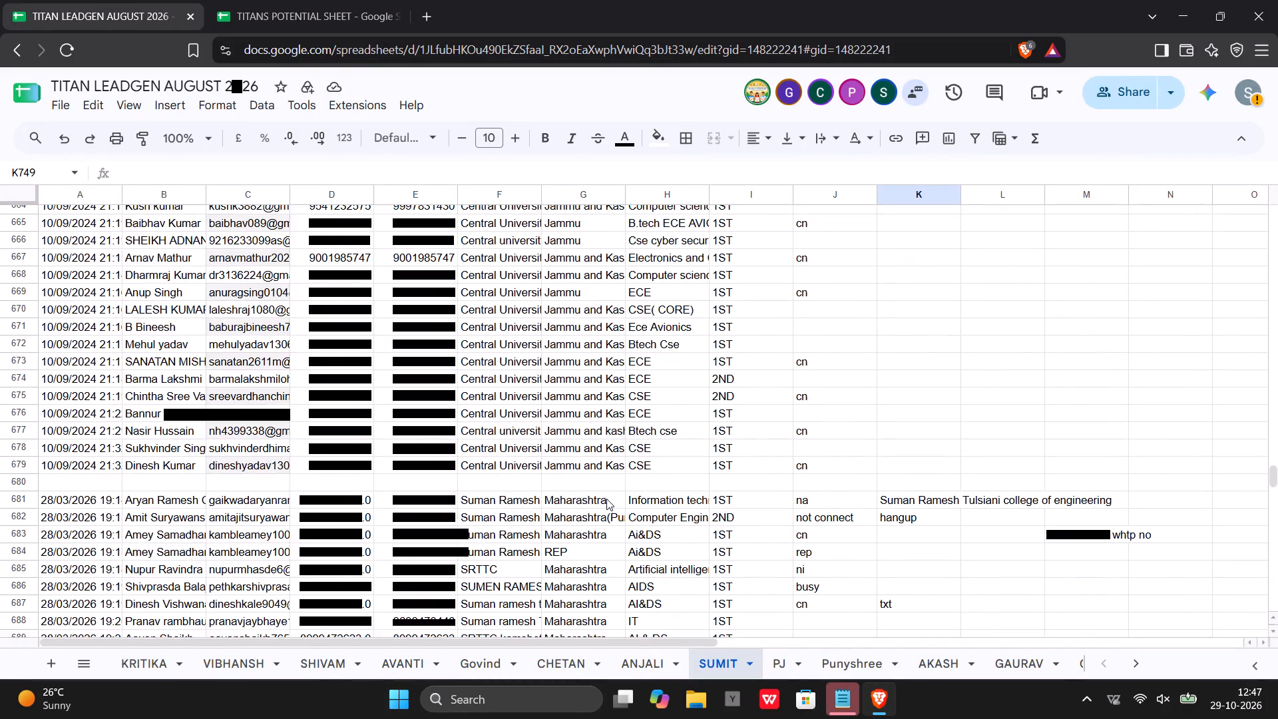
scroll(607, 498, down, 2)
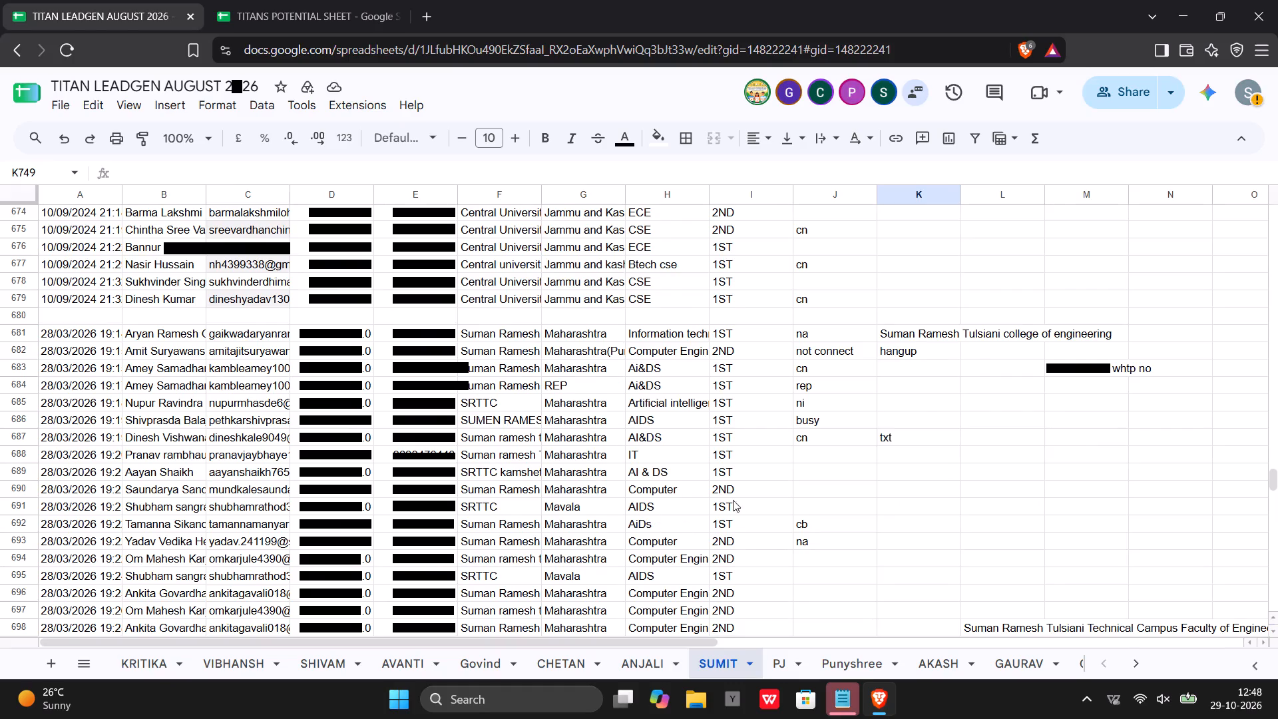
scroll(751, 504, down, 1)
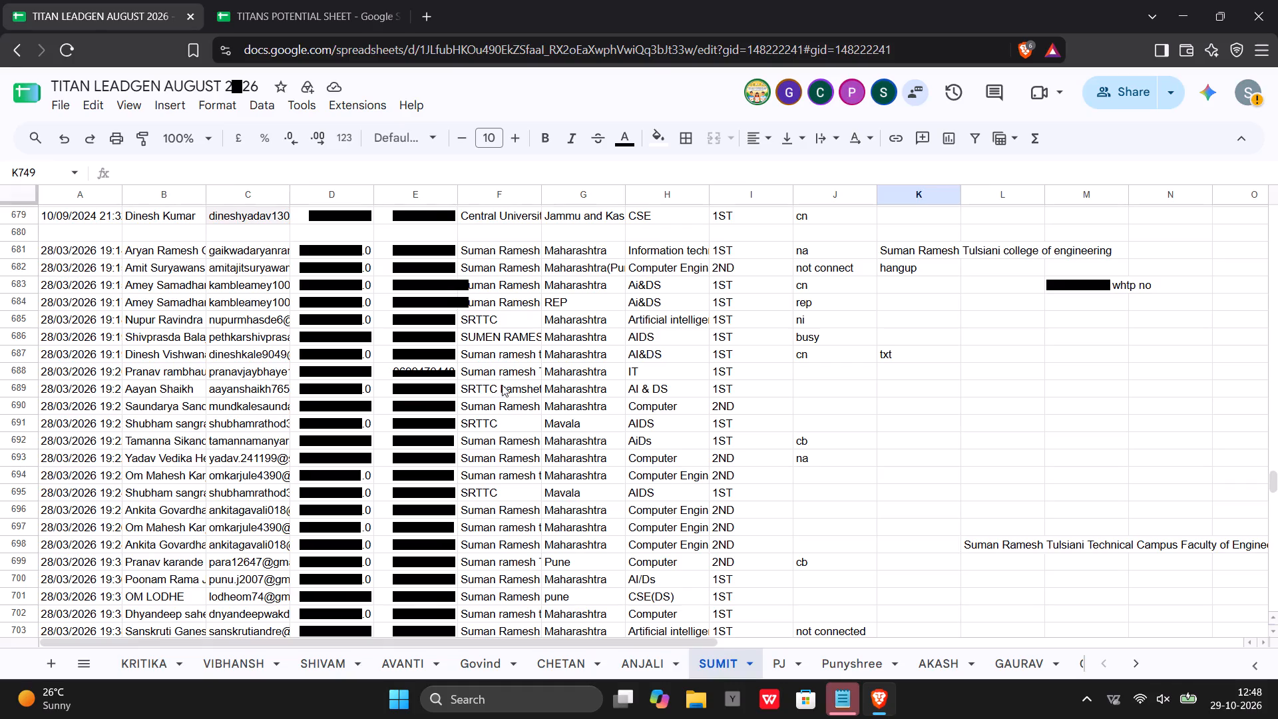
scroll(639, 443, down, 2)
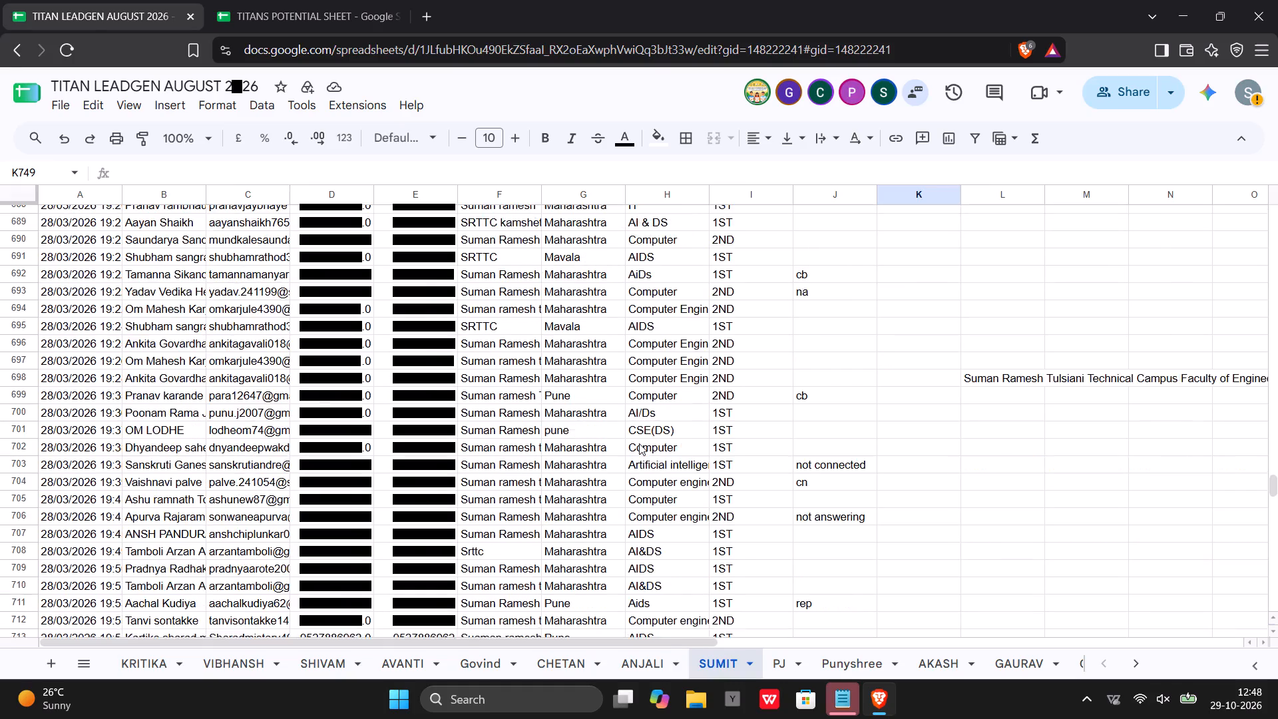
scroll(639, 443, down, 3)
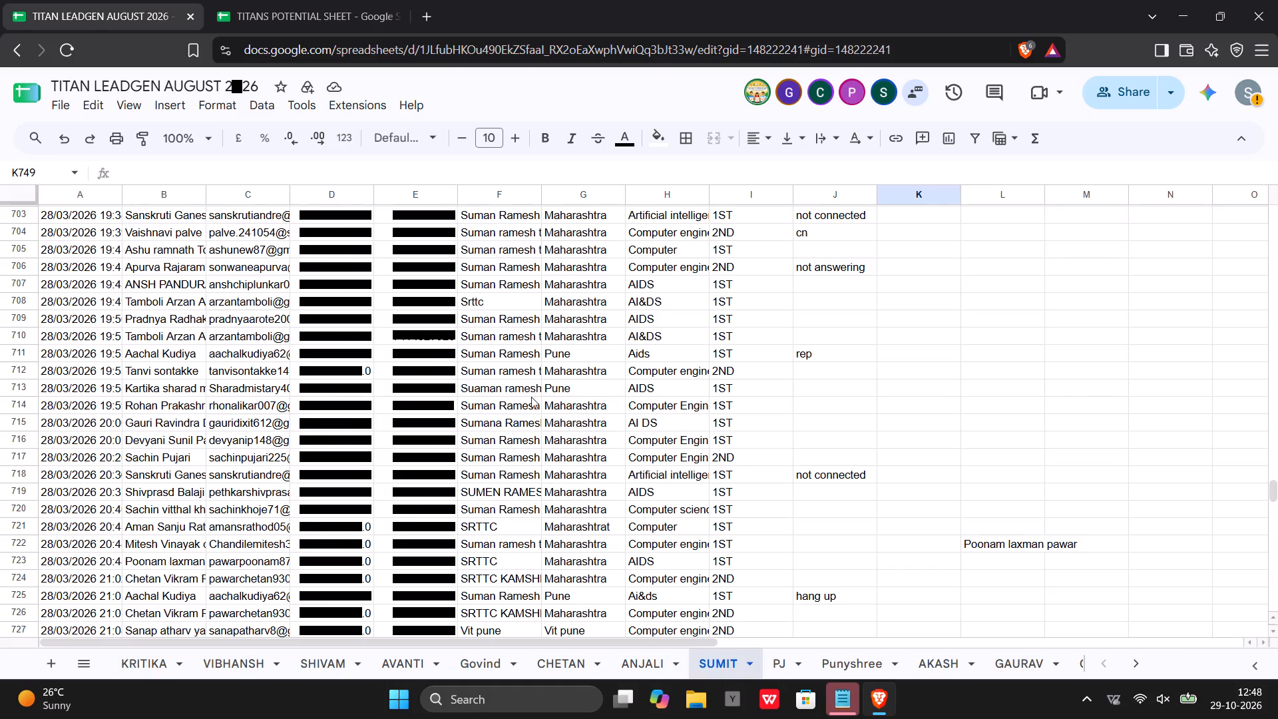
scroll(550, 439, down, 1)
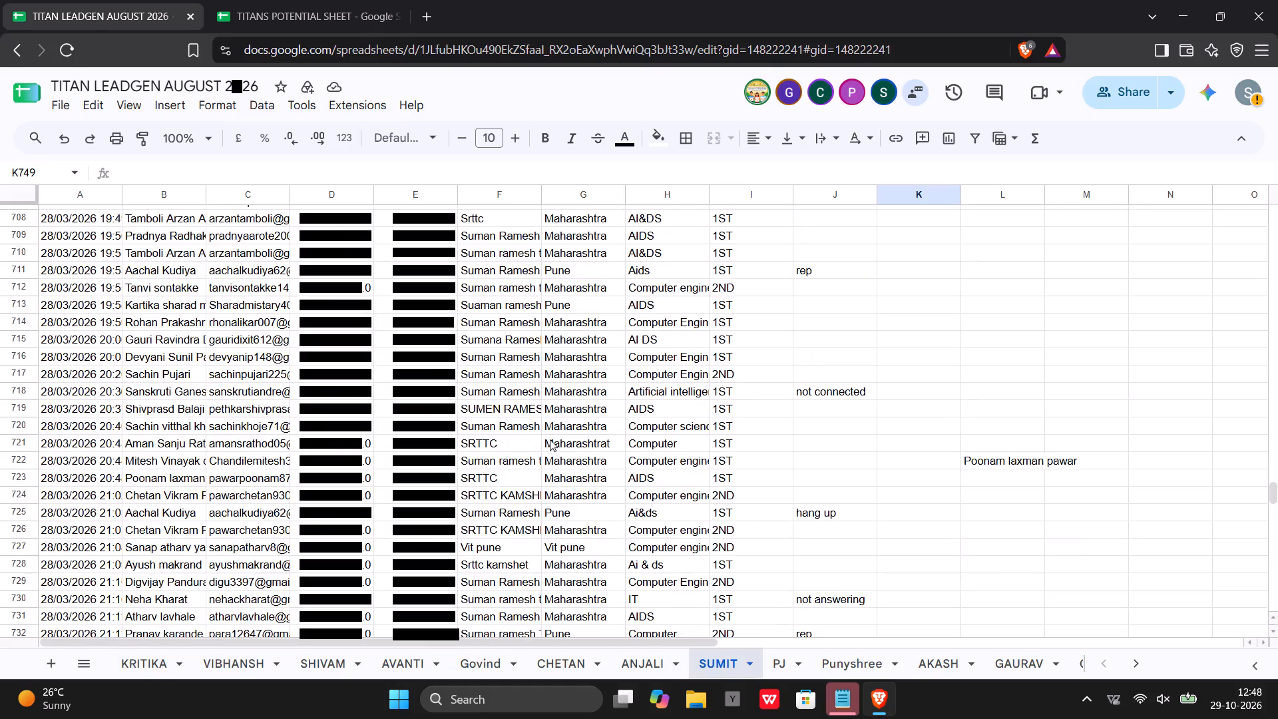
scroll(560, 447, down, 2)
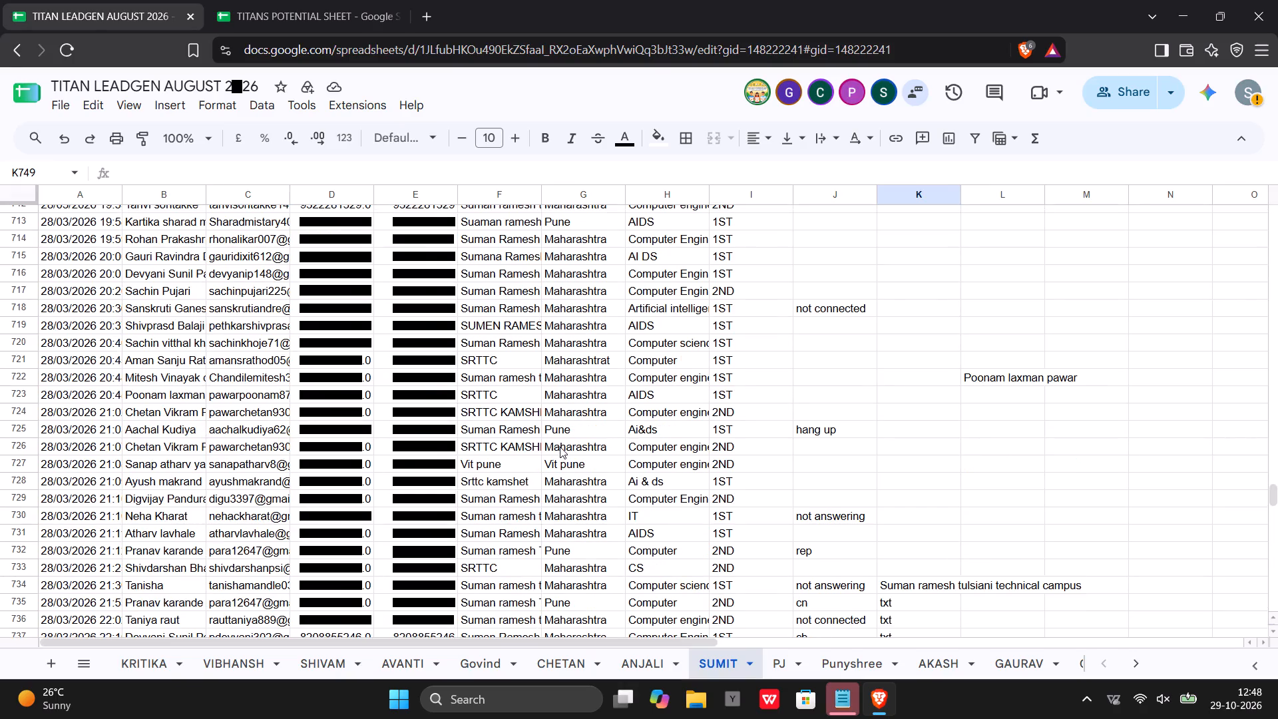
scroll(560, 447, down, 1)
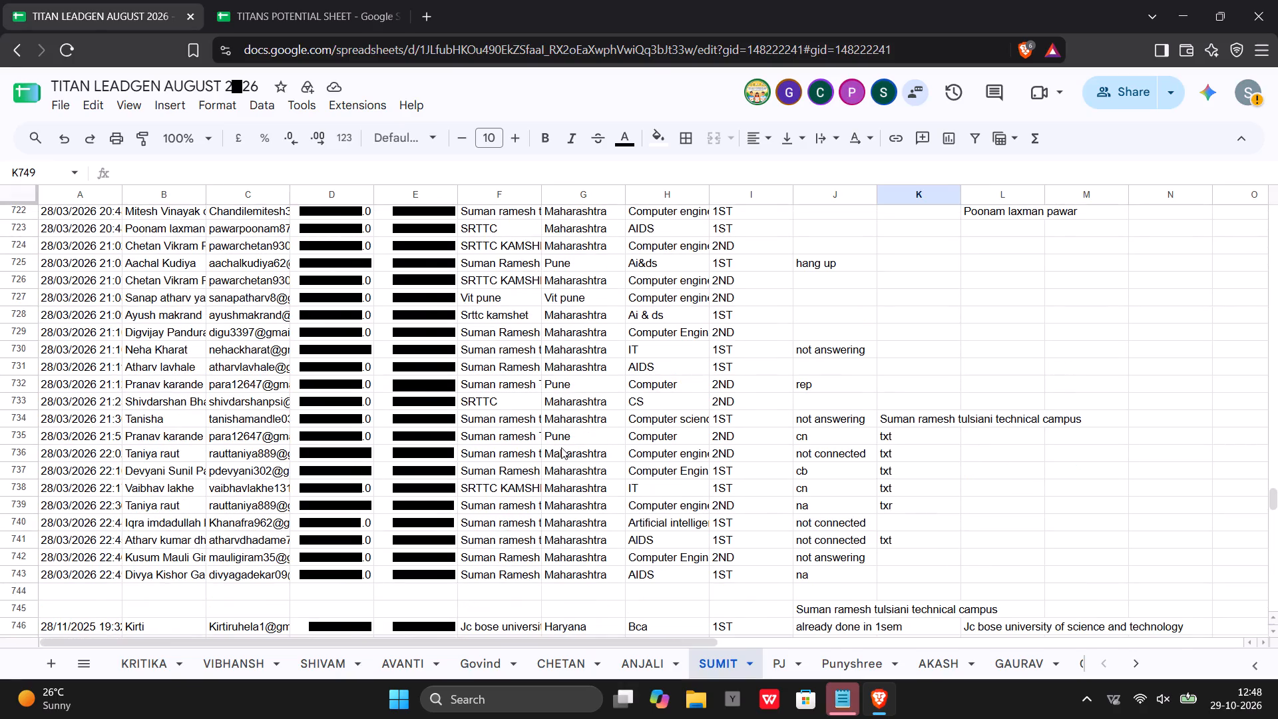
scroll(561, 447, up, 1)
scroll(753, 473, up, 1)
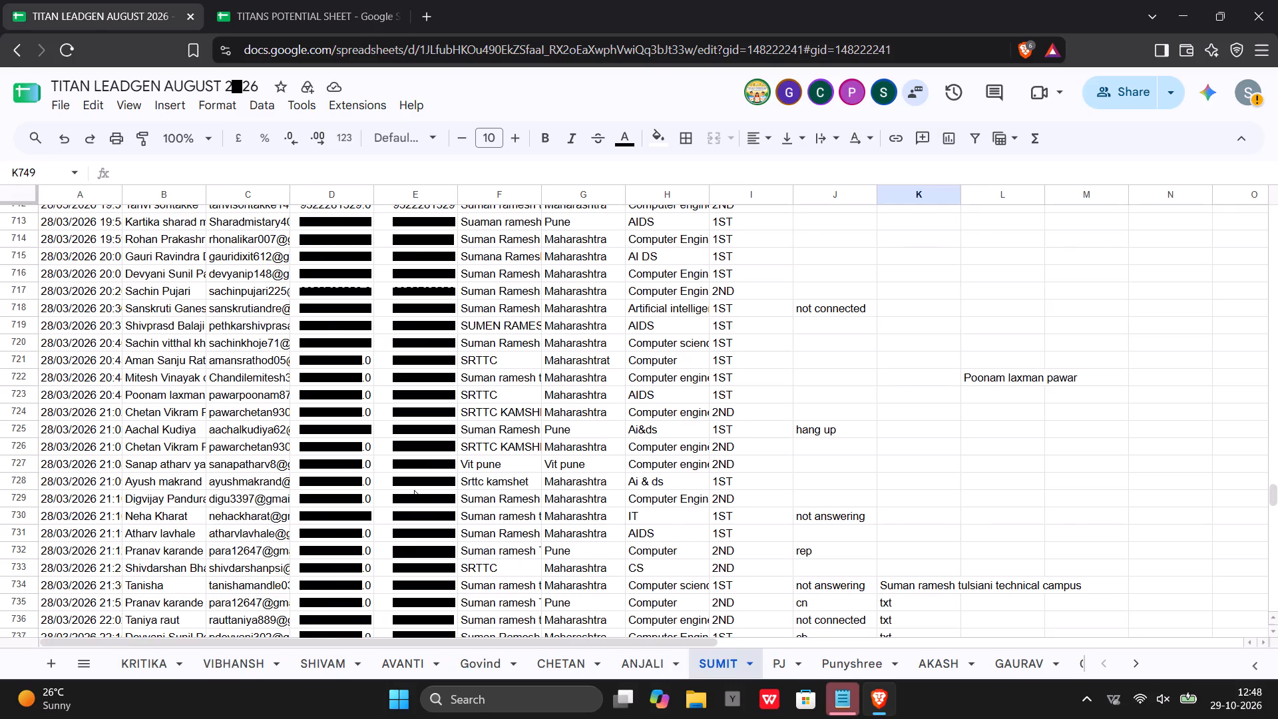
scroll(415, 495, down, 1)
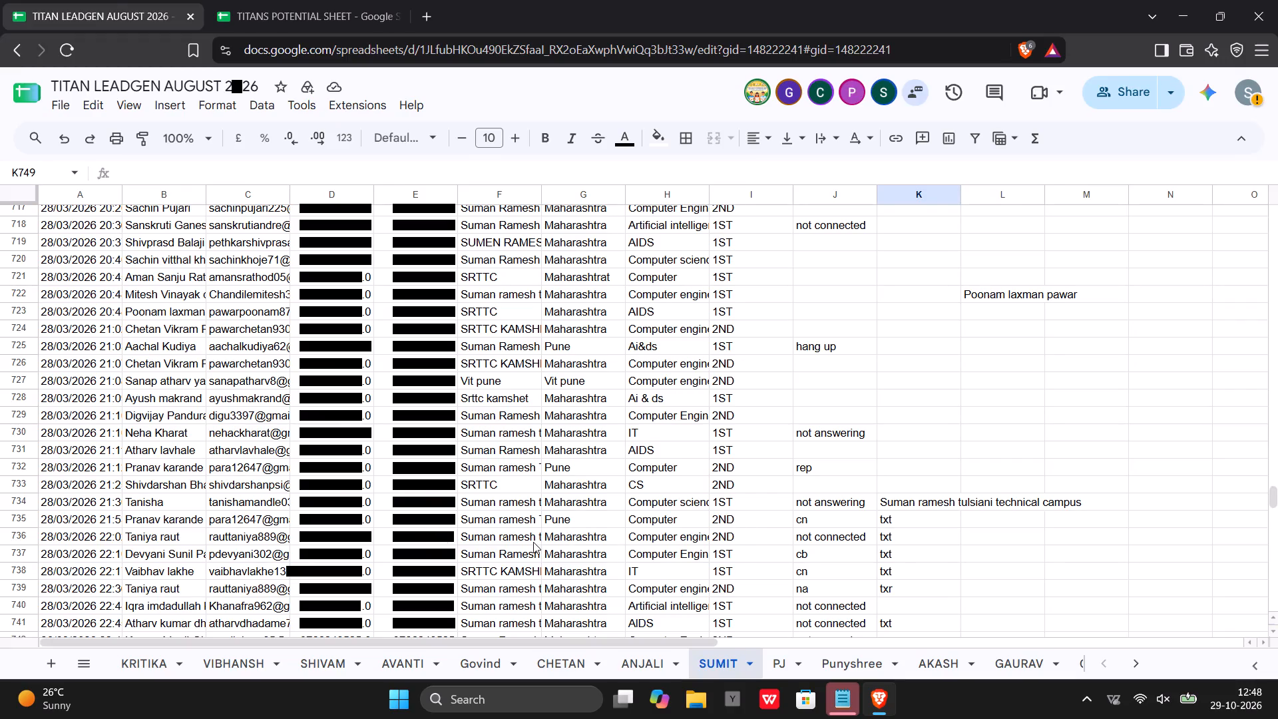
scroll(564, 553, down, 1)
scroll(747, 537, up, 1)
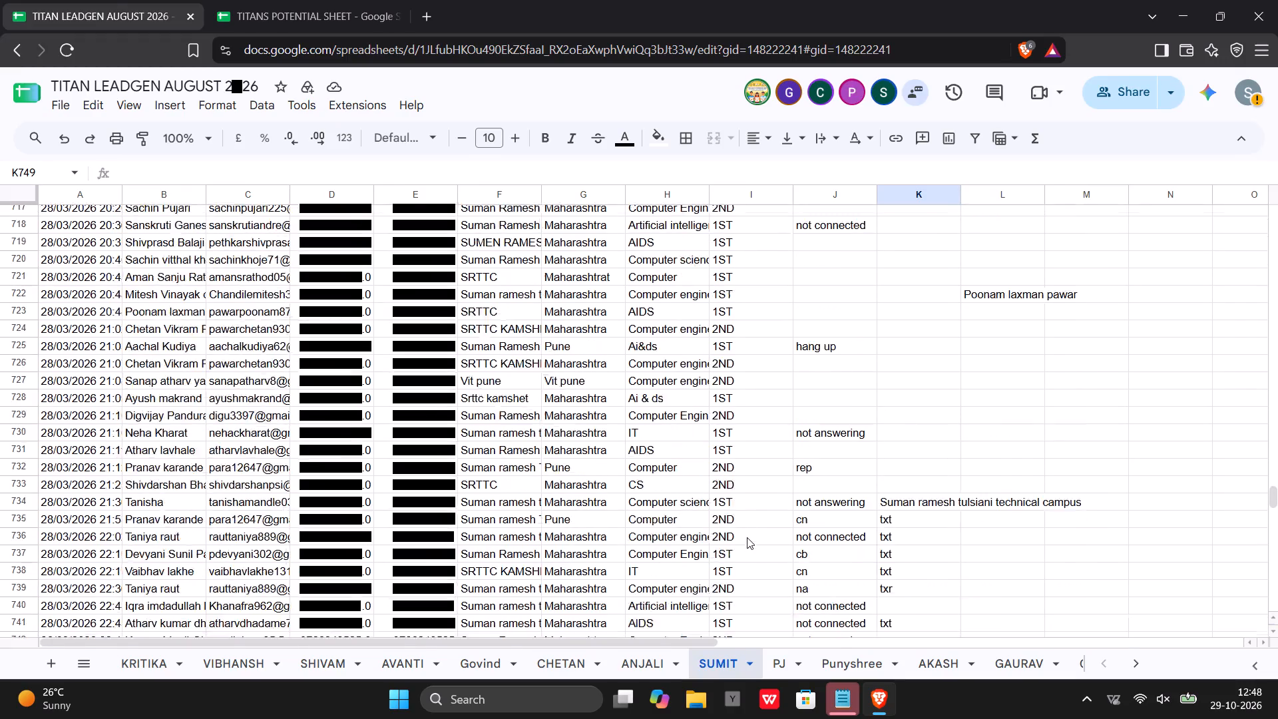
scroll(747, 537, up, 3)
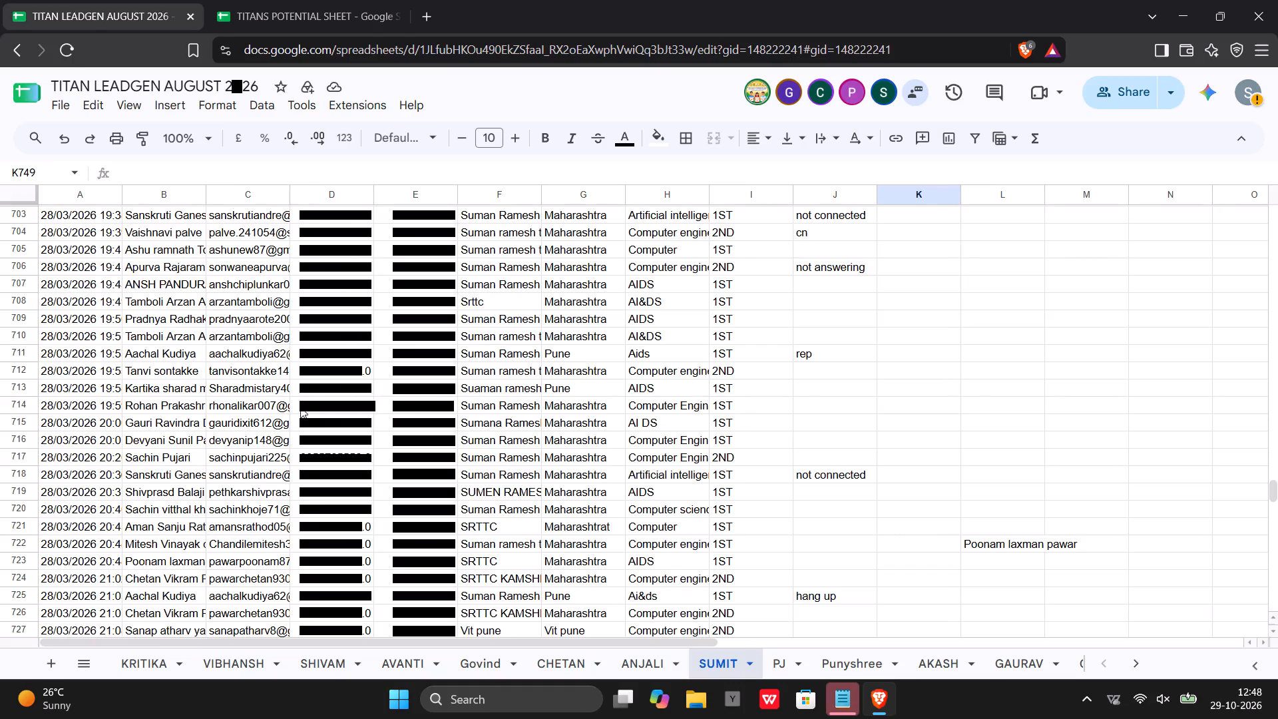
Copy the phone number in E714, then the lead's name in B714.
right_drag(415, 405, 421, 404)
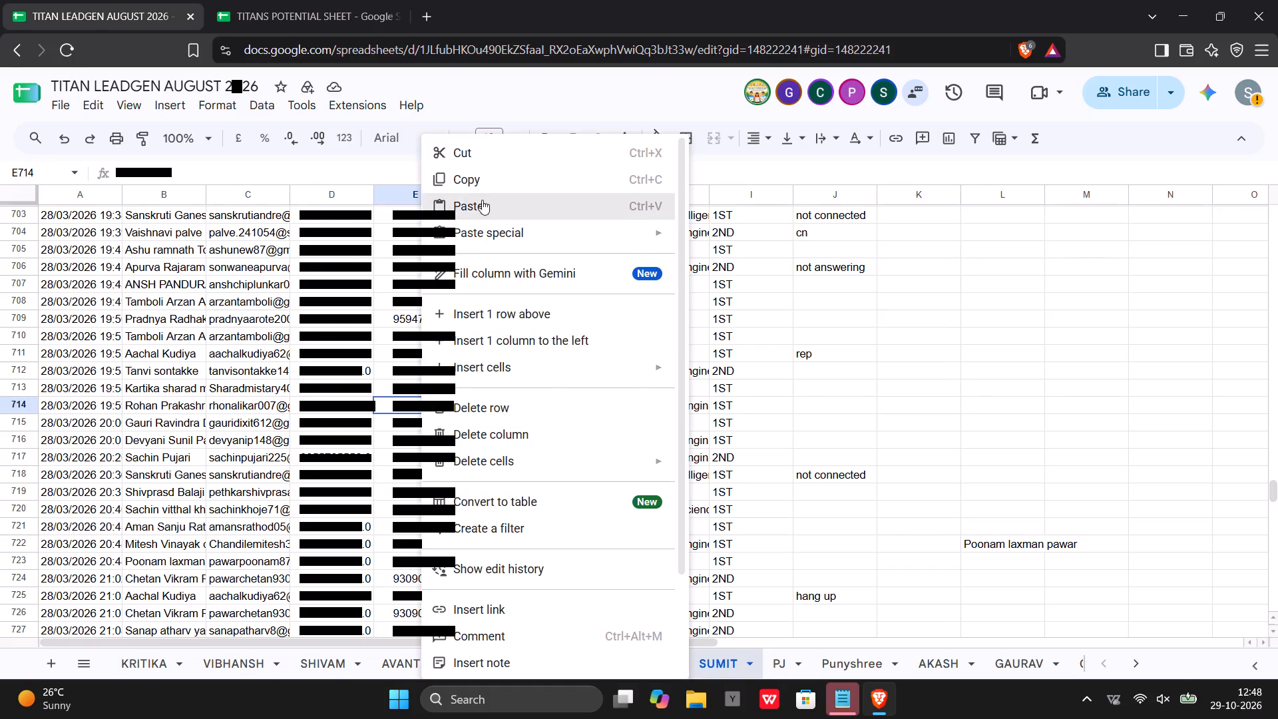
click(484, 184)
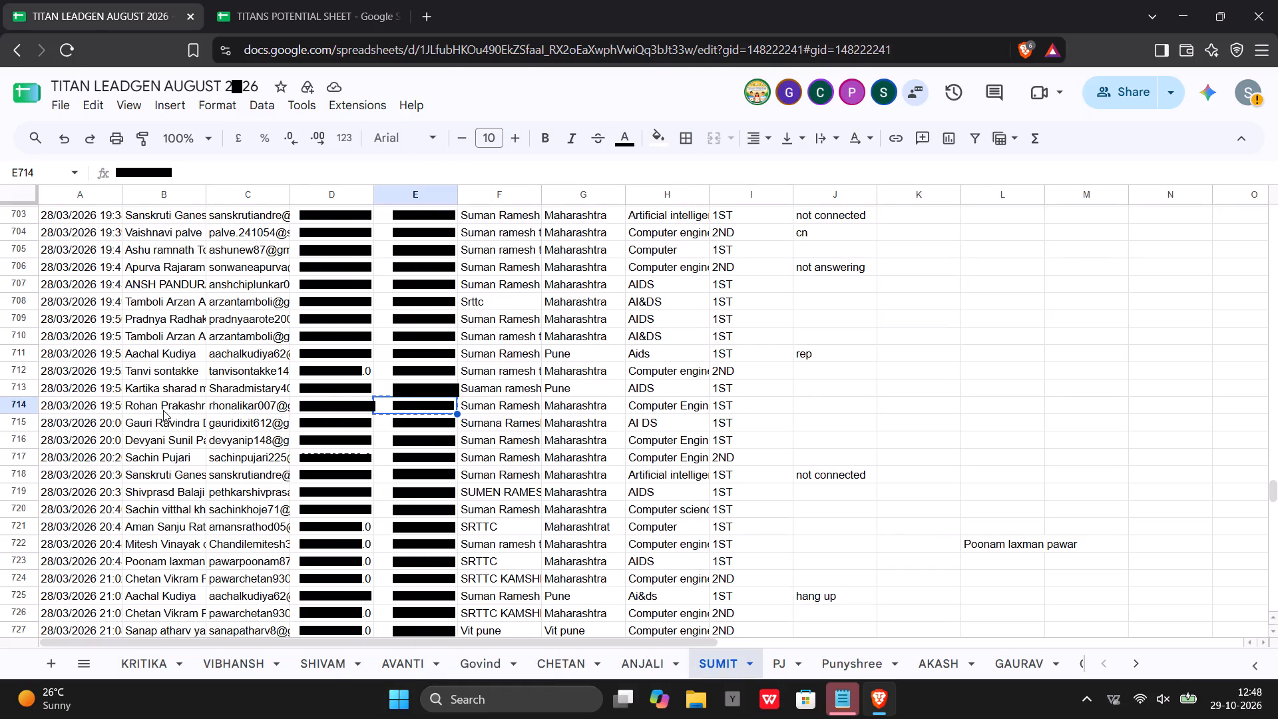
right_click(164, 407)
click(296, 187)
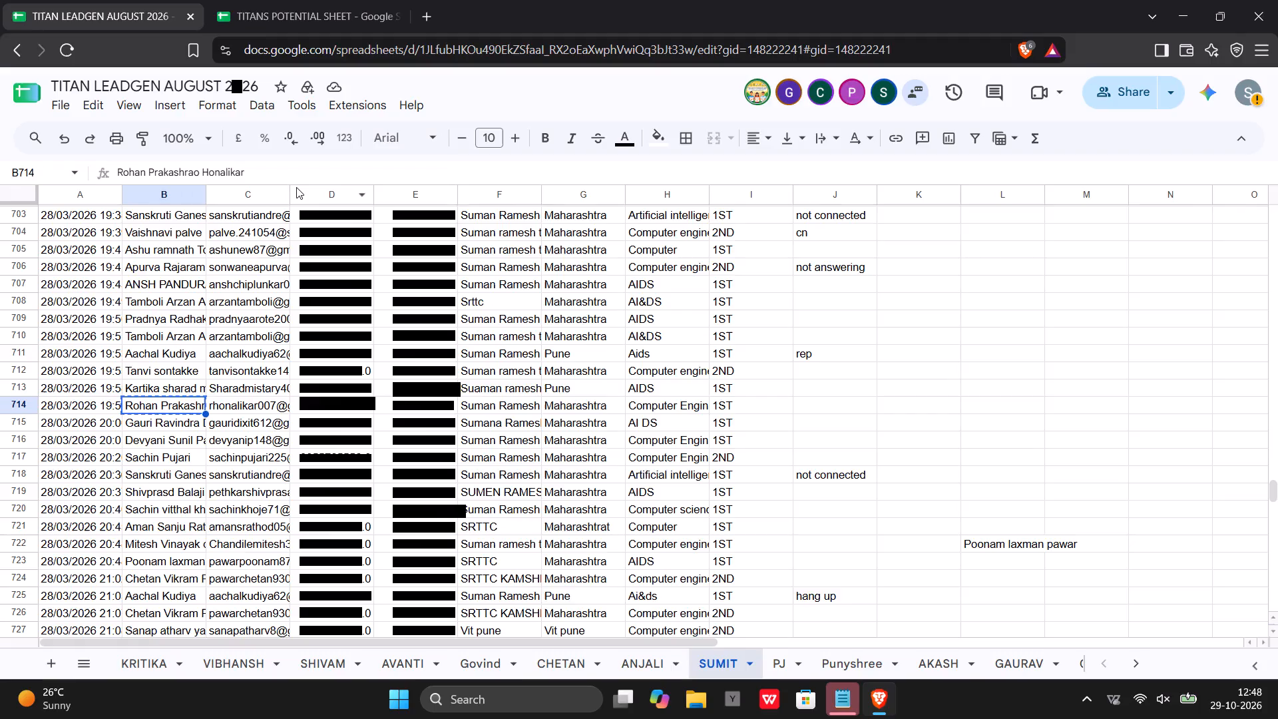
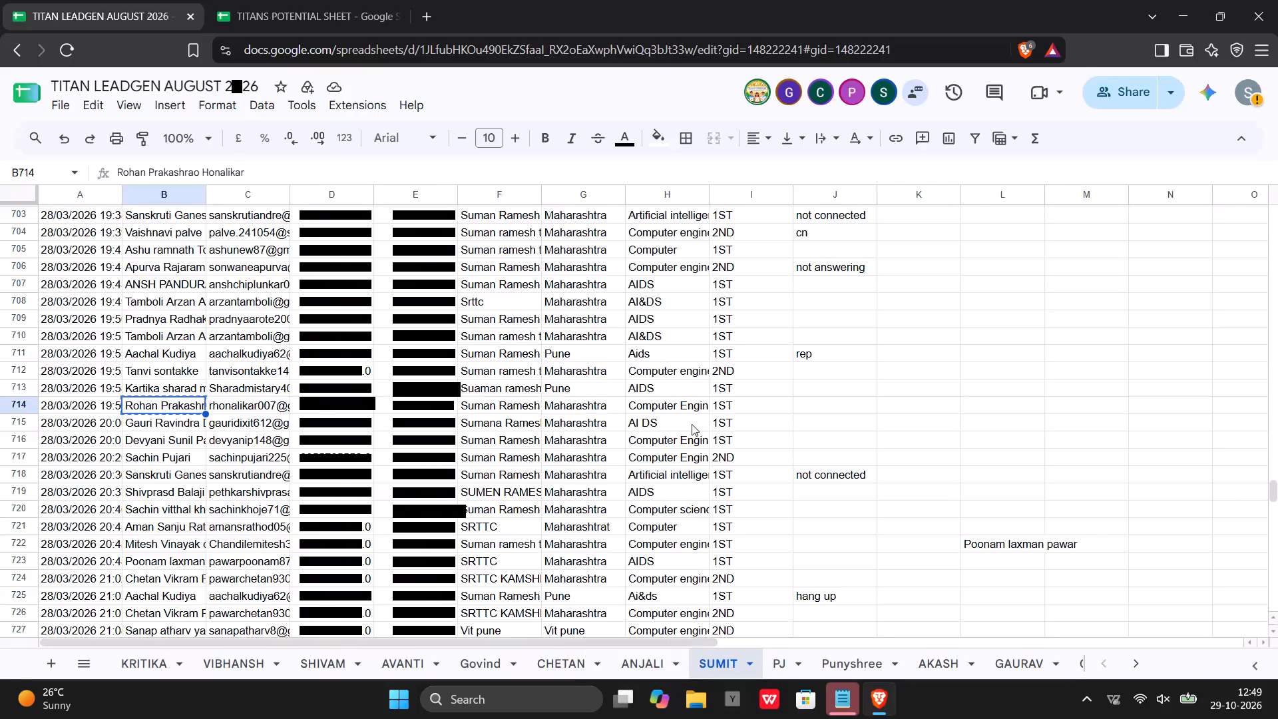
Copy the branch entry "Computer Engineer" from H714 and paste it into the empty cell L714.
click(688, 405)
right_click(688, 405)
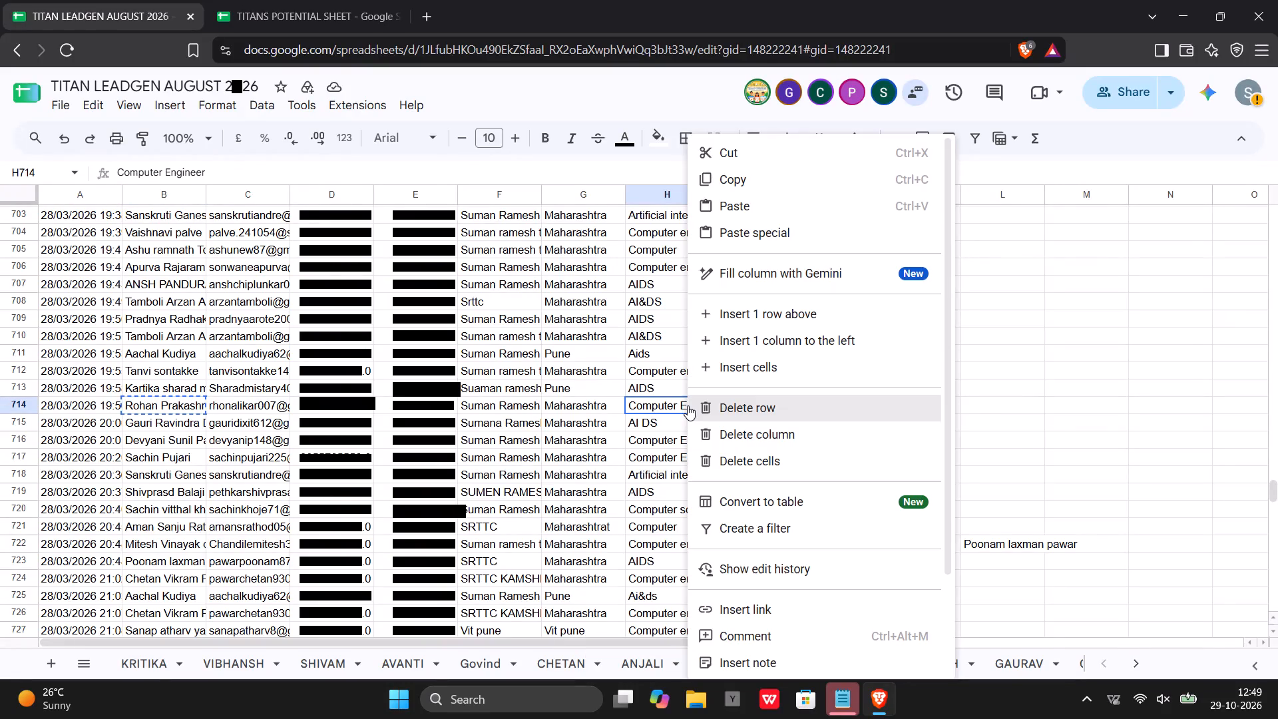
click(747, 177)
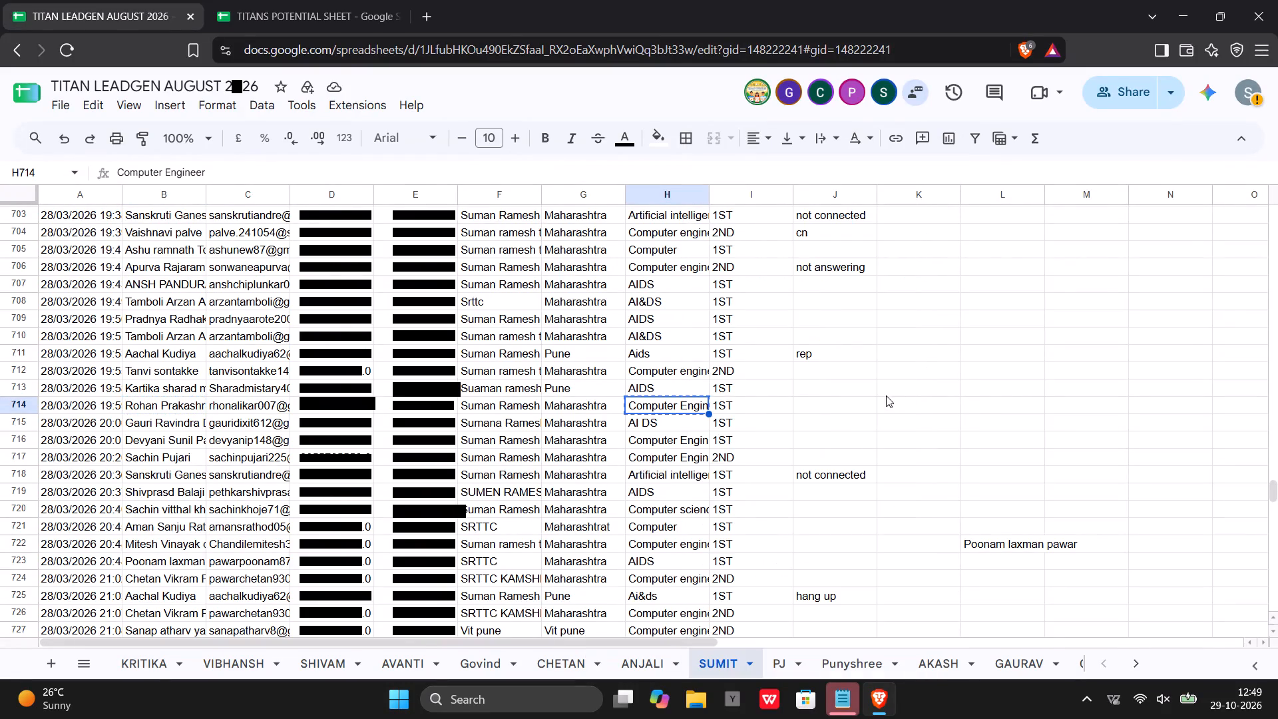
click(1022, 400)
right_click(1022, 400)
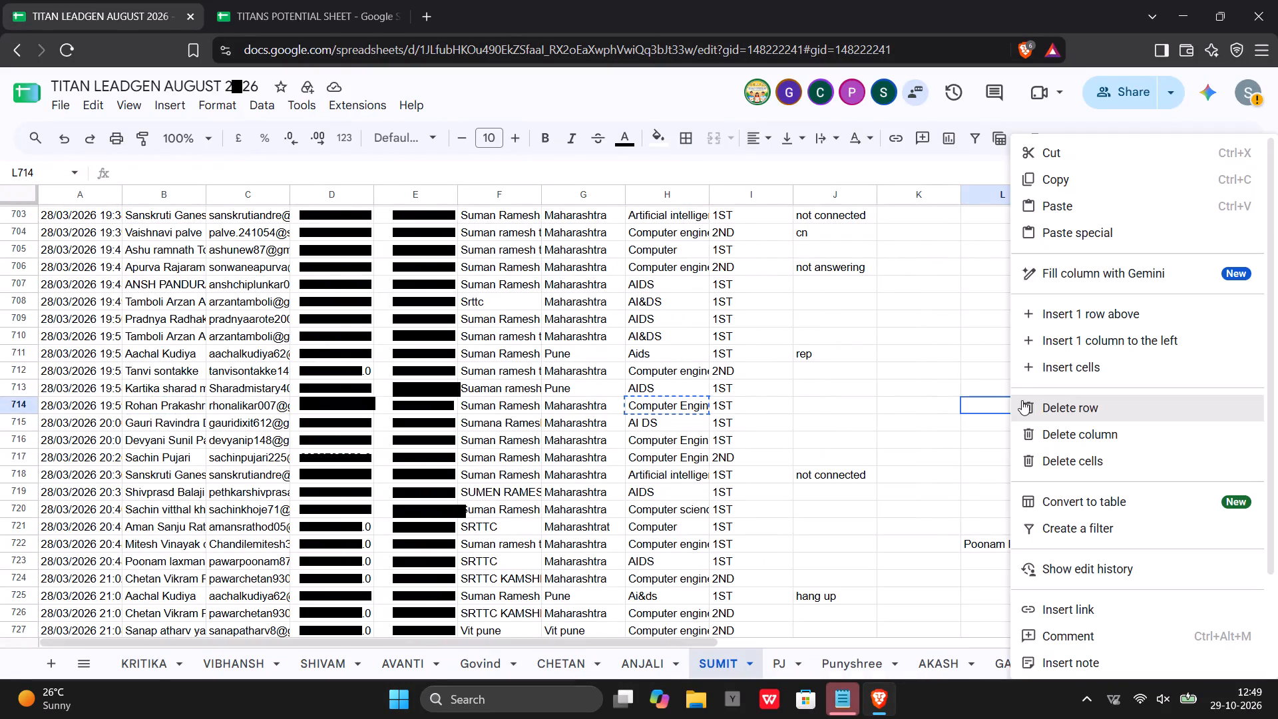
click(1052, 212)
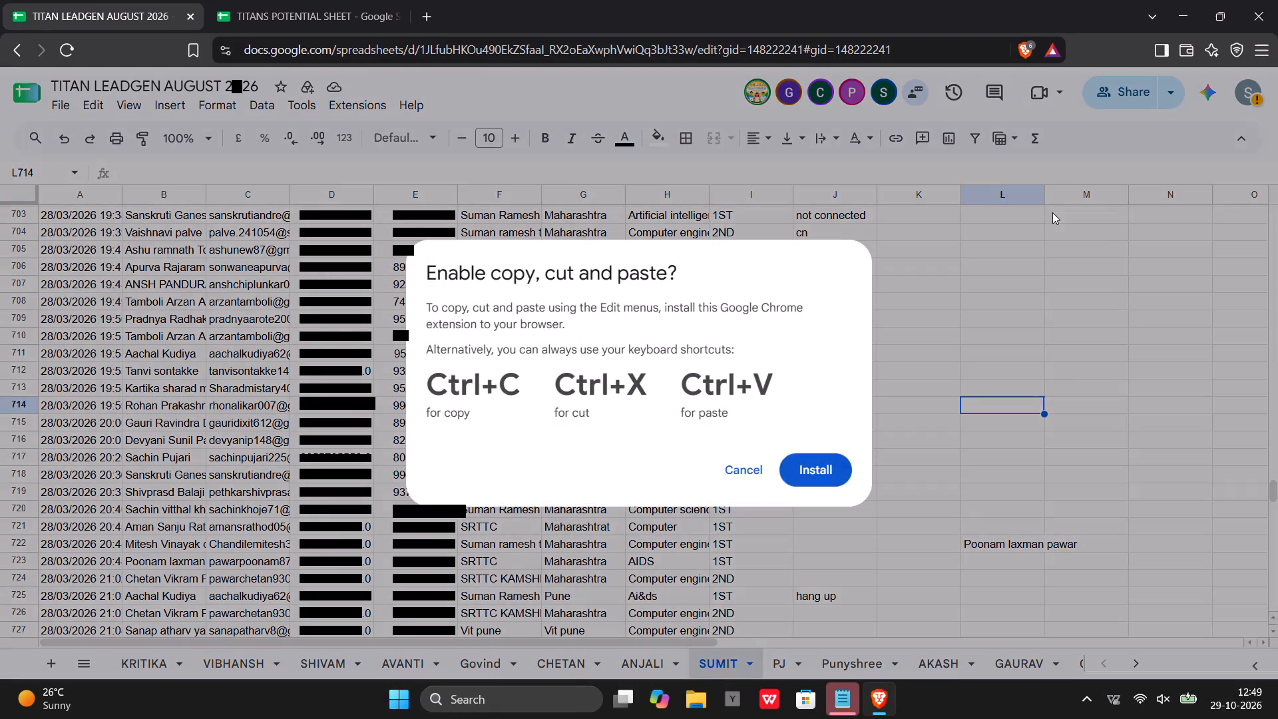
click(718, 462)
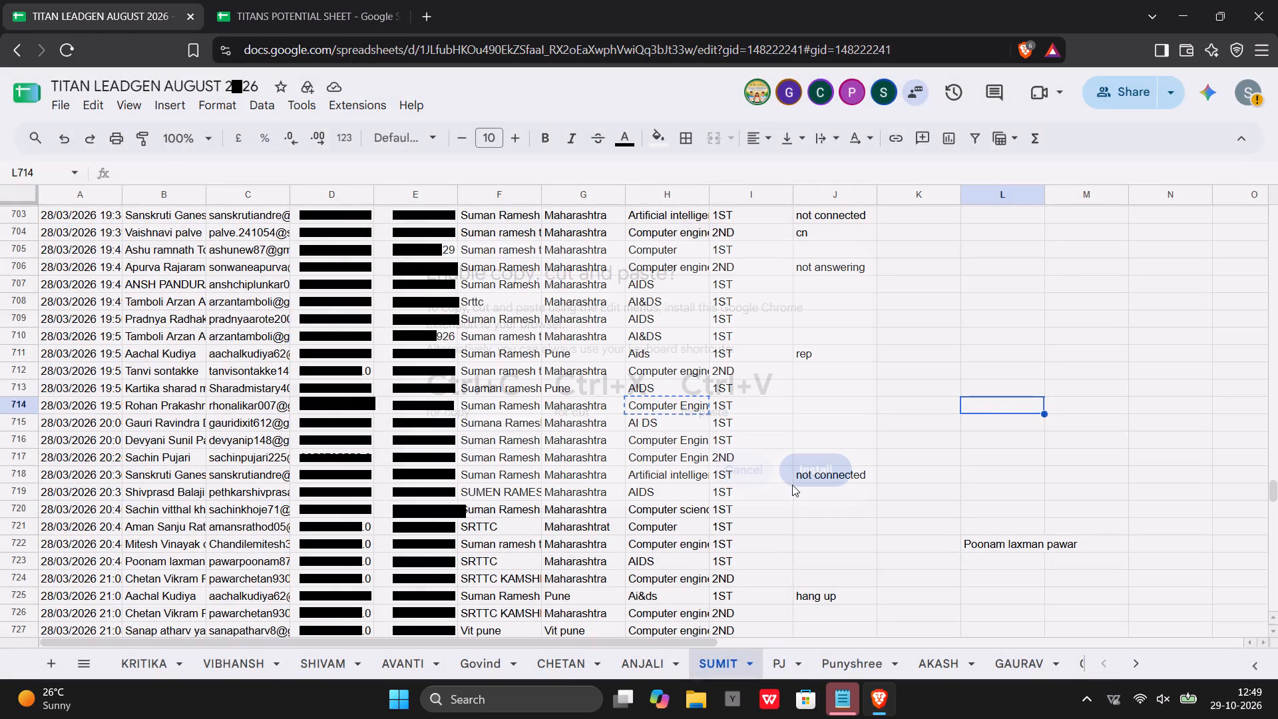
key(ctrl+v)
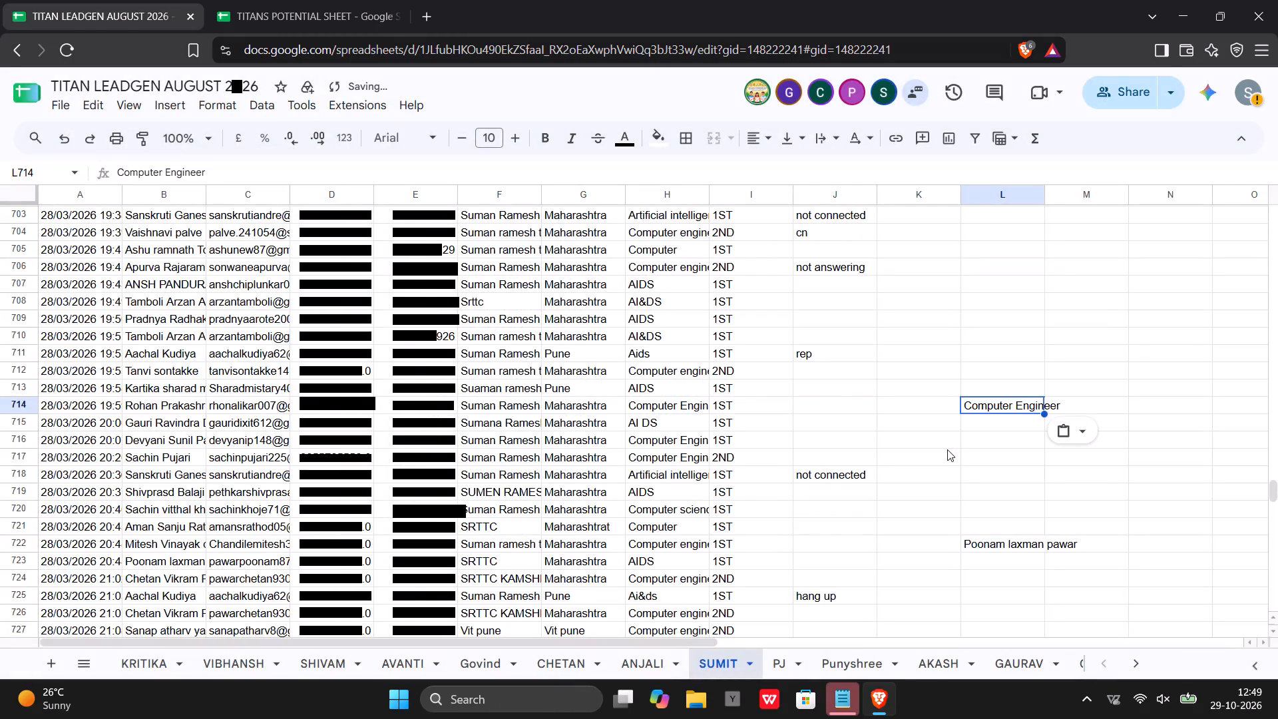
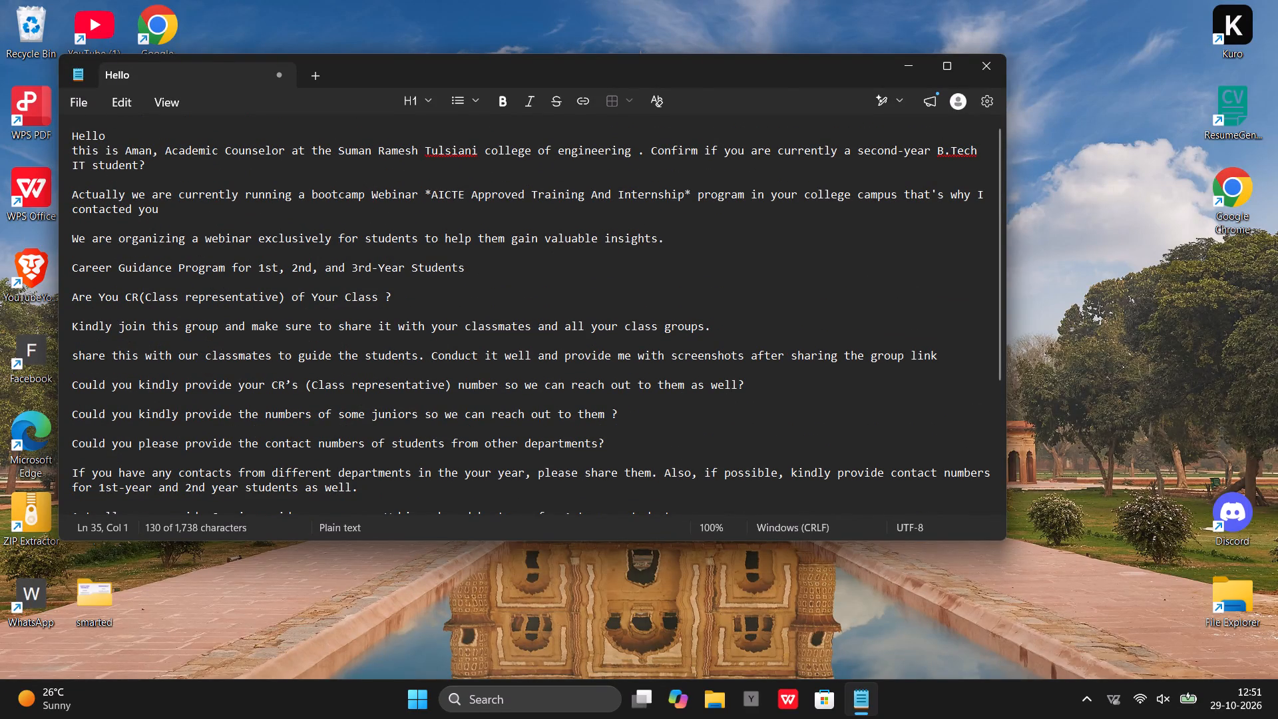
Copy the message paragraph about the bootcamp webinar "AICTE Approved Training And Internship" from the Hello note.
drag(167, 212, 65, 196)
key(ctrl+c)
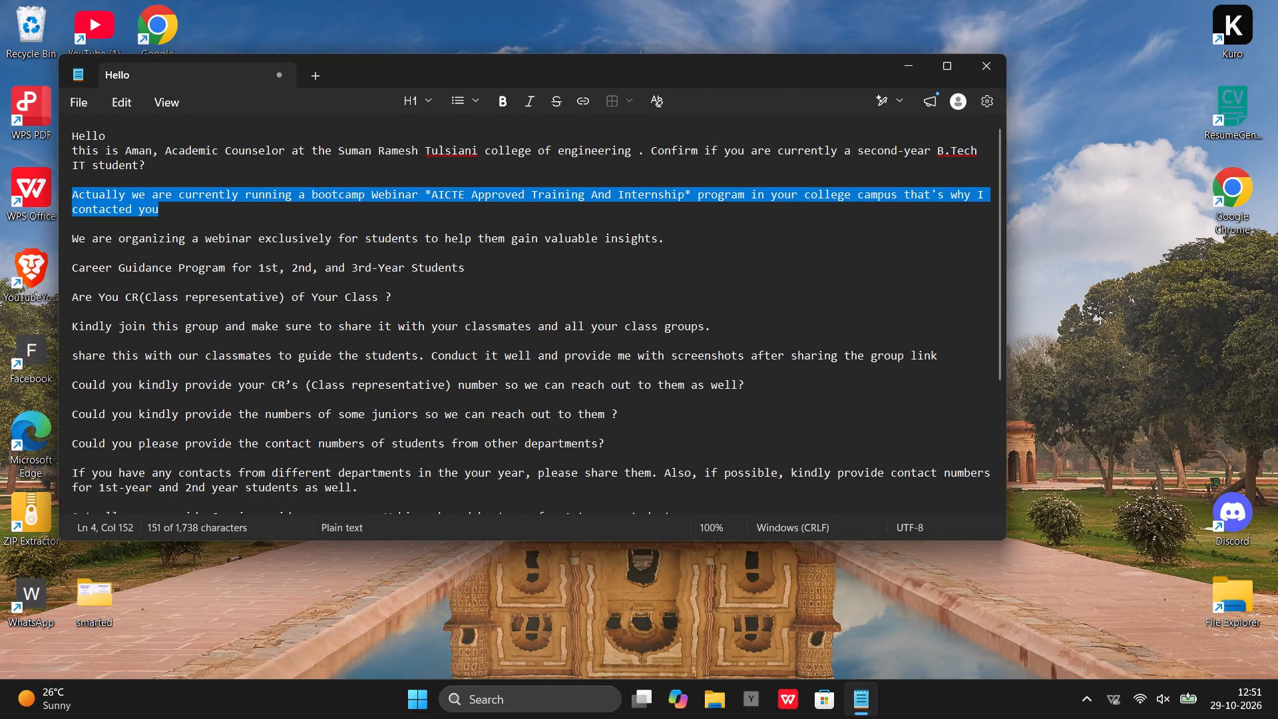
click(662, 280)
Copy the sentence "We are organizing a webinar exclusively for students to help them gain valuable insights.".
drag(688, 244, 668, 221)
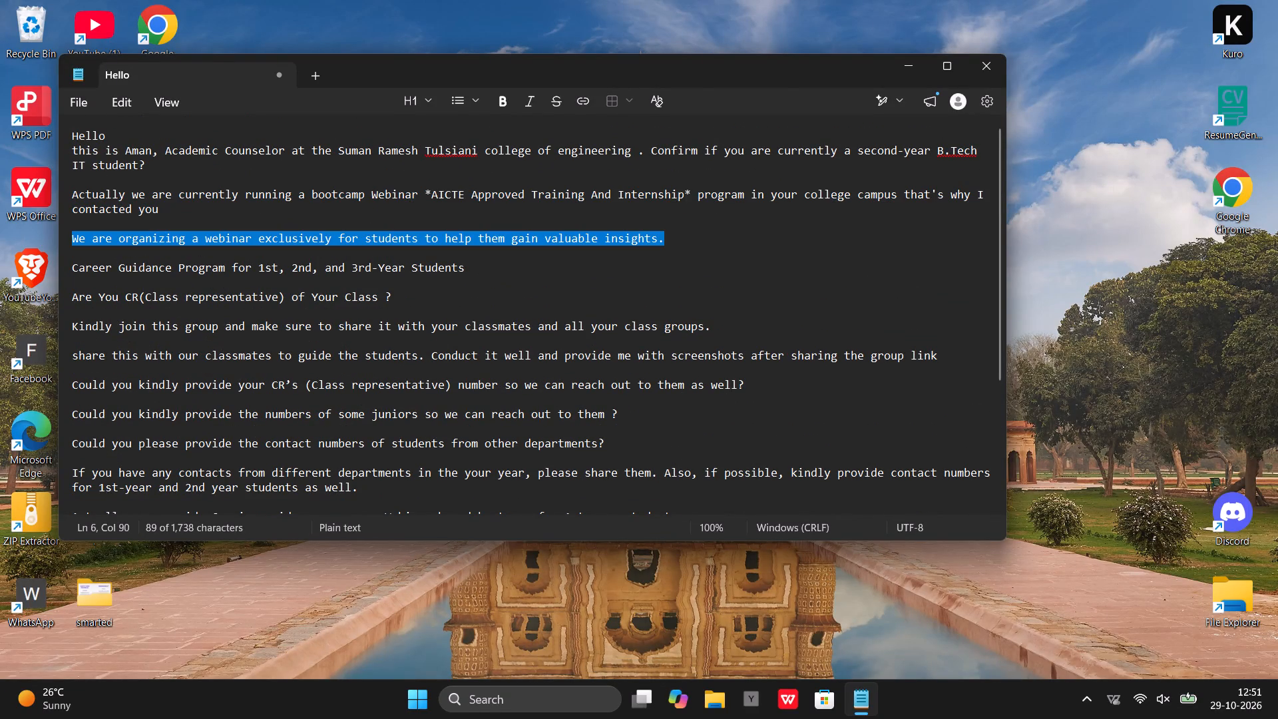
key(ctrl+c)
click(695, 254)
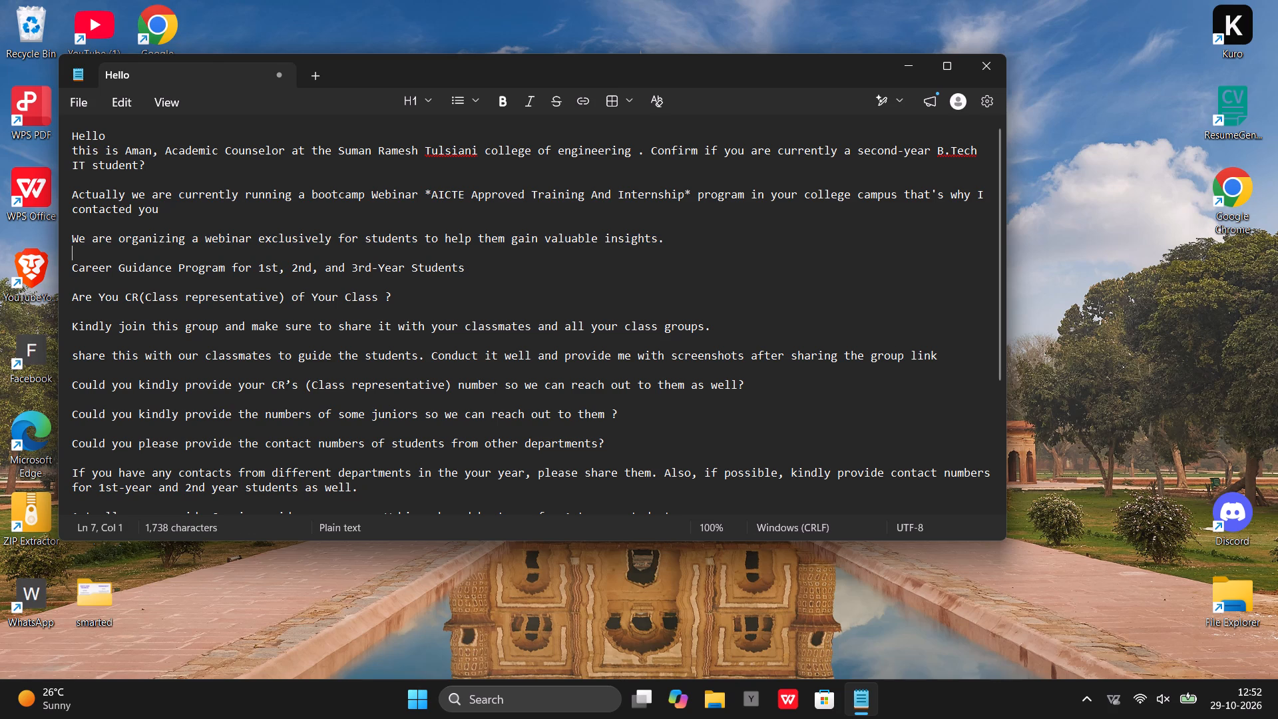
Read through the remaining message templates in the Hello note, down to the lines about sharing the group link and providing screenshots.
scroll(679, 324, down, 1)
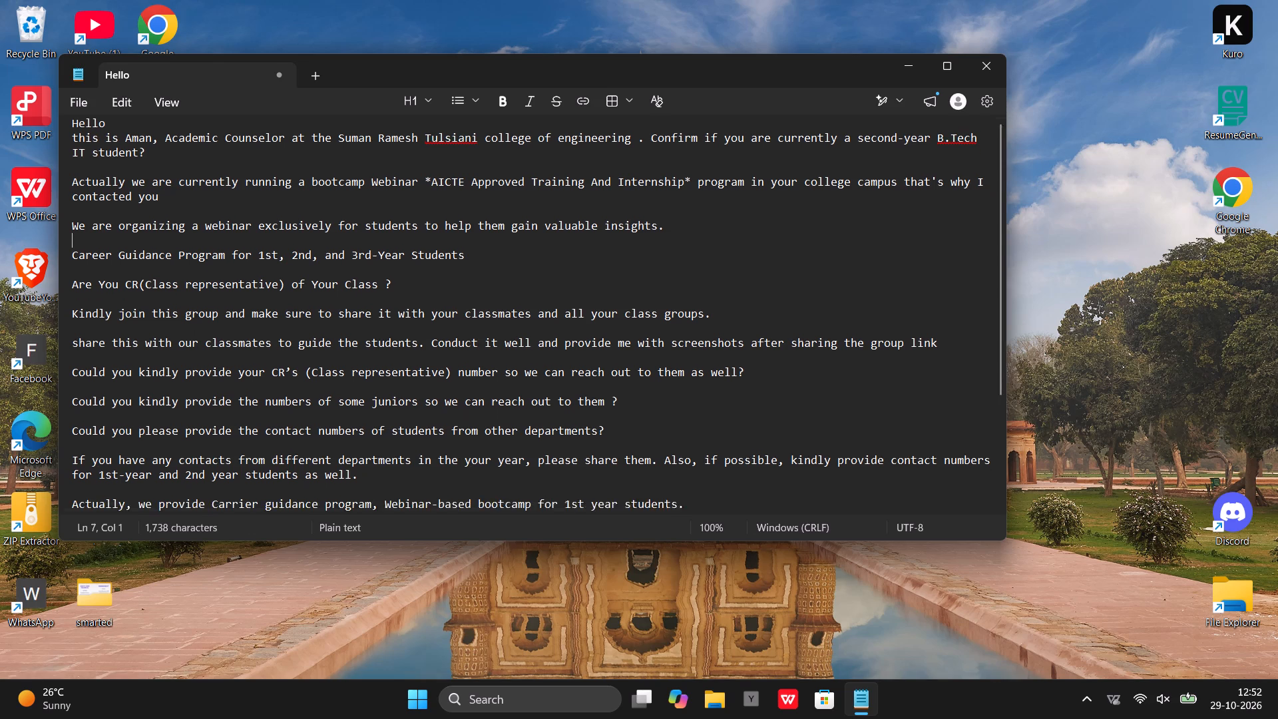
scroll(679, 324, down, 1)
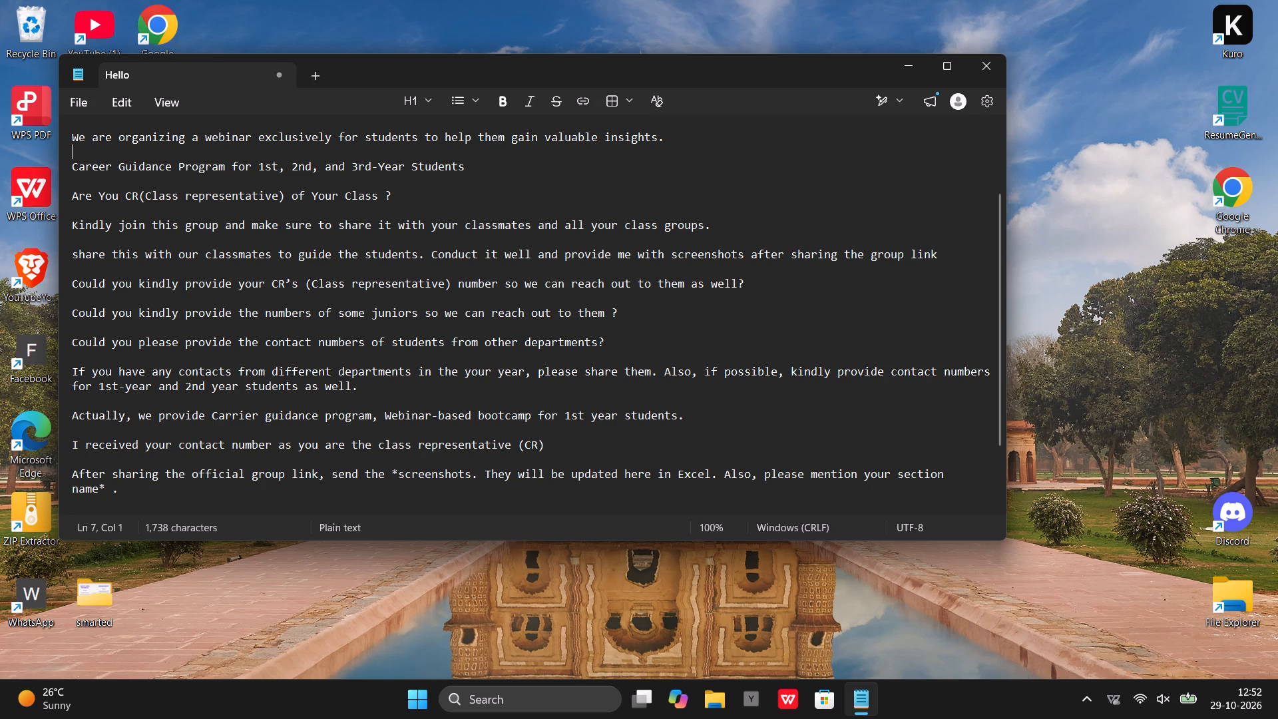
scroll(404, 334, down, 2)
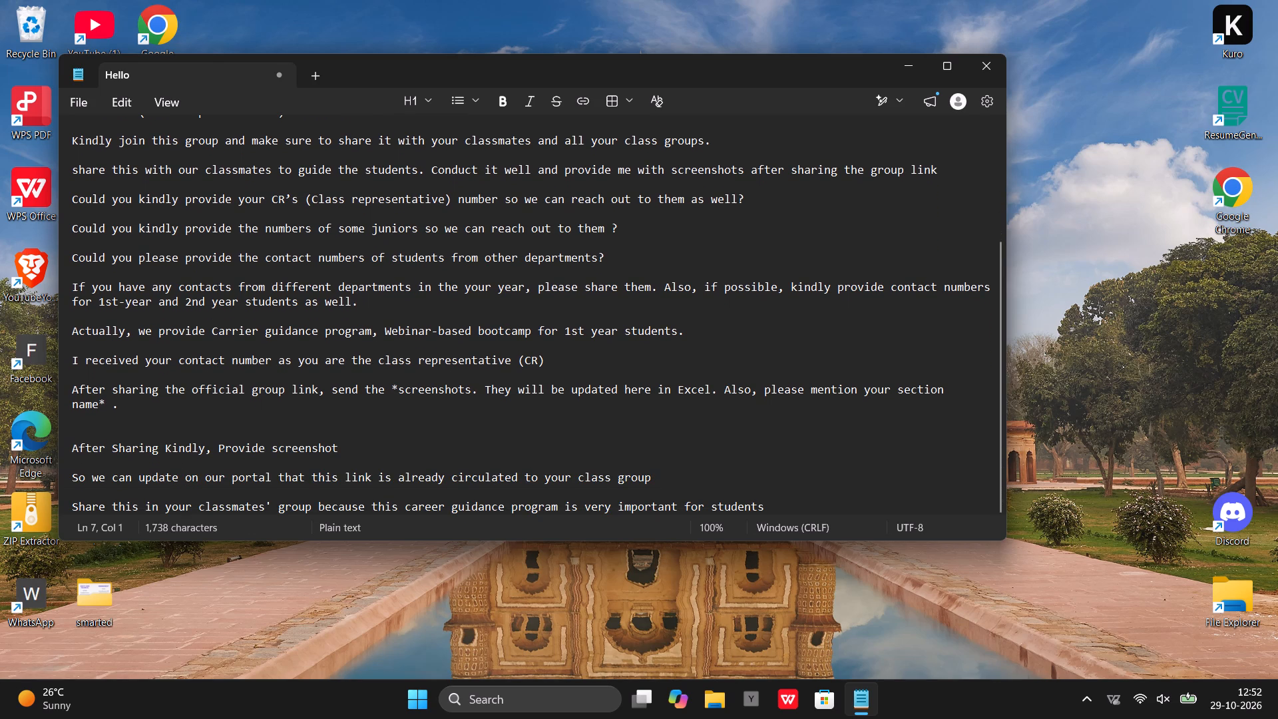
scroll(312, 378, down, 2)
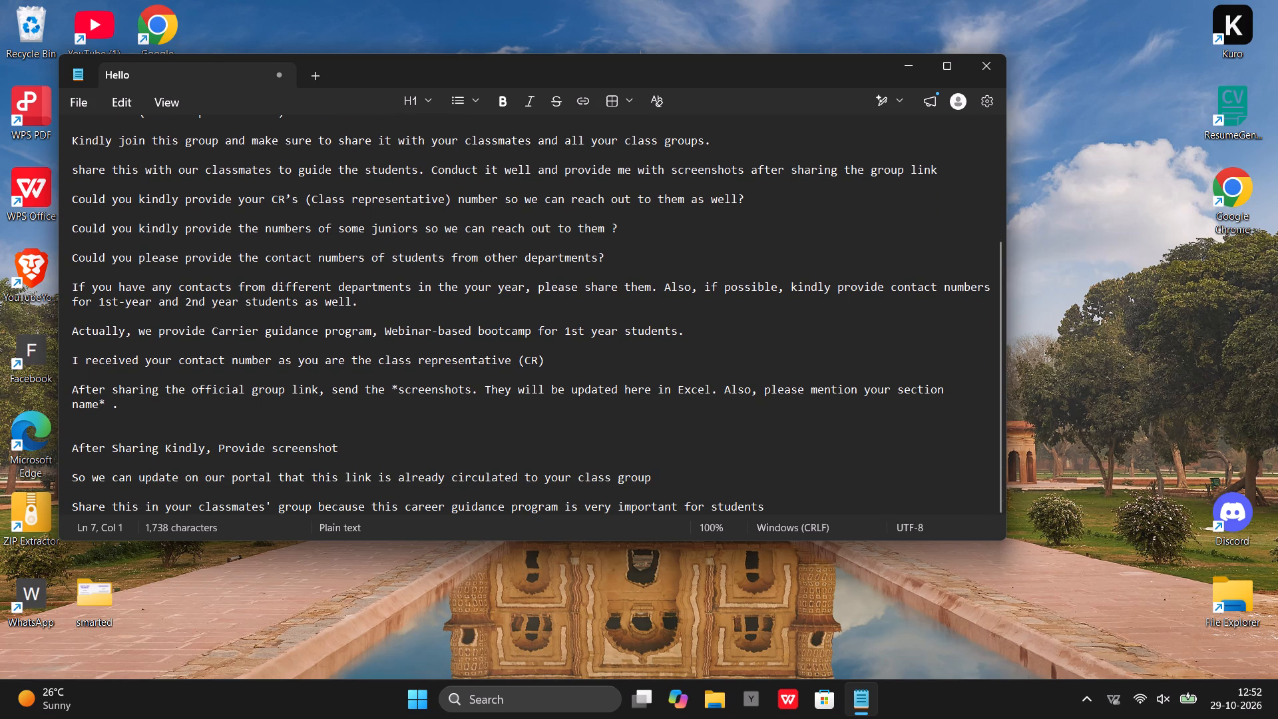
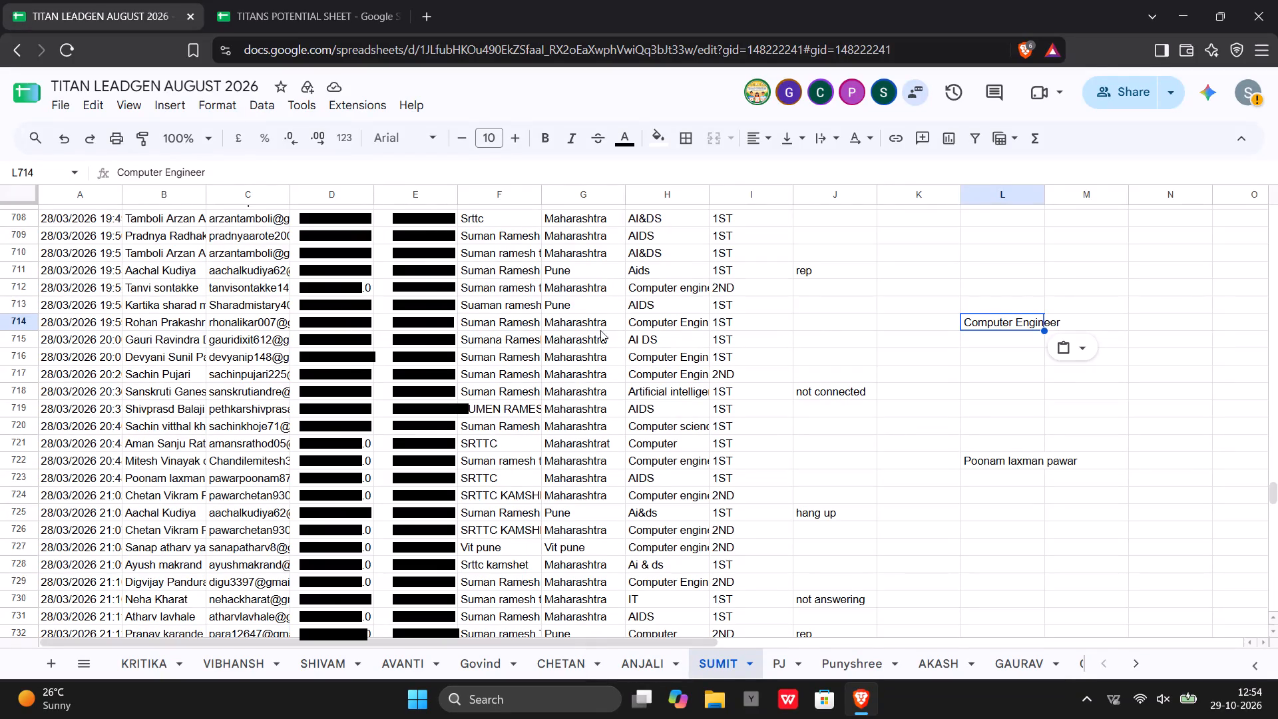
Enter the remark "cn" in column J for the lead in row 714.
click(819, 320)
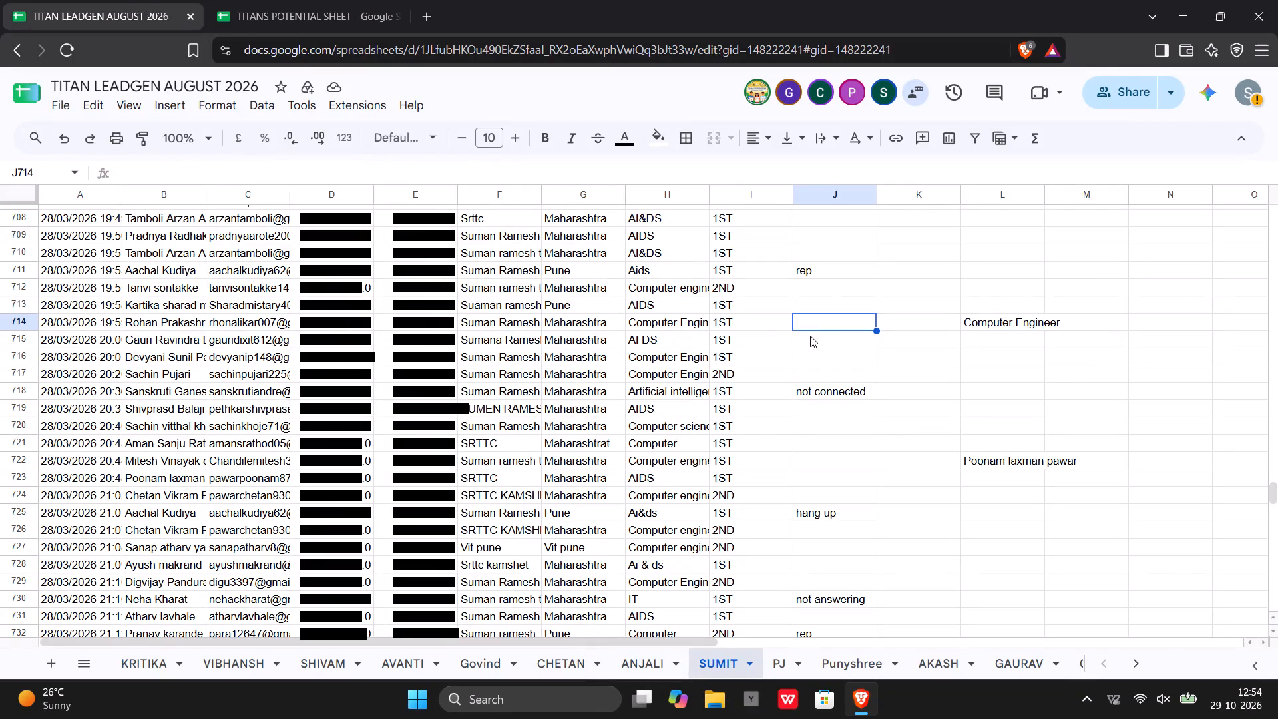
key(c)
key(n)
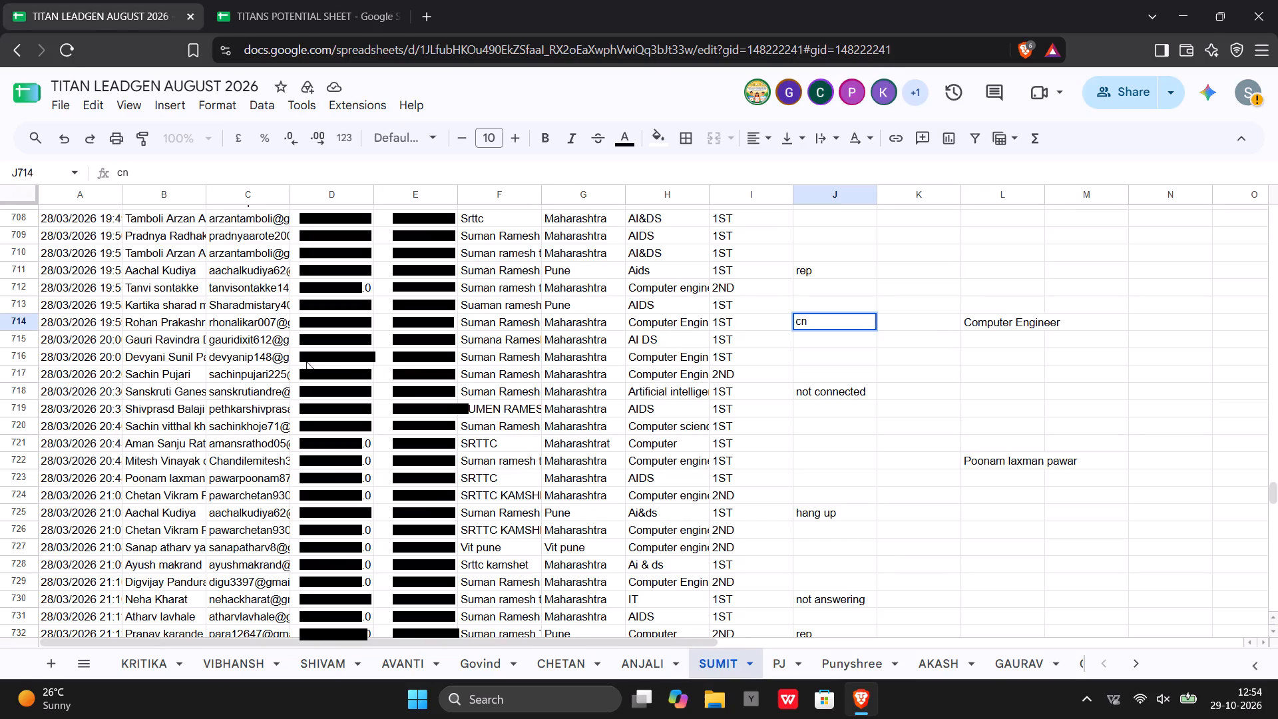
Copy the phone number in column E of row 716, followed by that lead's name from column B.
right_click(420, 358)
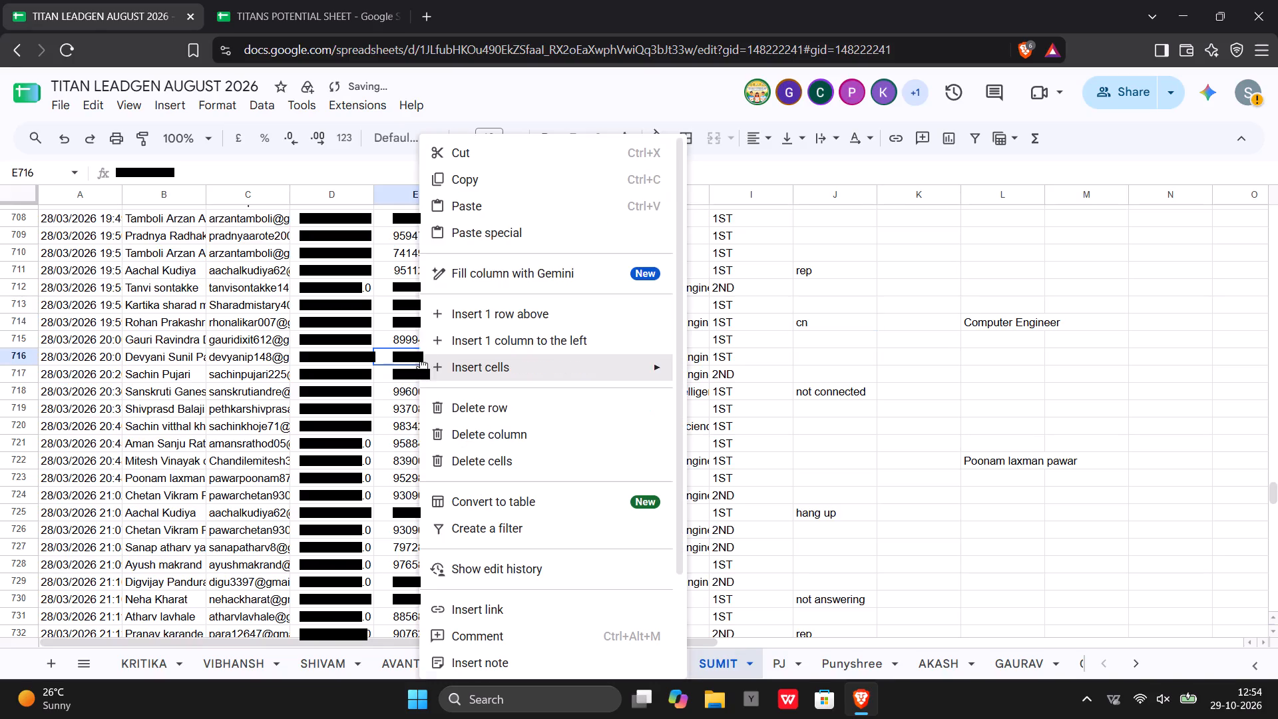
click(492, 180)
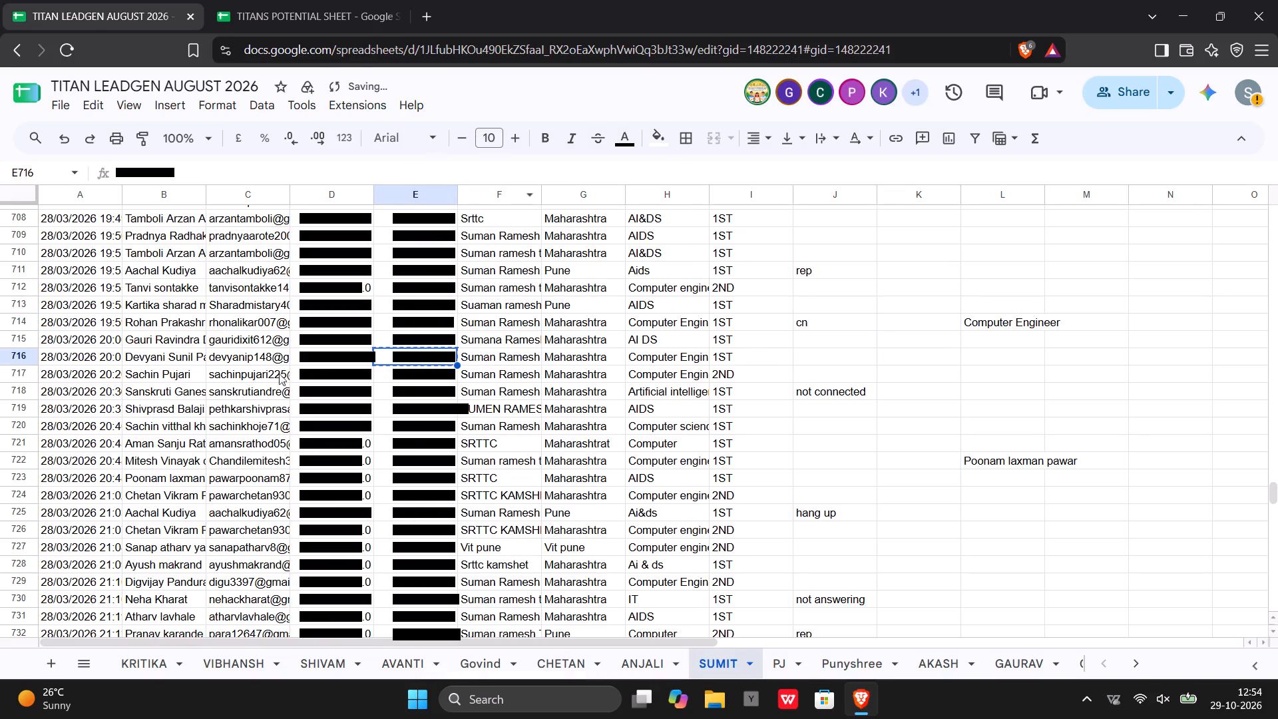
right_click(170, 359)
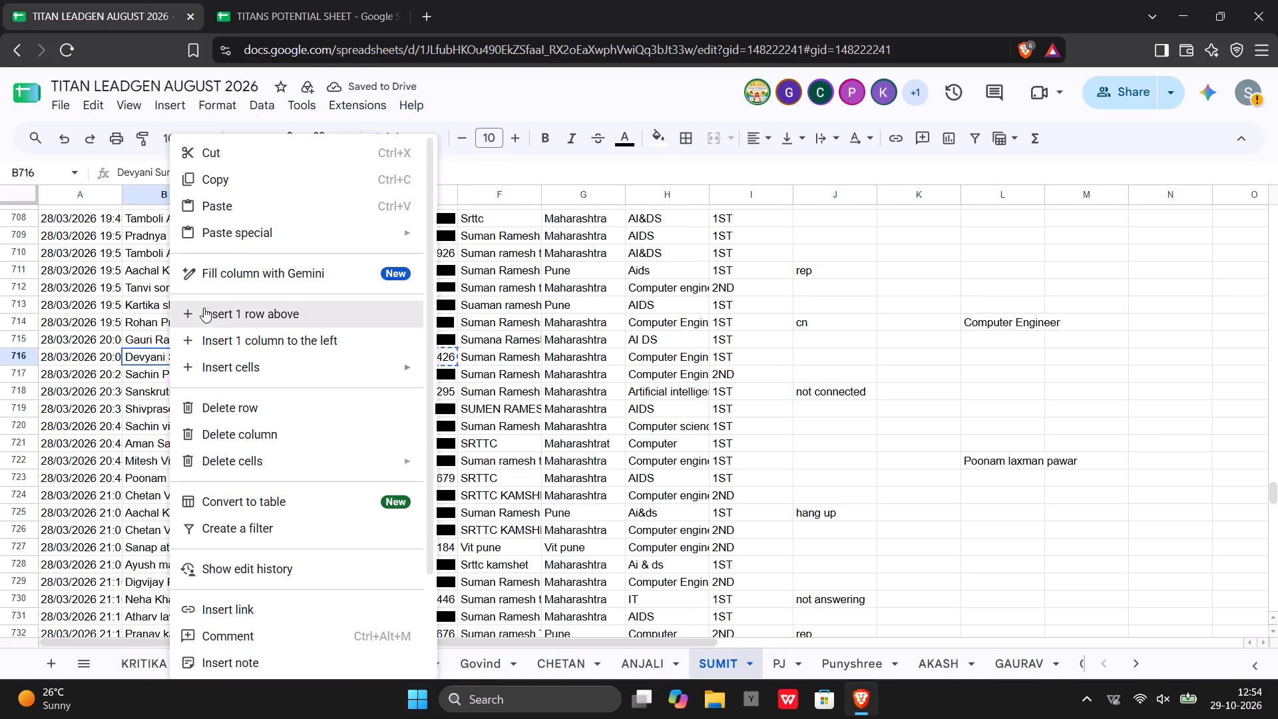
click(267, 180)
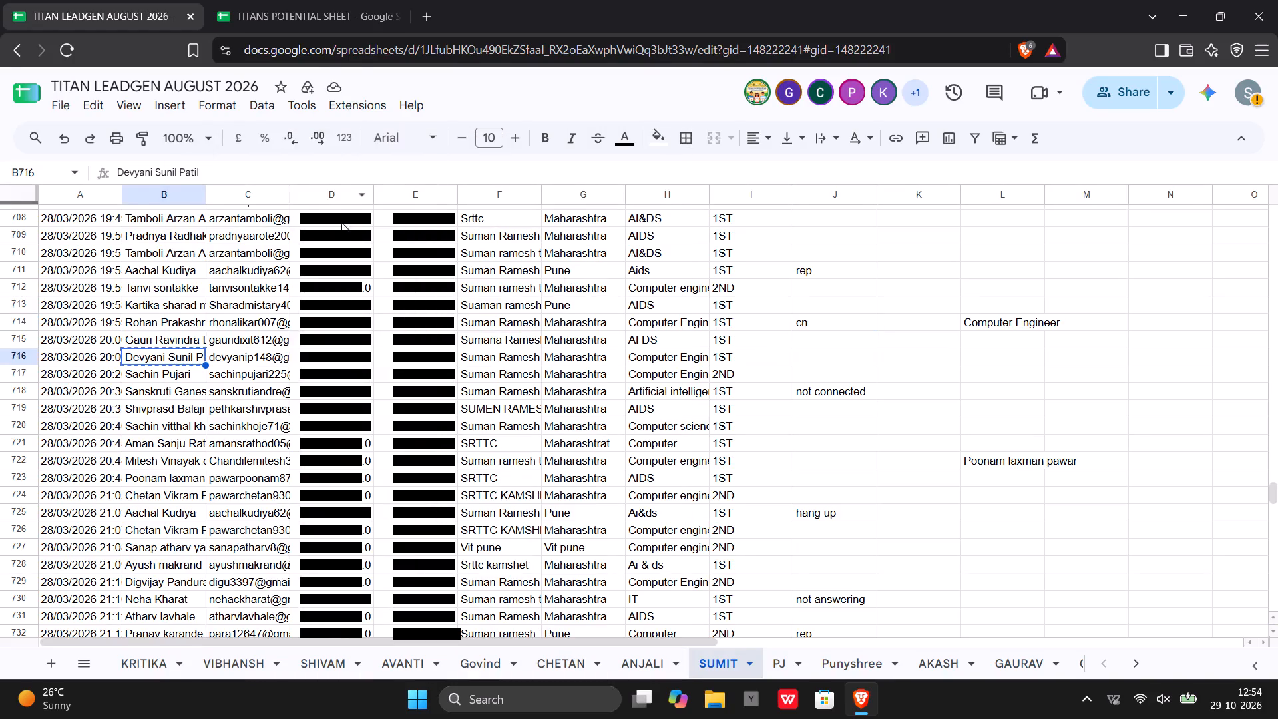
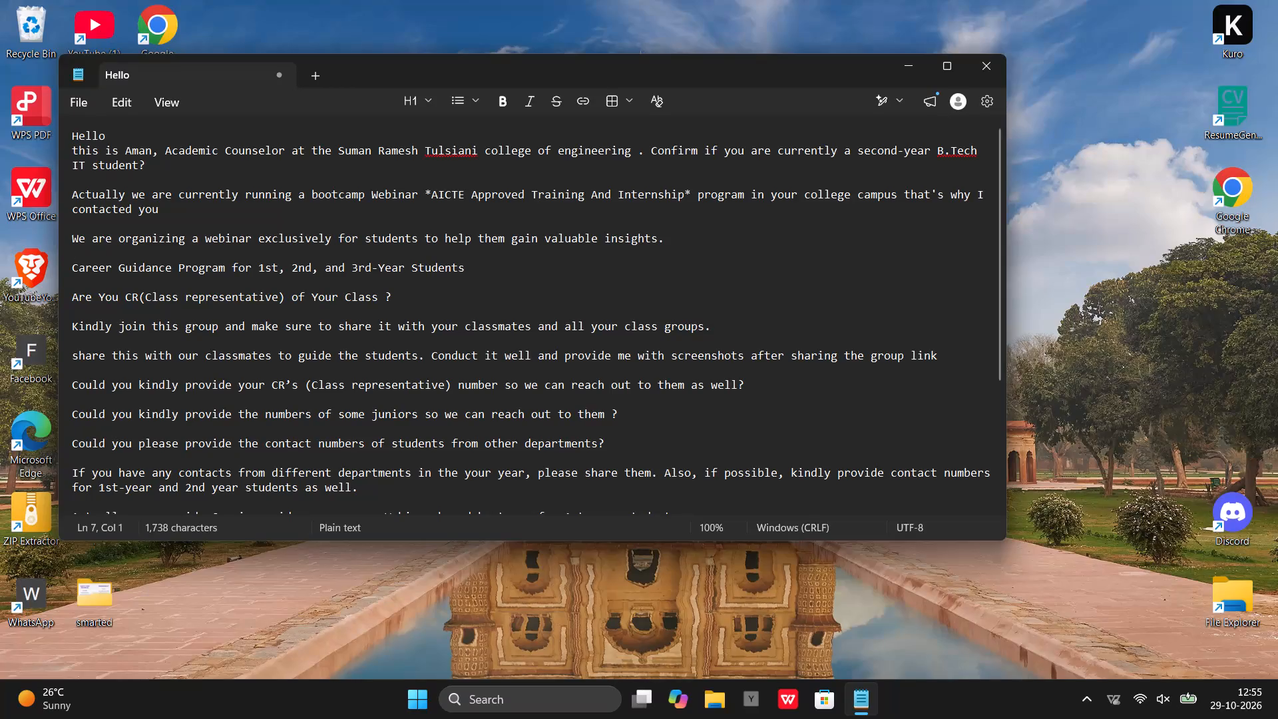
Copy the message line "Are You CR(Class representative) of Your Class ?" from the Hello note.
drag(398, 299, 398, 281)
key(ctrl+c)
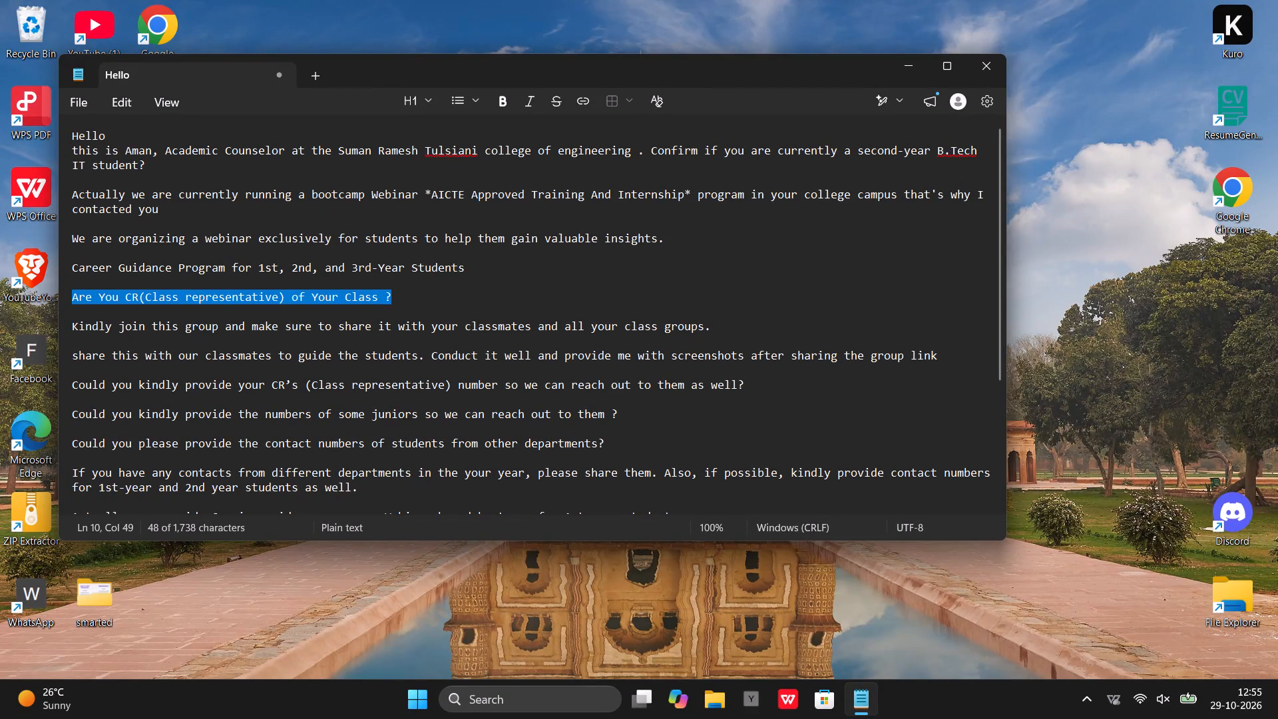
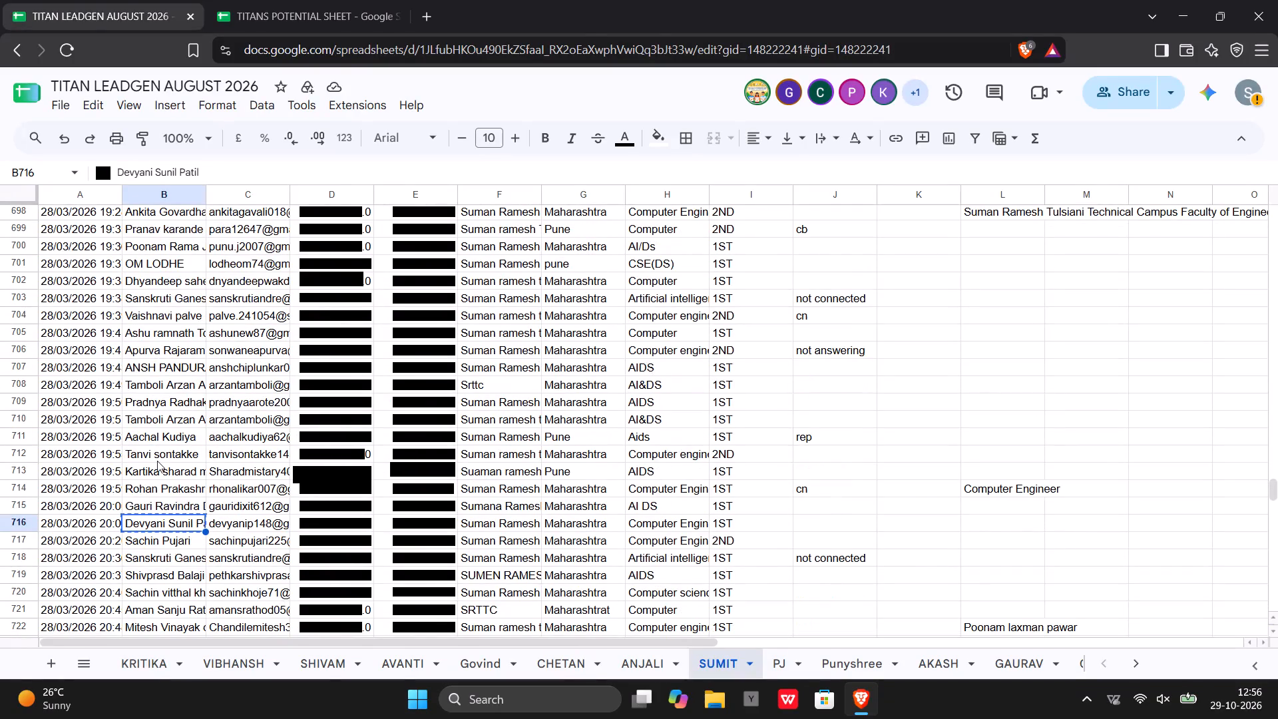
Copy the lead's contact number from column E of row 712 on the SUMIT sheet.
right_click(404, 455)
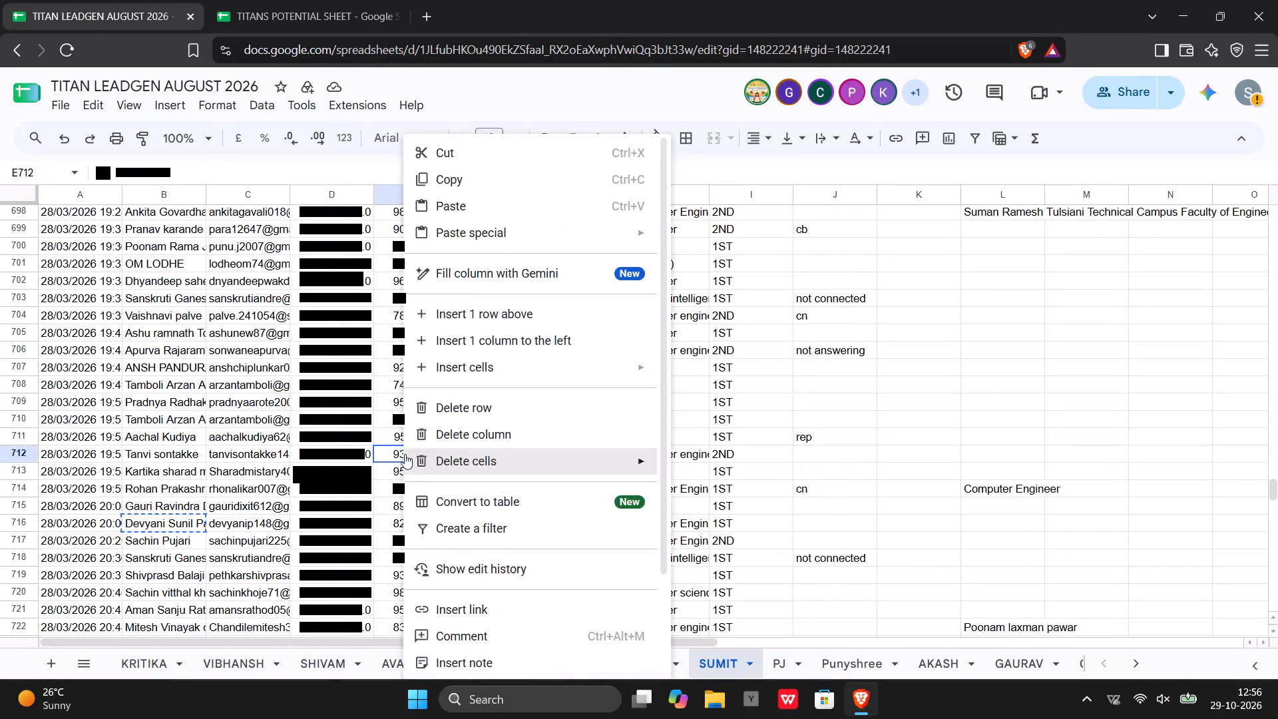
click(469, 180)
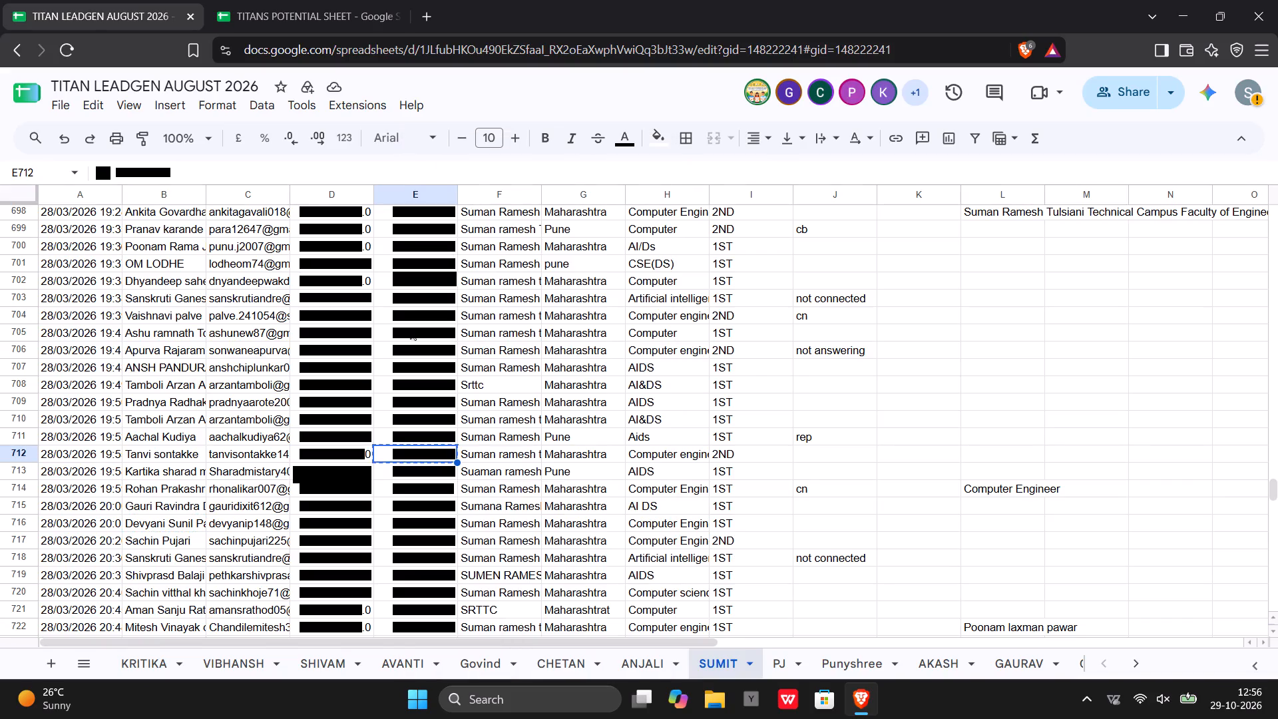
Copy the lead's name from column B of row 712.
right_click(174, 453)
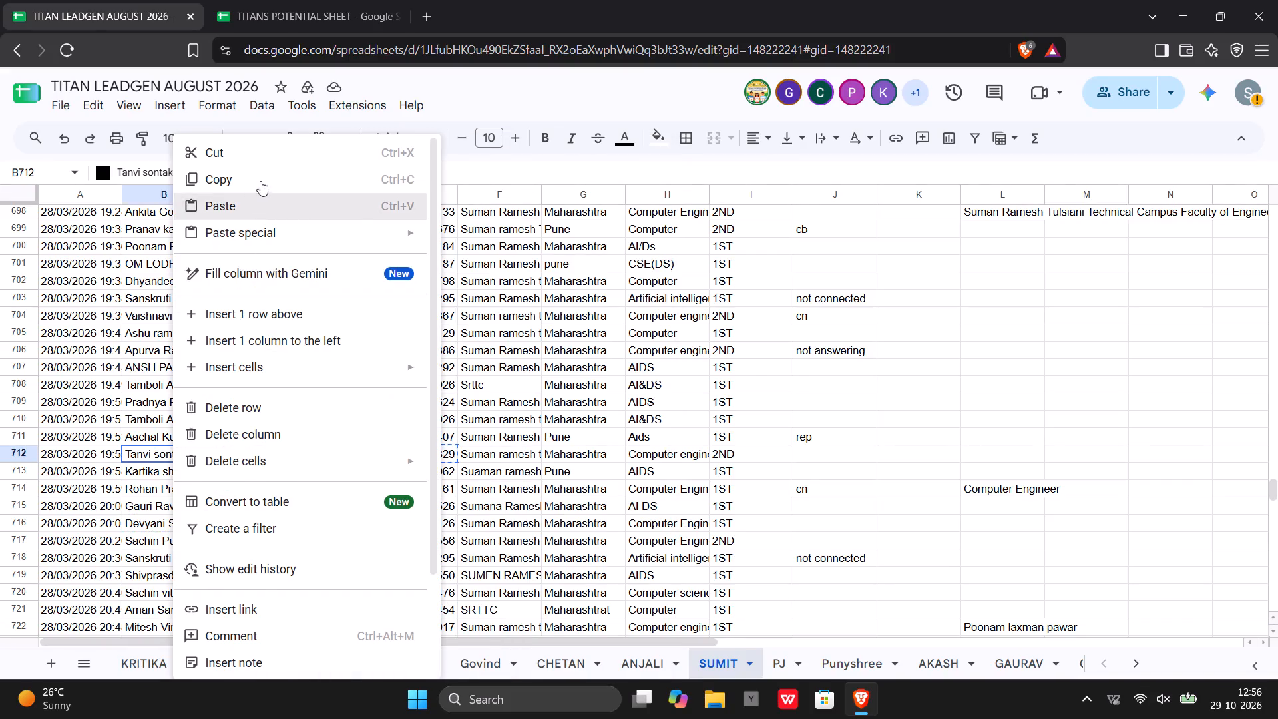
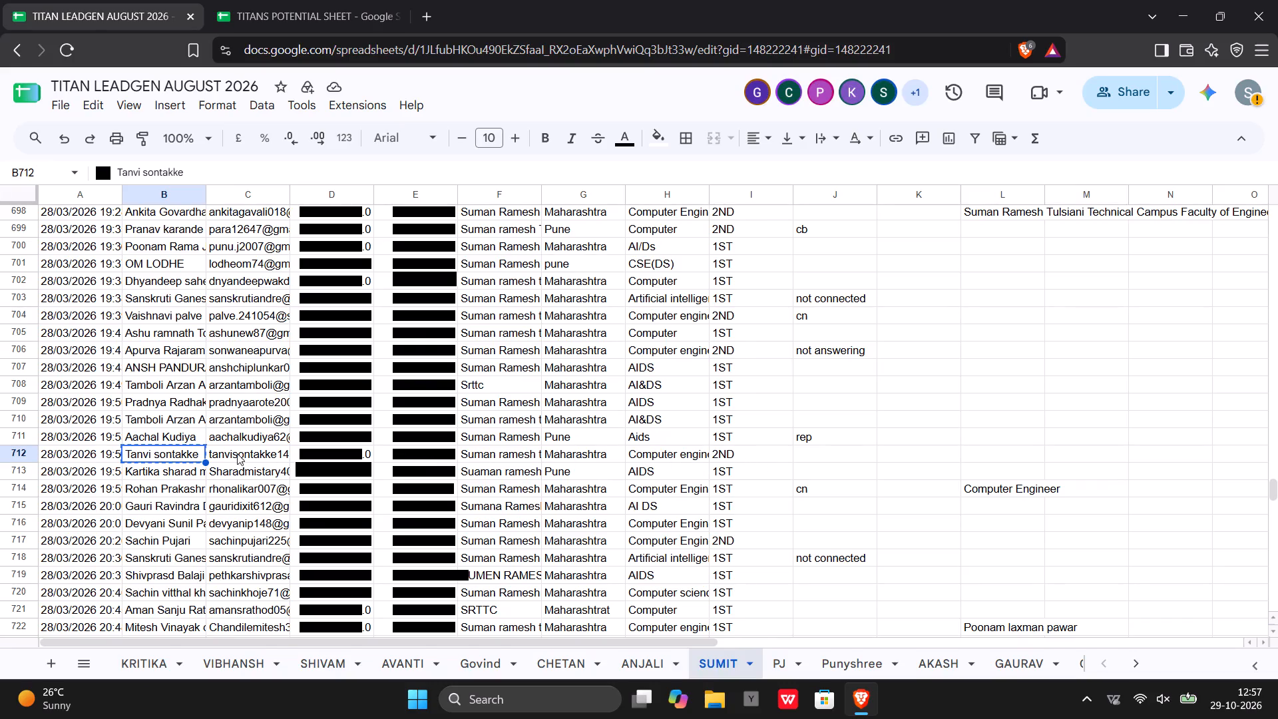
Record the remark "na" in column J of row 712 on the SUMIT sheet.
click(822, 452)
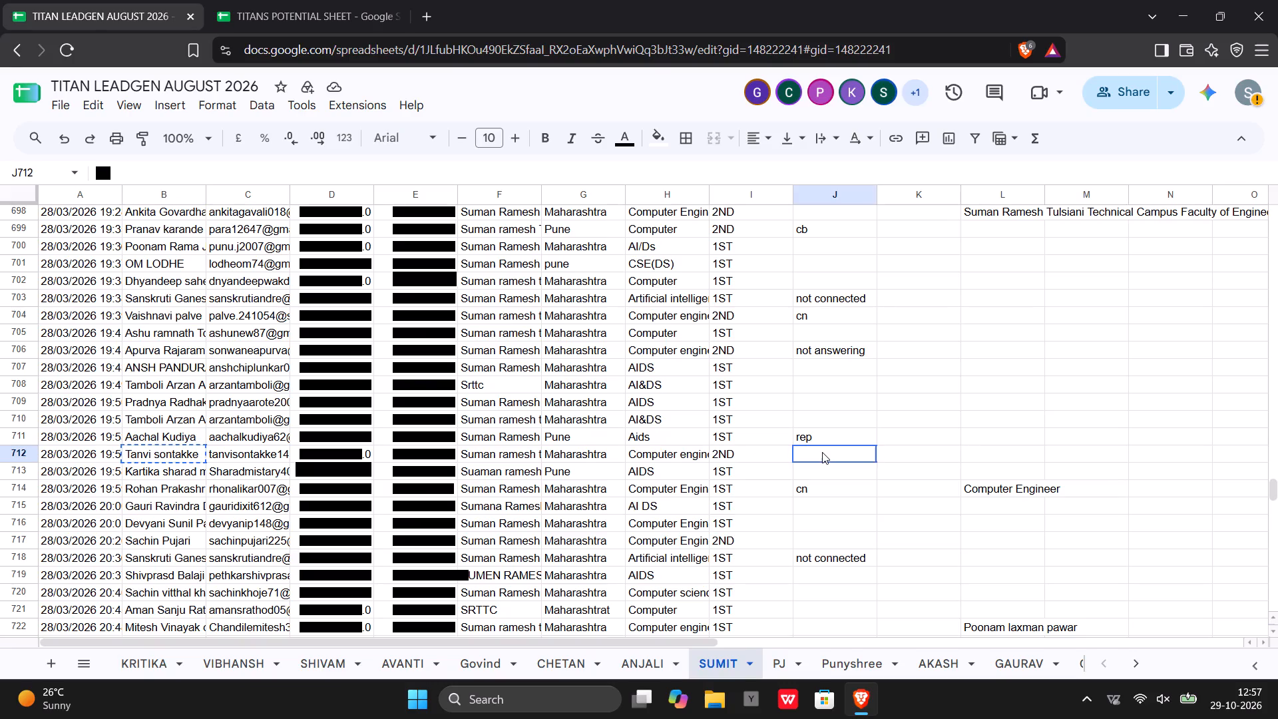
text(na)
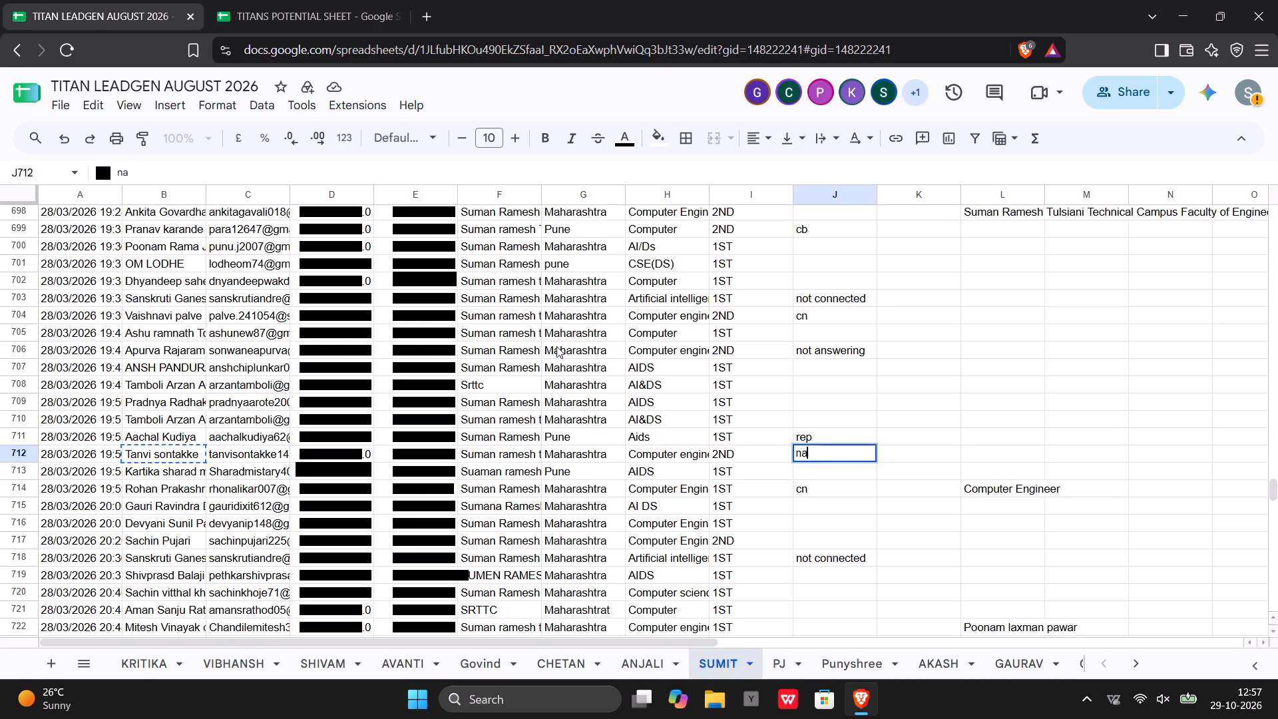
scroll(629, 417, down, 1)
scroll(630, 416, up, 1)
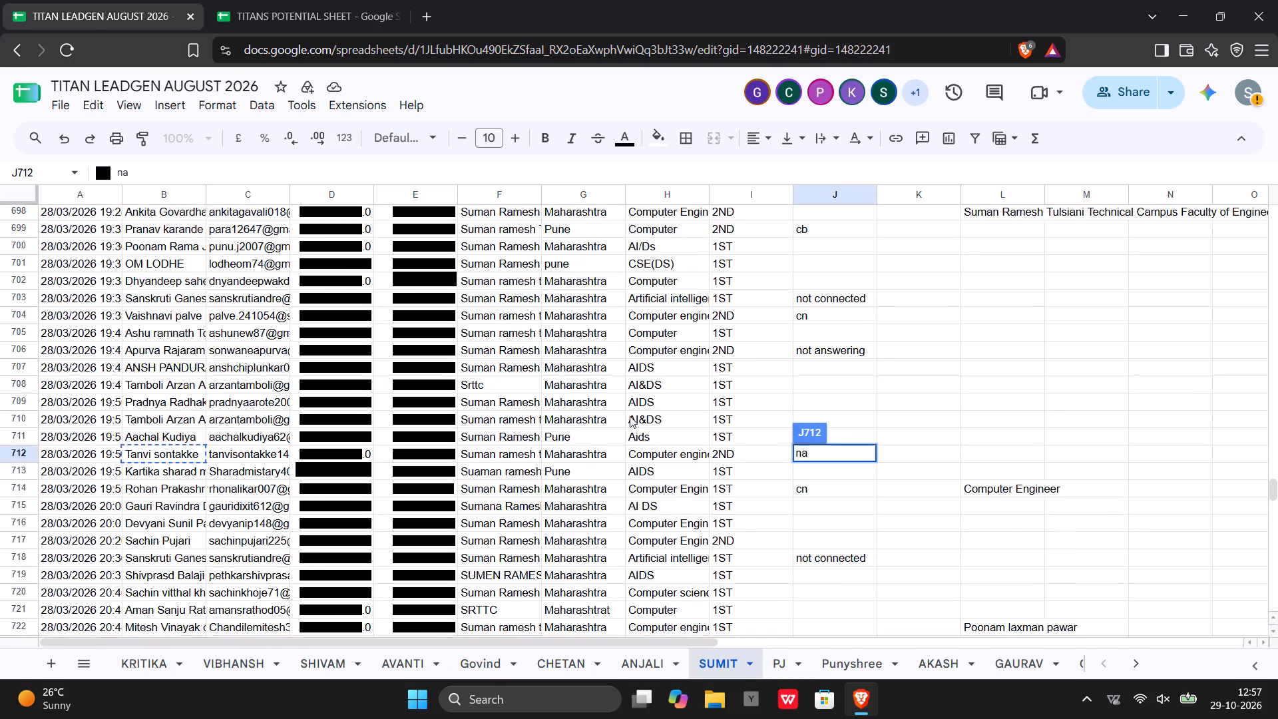
click(837, 475)
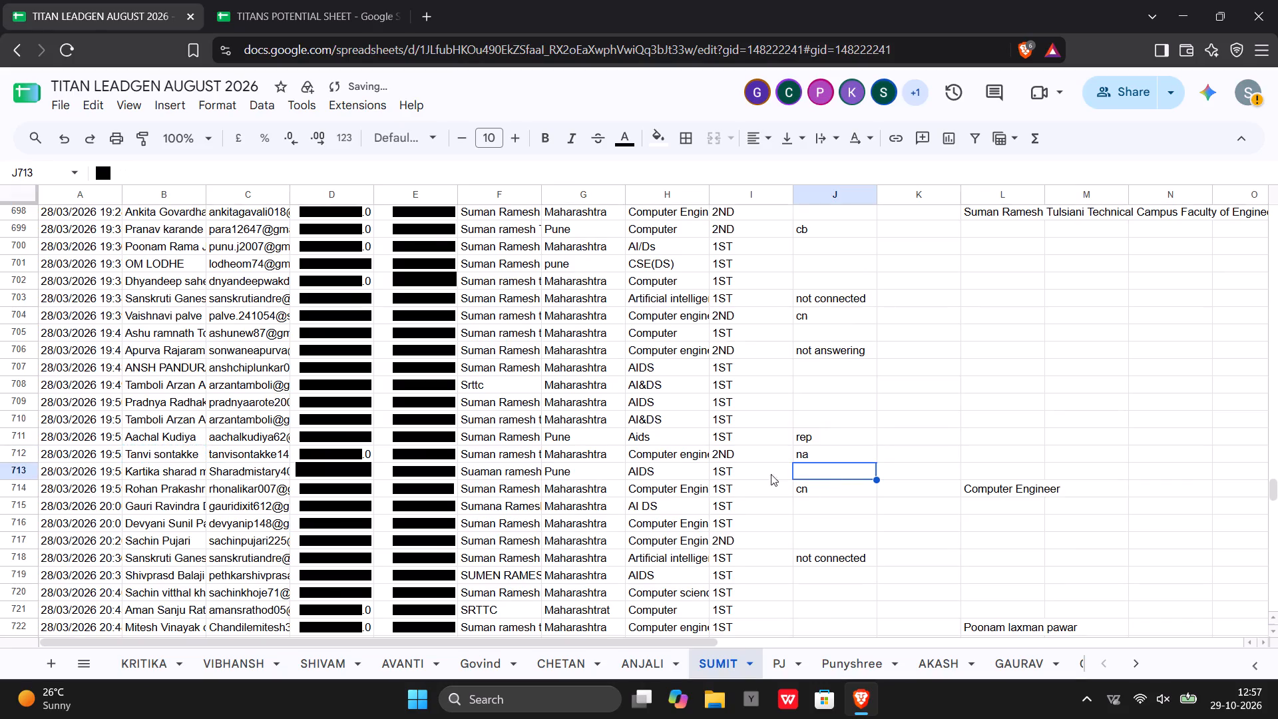
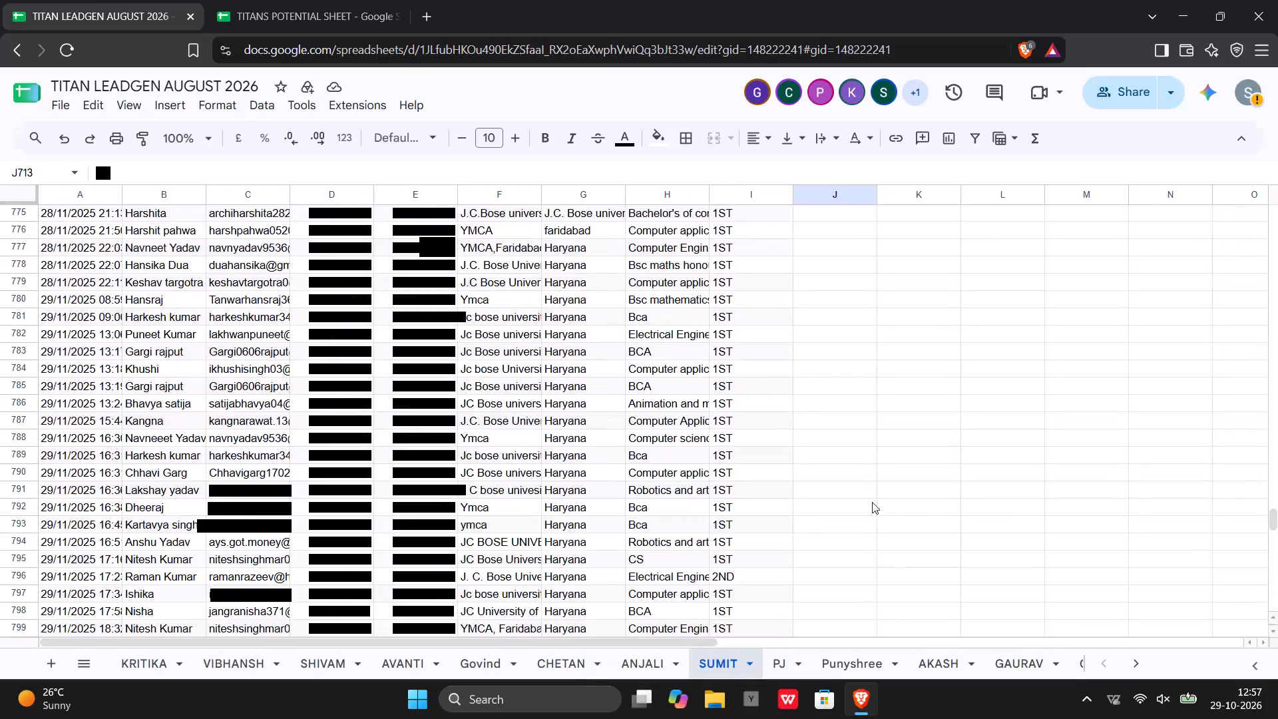
Copy the phone number in column D of row 805, the last filled lead row on the SUMIT sheet.
scroll(871, 503, down, 3)
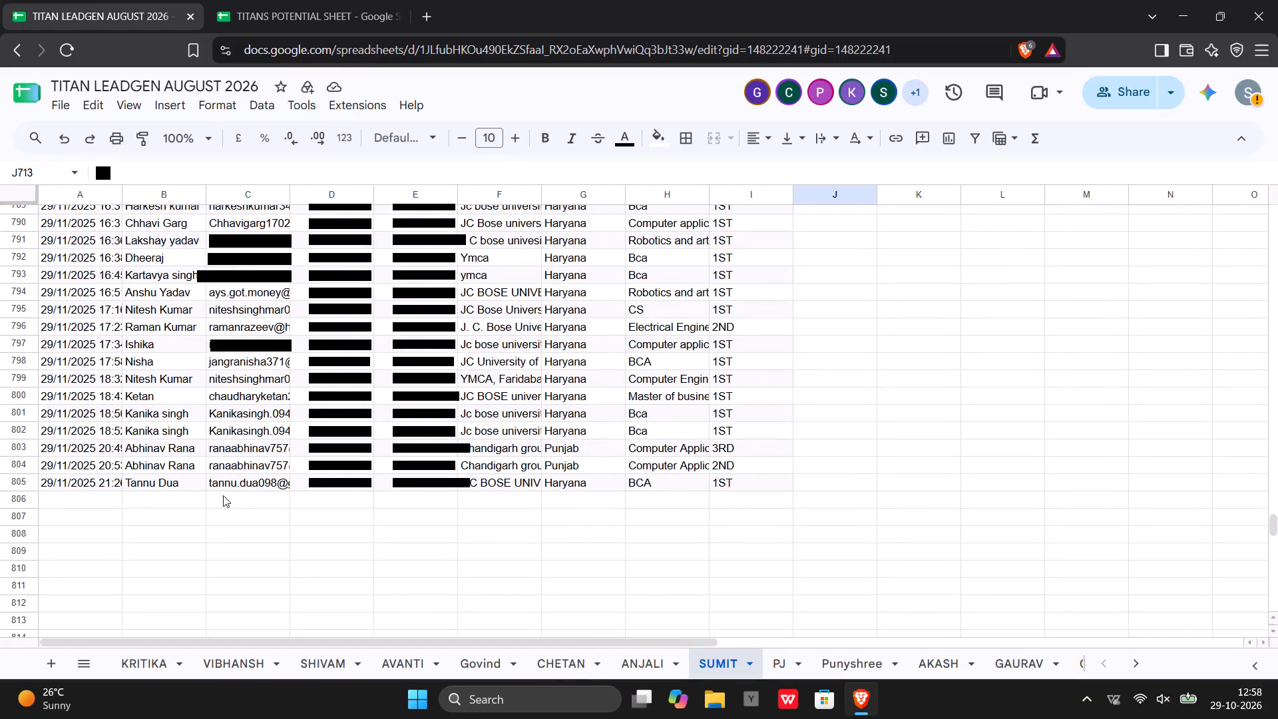
right_click(340, 481)
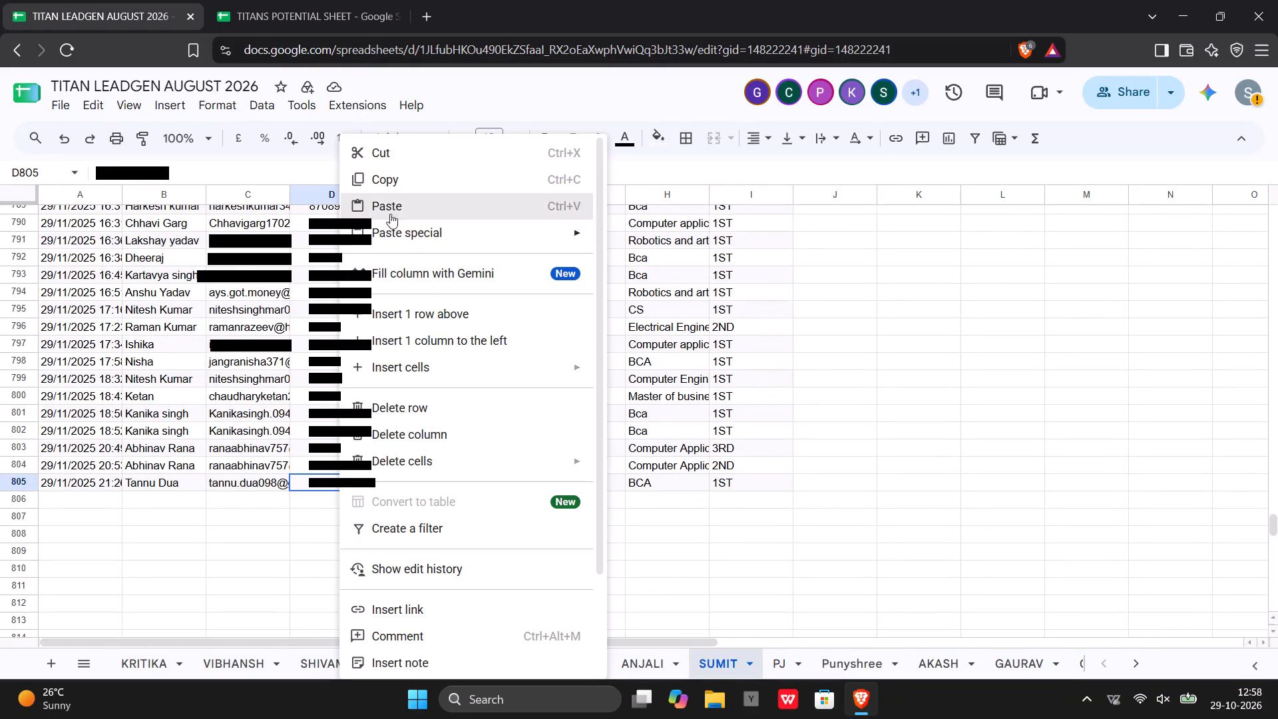
click(413, 178)
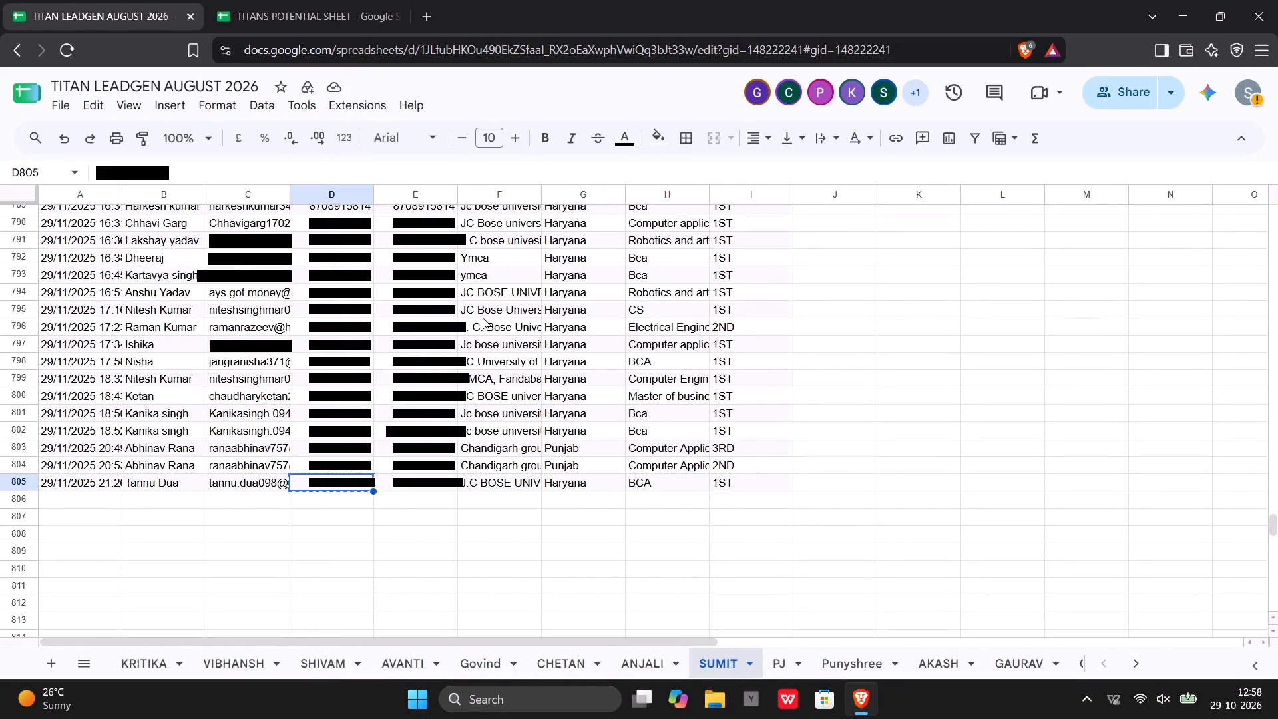
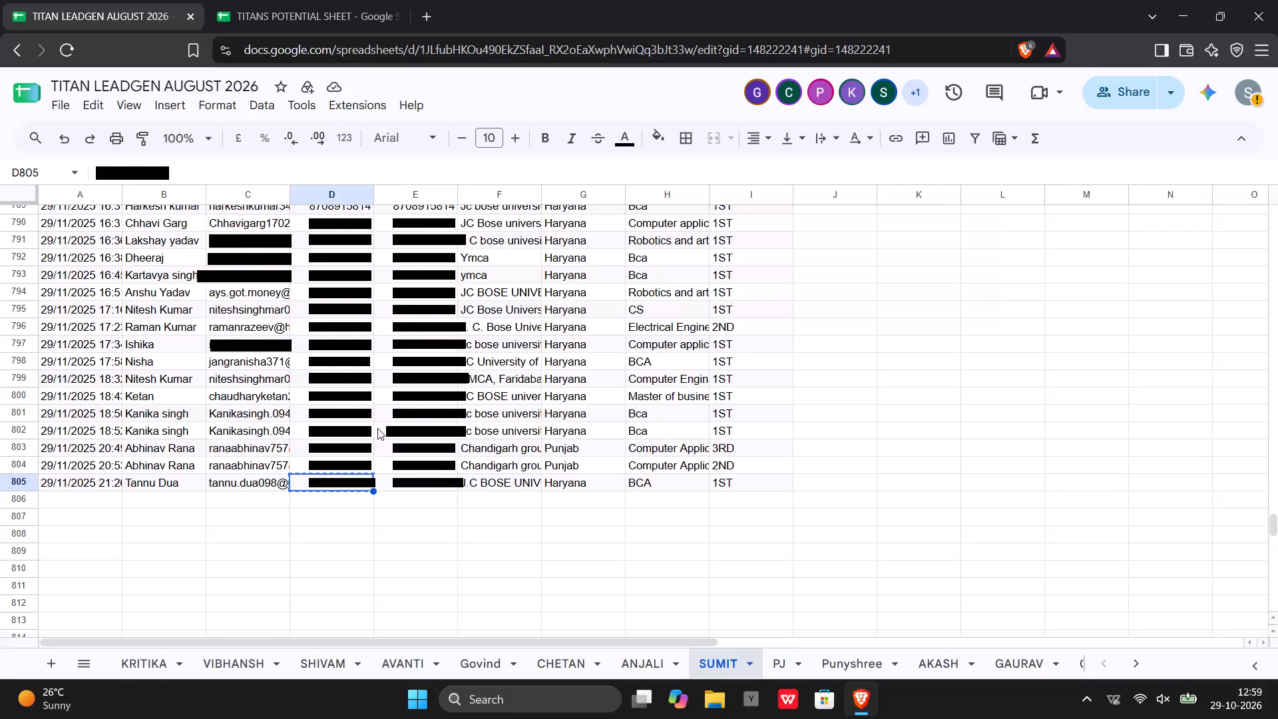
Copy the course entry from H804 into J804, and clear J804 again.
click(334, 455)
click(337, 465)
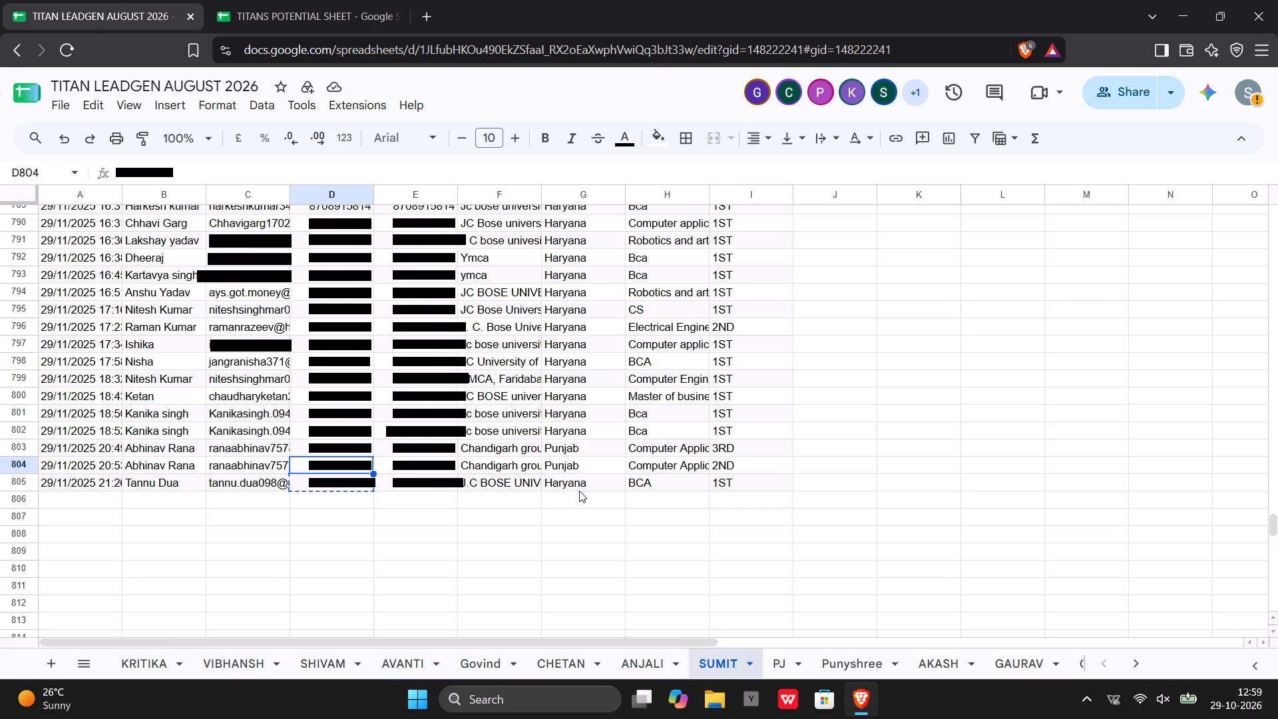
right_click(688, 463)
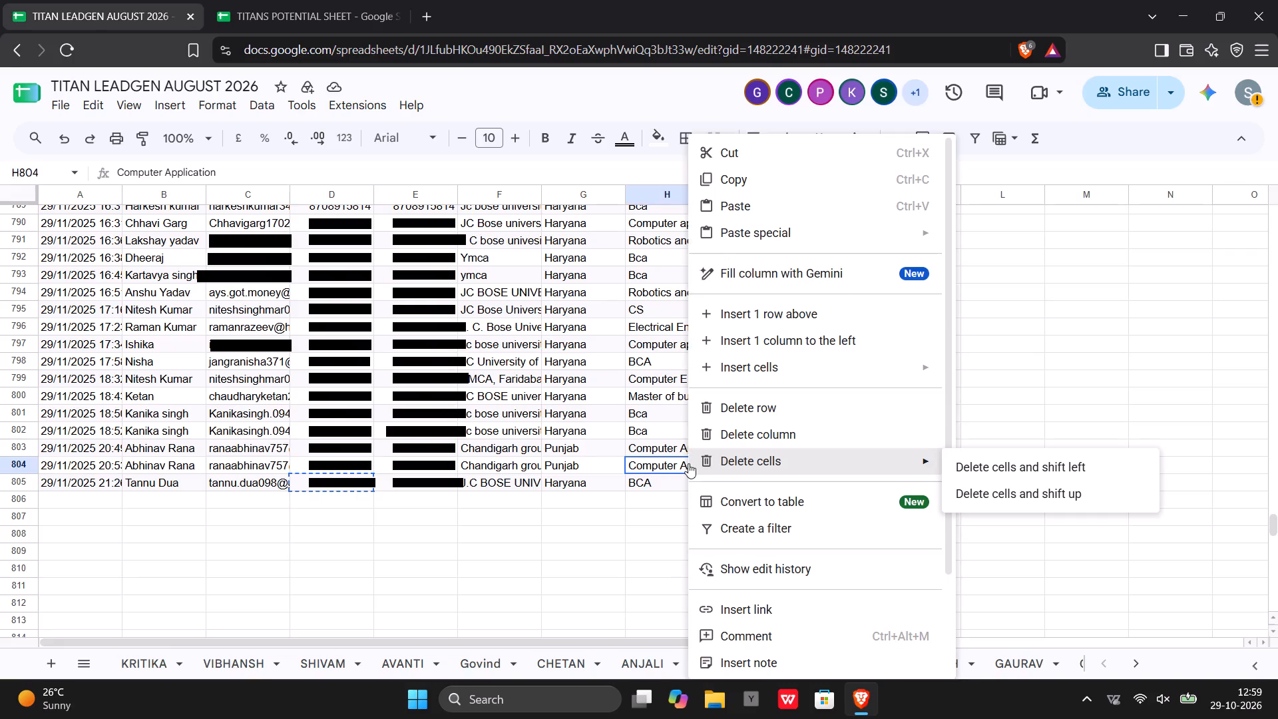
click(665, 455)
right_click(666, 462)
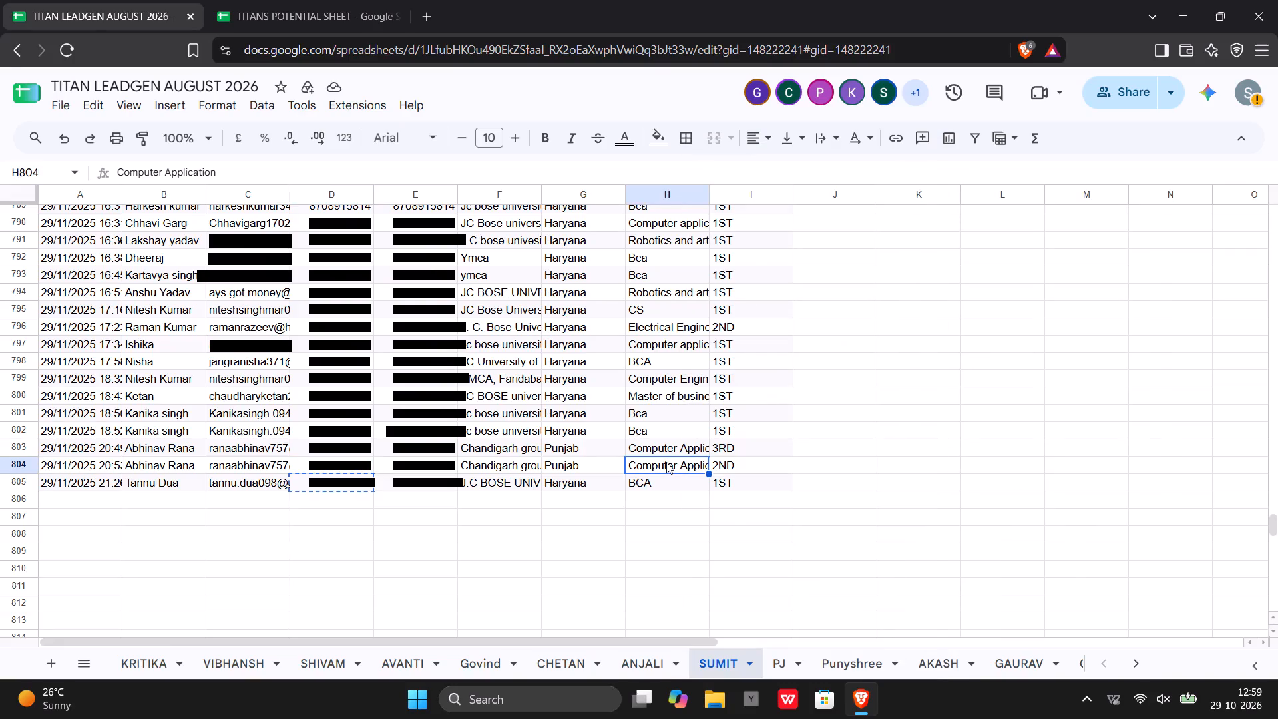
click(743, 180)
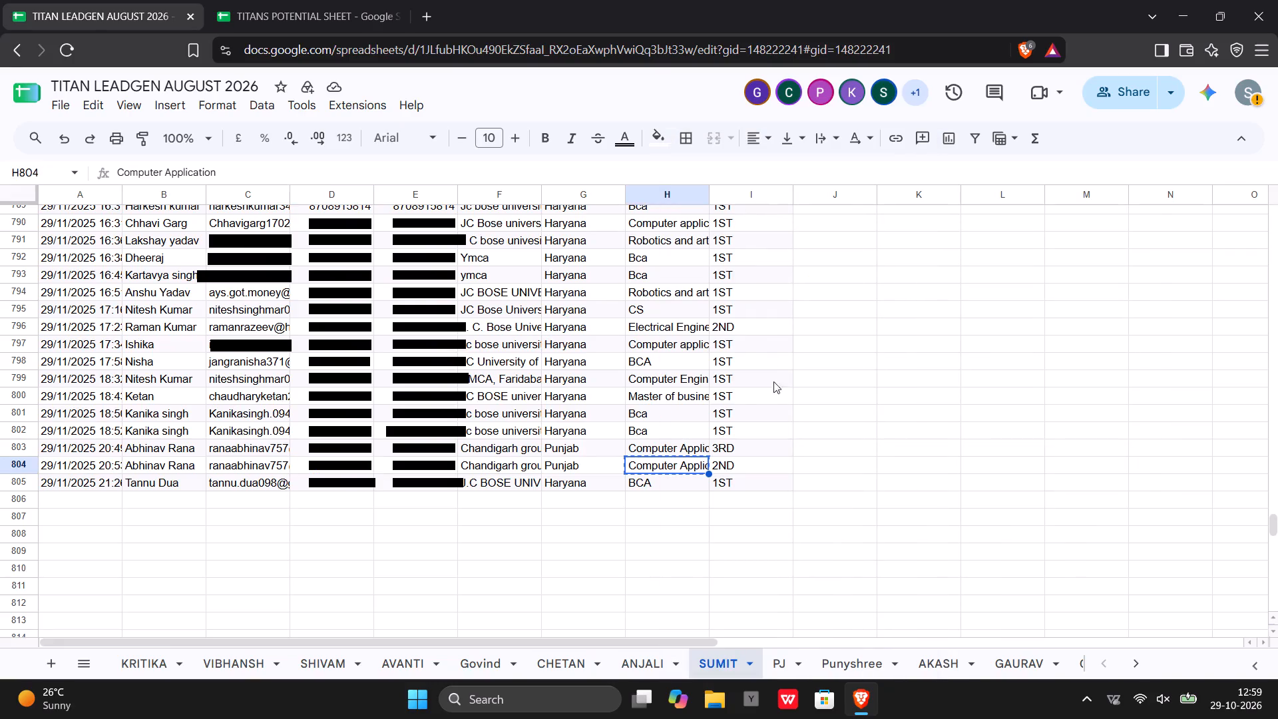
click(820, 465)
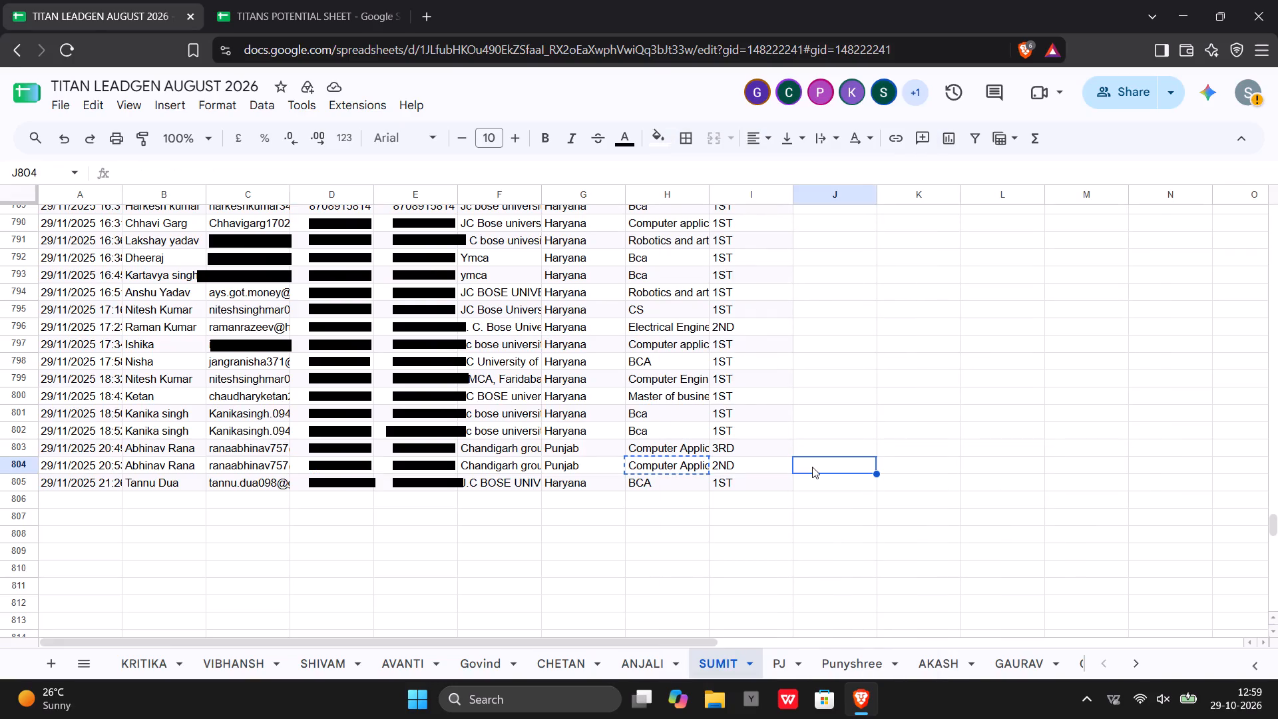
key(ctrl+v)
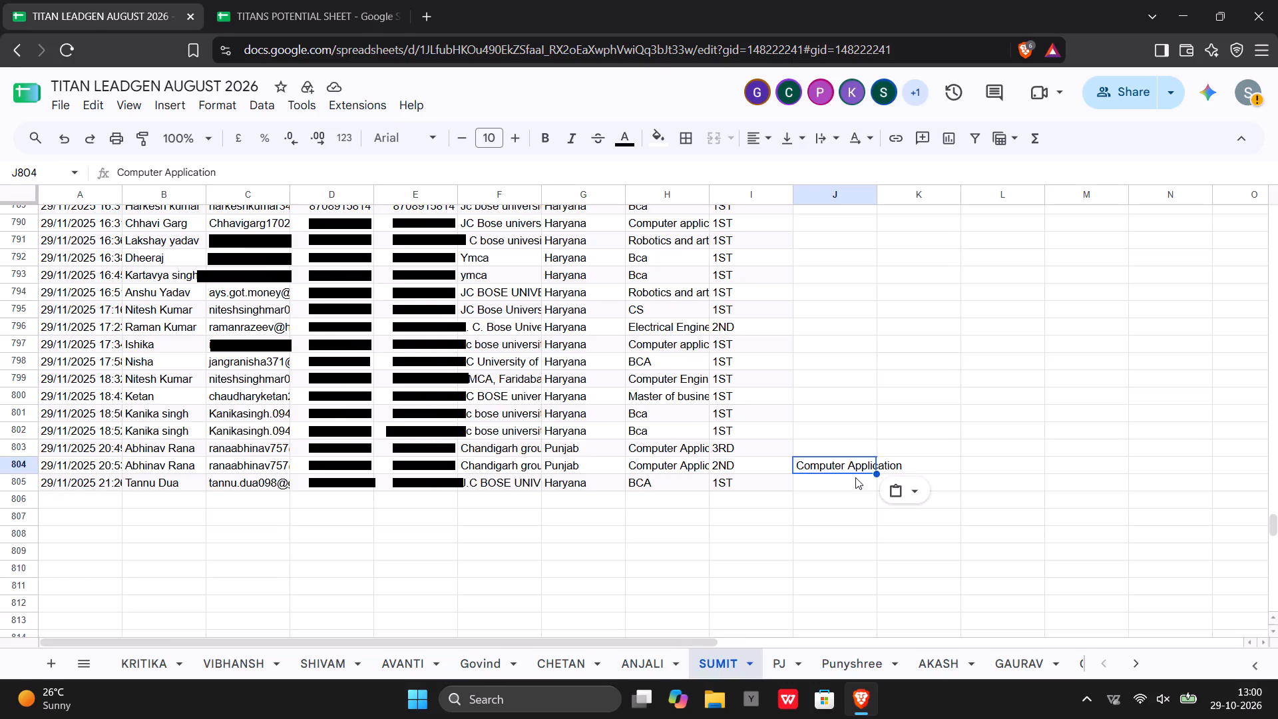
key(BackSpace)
Record the remarks in column J: na for rows 804 and 805, and rep for row 803.
key(n)
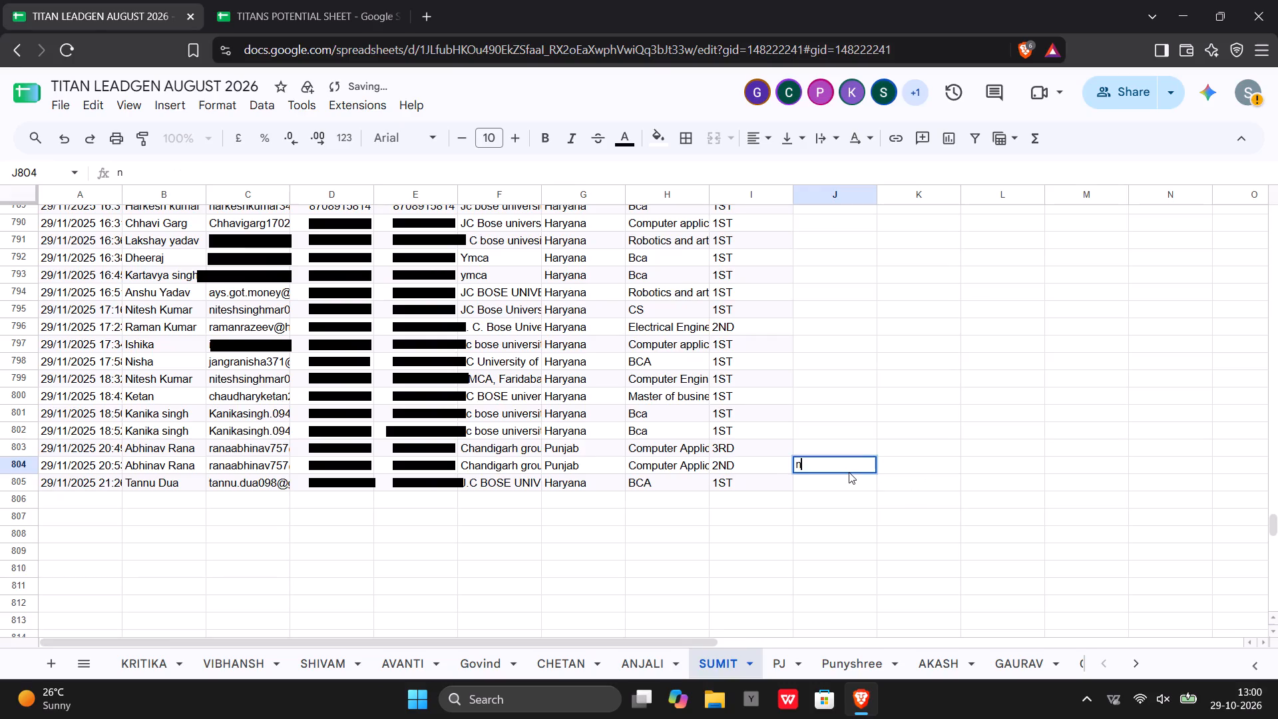
key(a)
click(830, 485)
key(n)
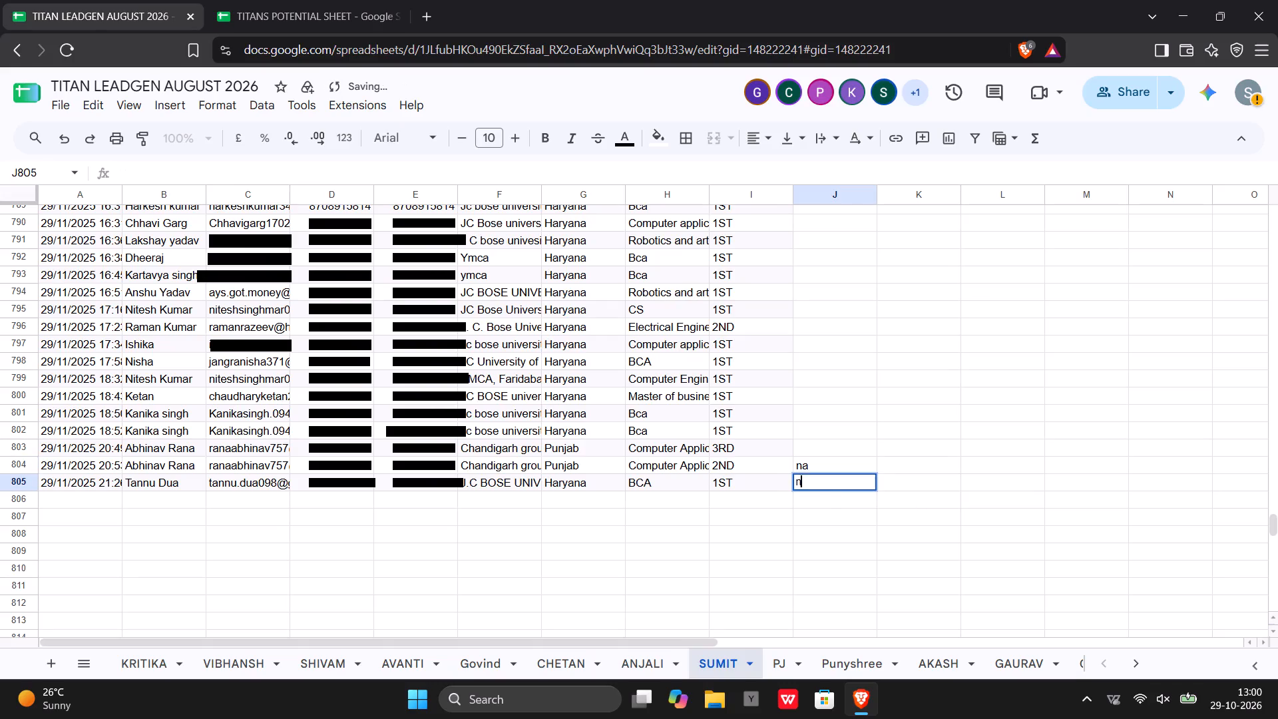
key(a)
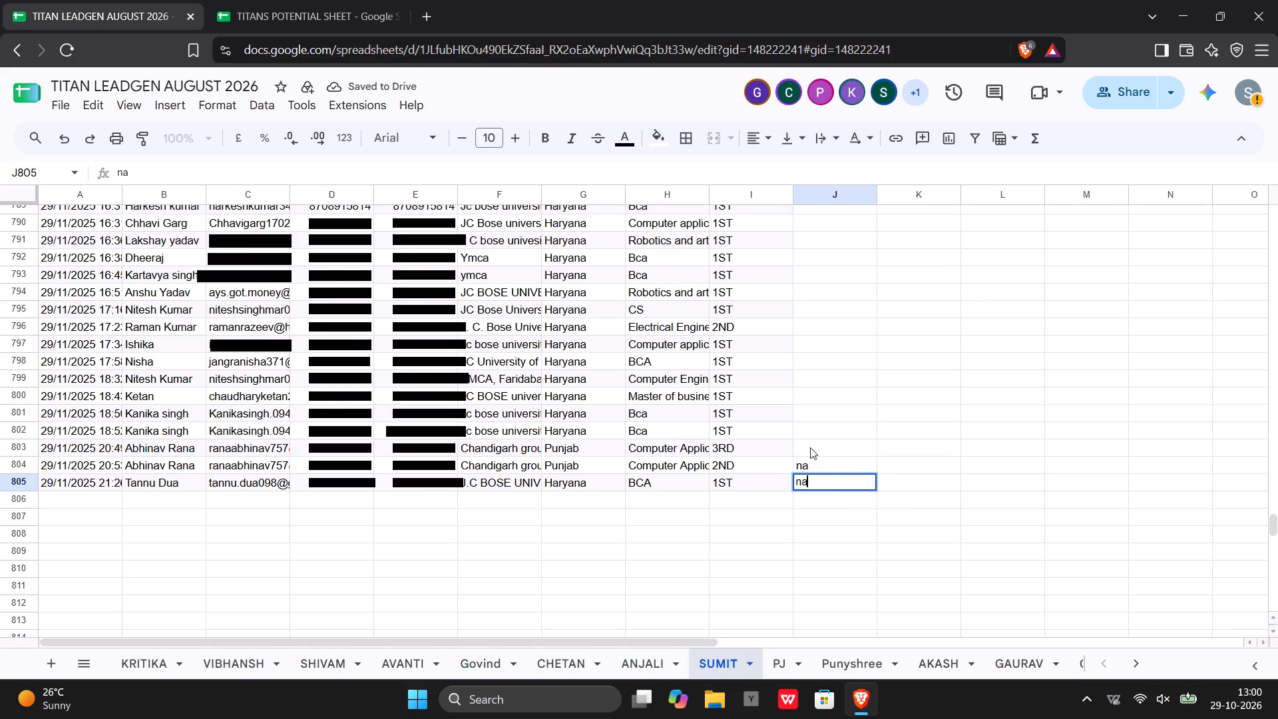
click(809, 447)
text(re)
key(p)
Record the remark na for row 802 and rep for row 801 in column J.
click(813, 429)
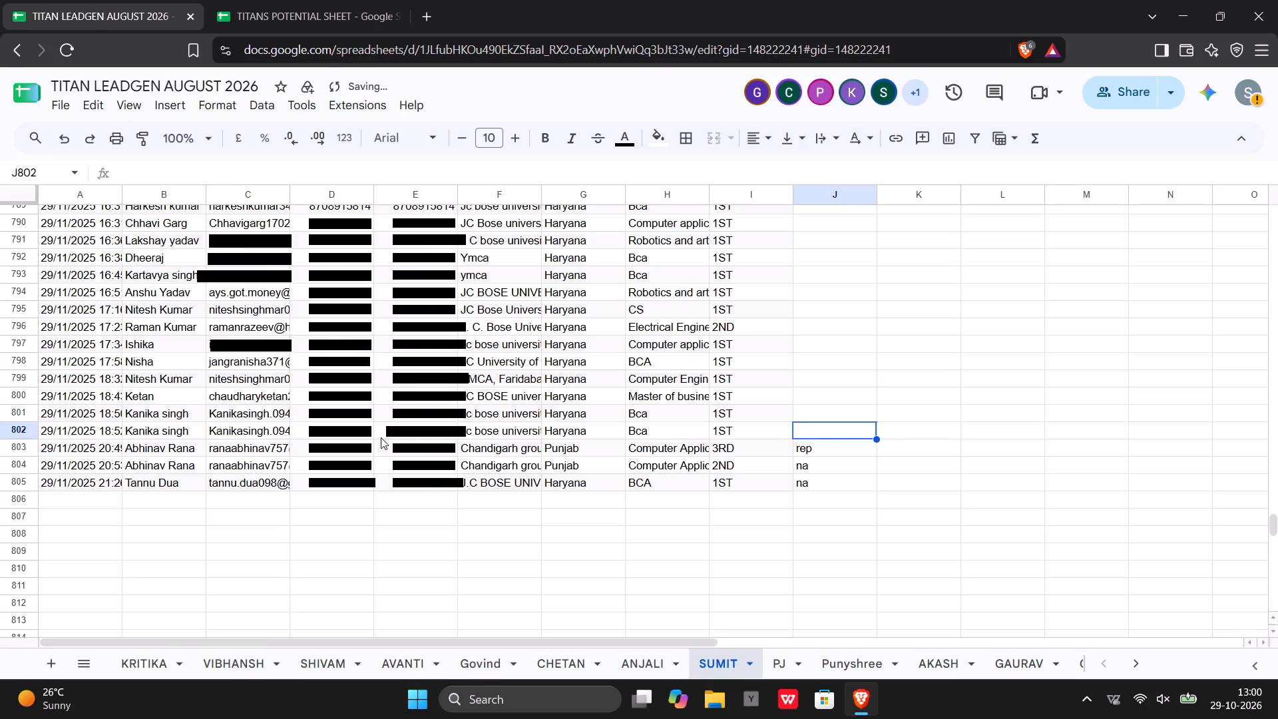
click(339, 432)
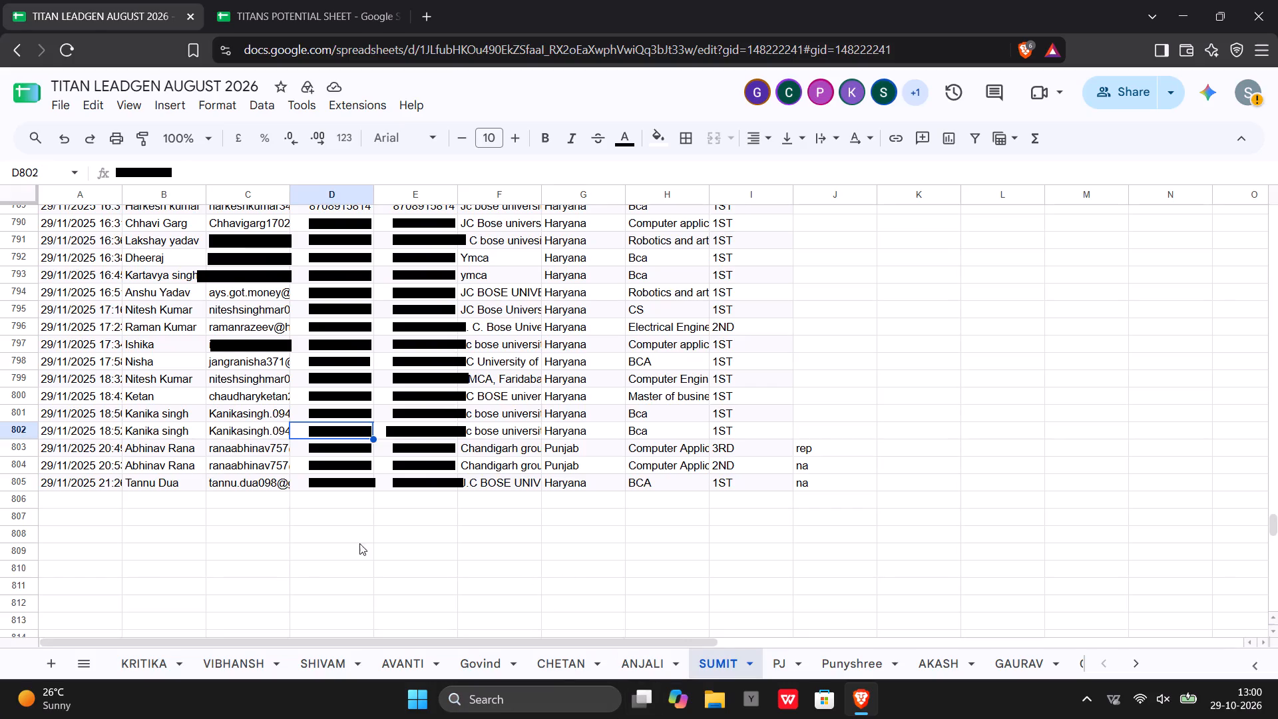
click(822, 433)
key(n)
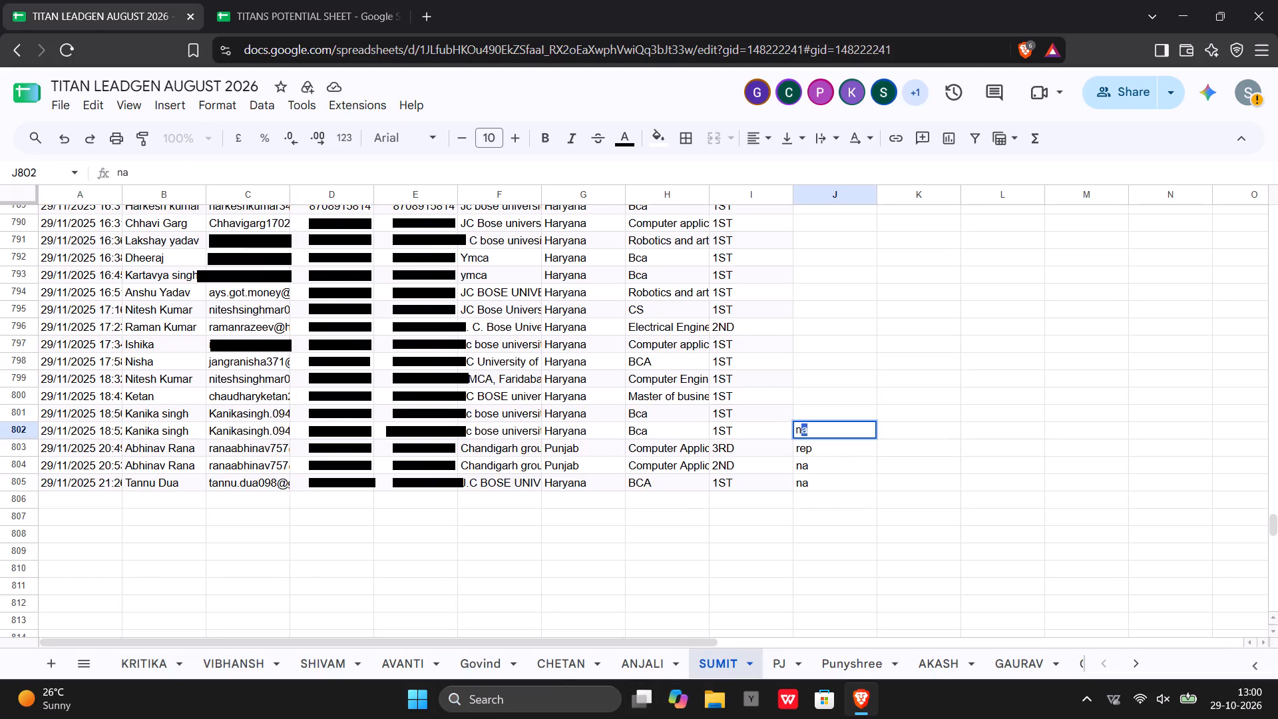
key(Return)
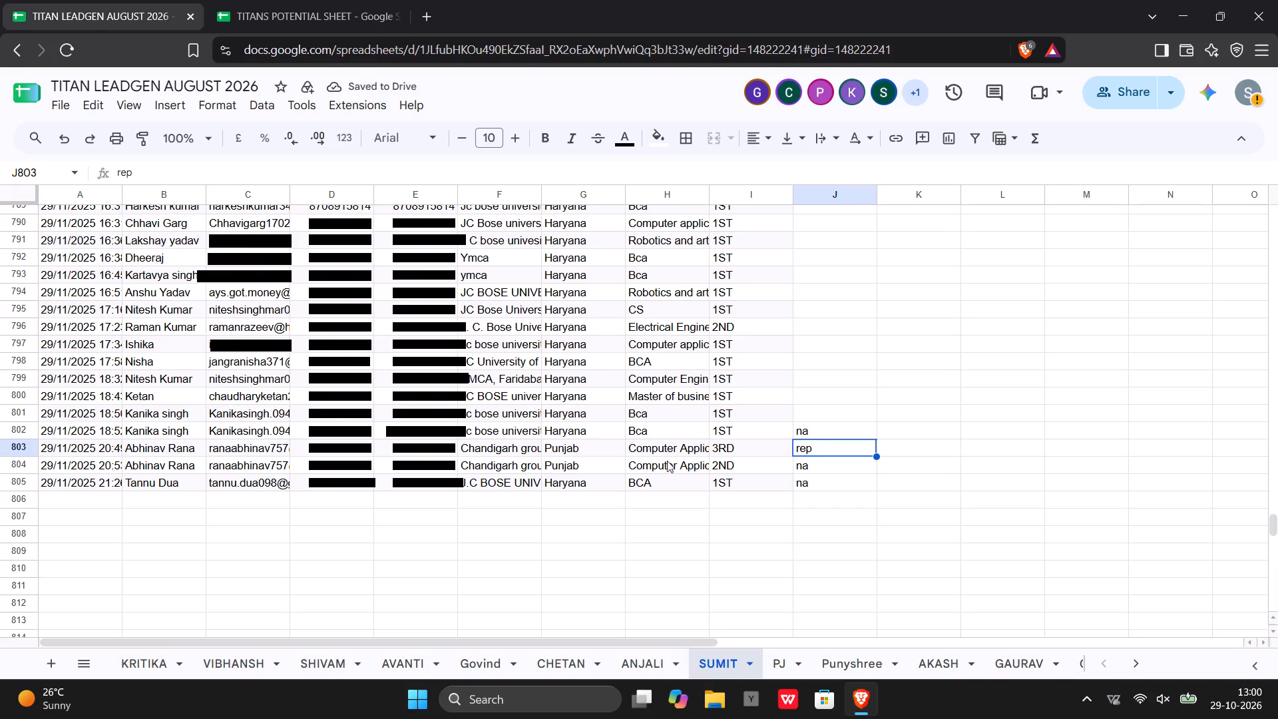
click(816, 413)
text(rep)
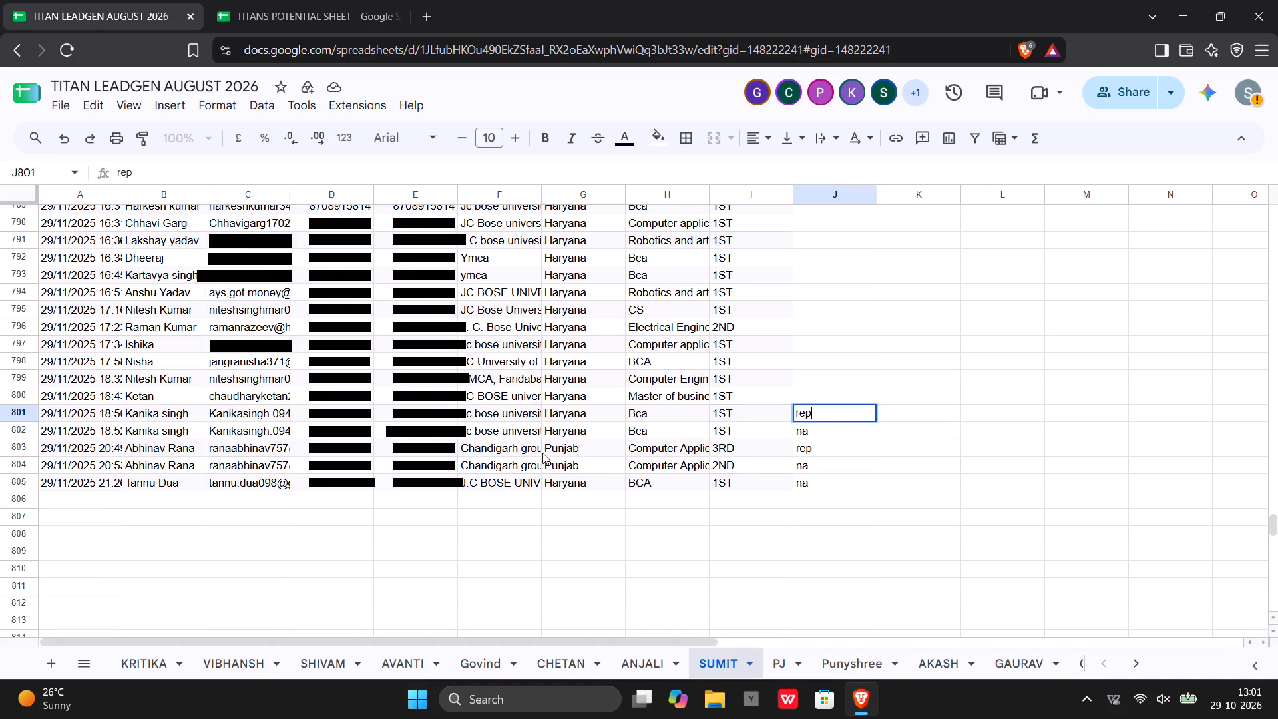
Copy the course entry "Master of business administration" from H800 into remark cell J800.
click(807, 395)
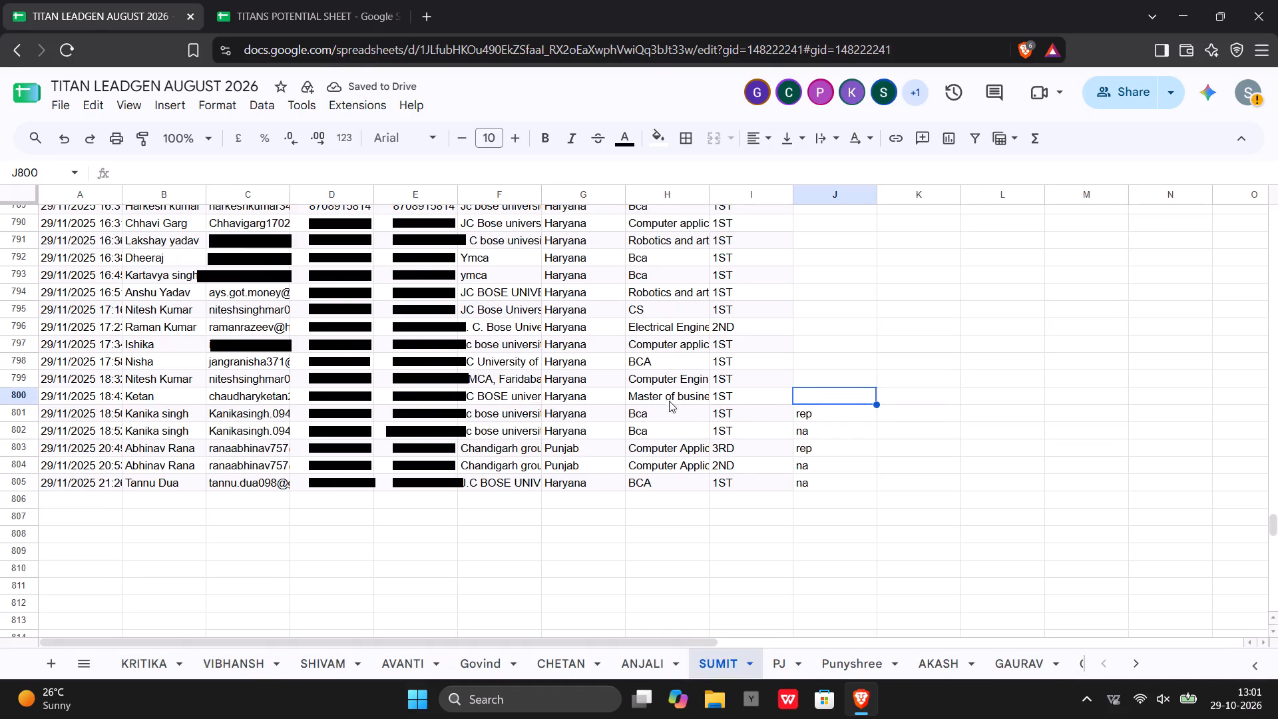
click(333, 390)
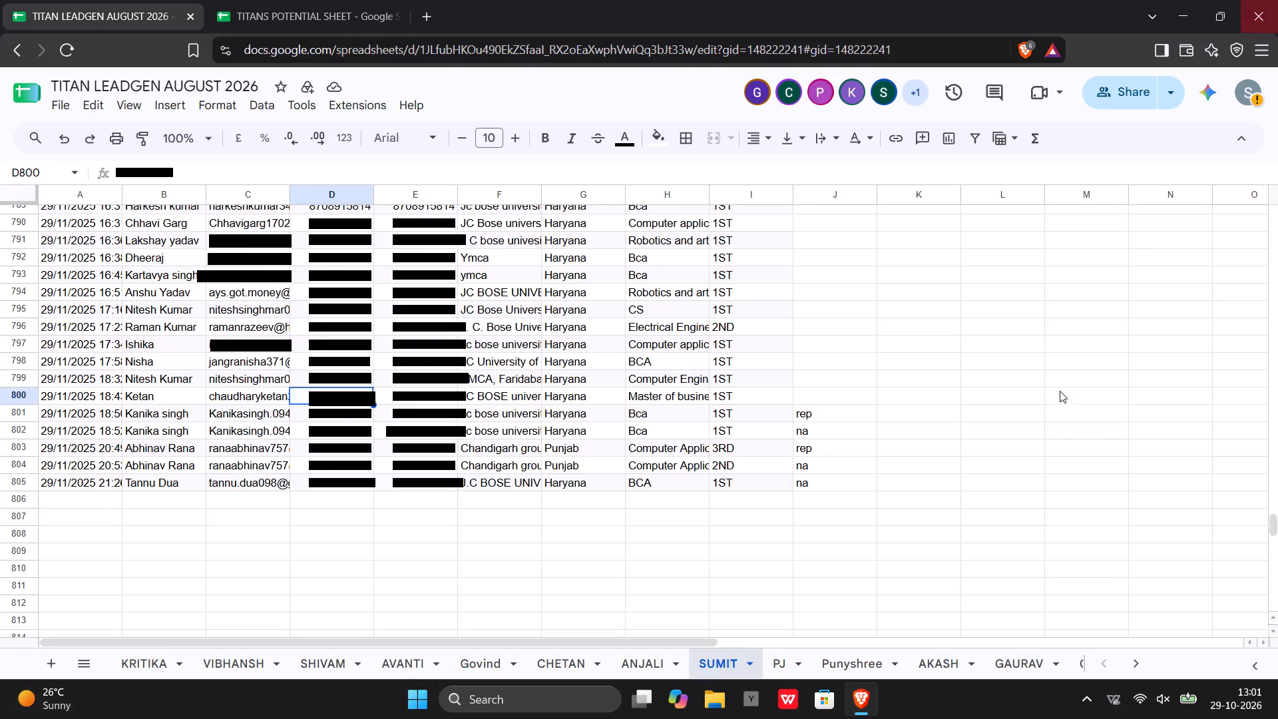
right_click(674, 398)
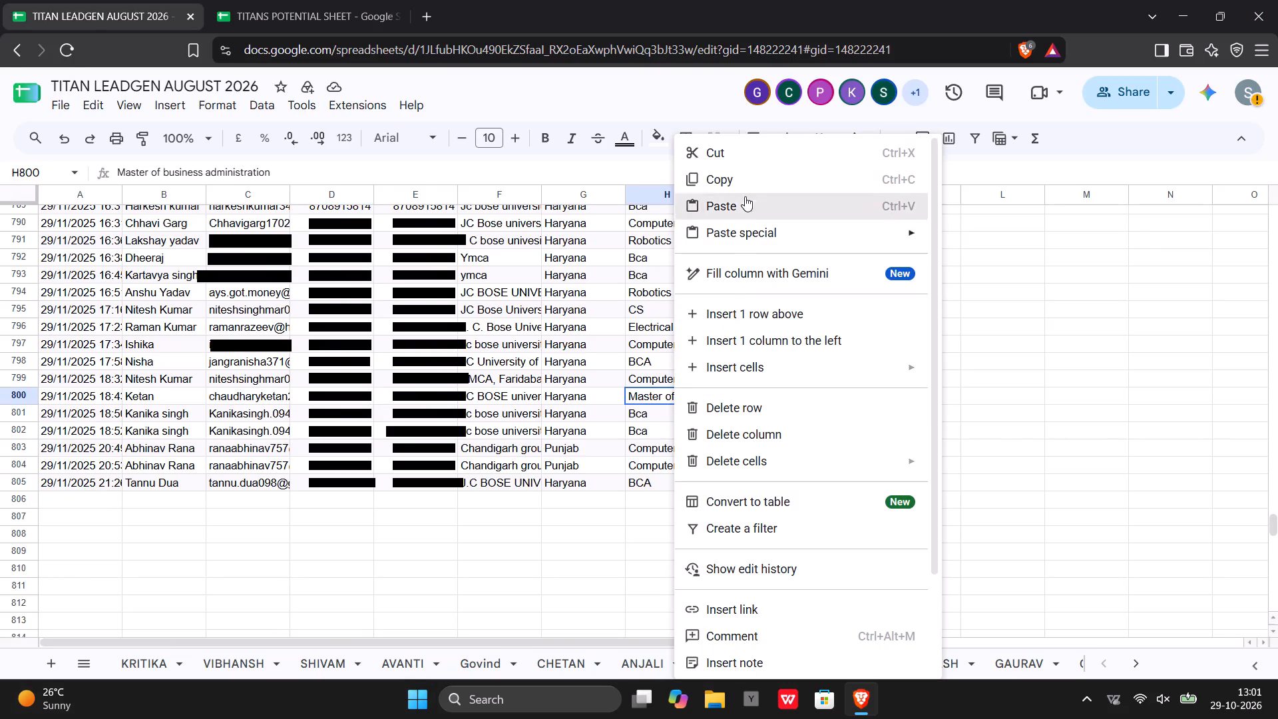
click(750, 181)
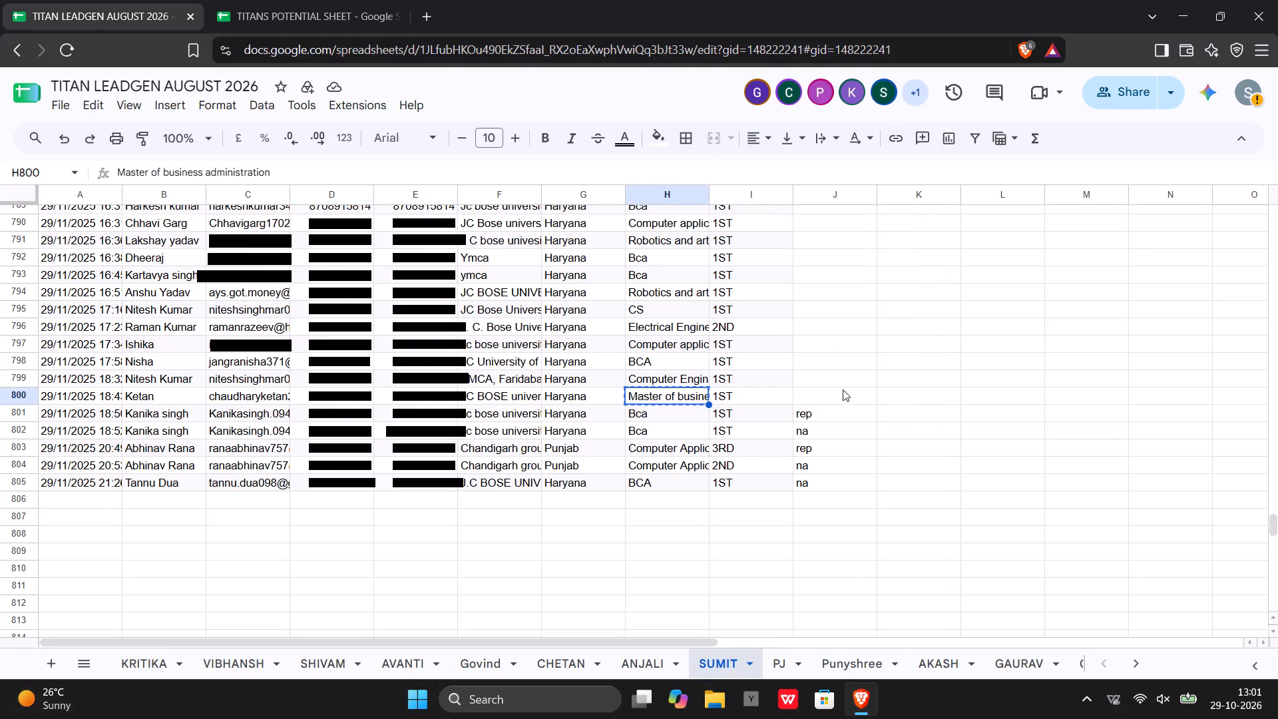
click(843, 389)
key(ctrl+v)
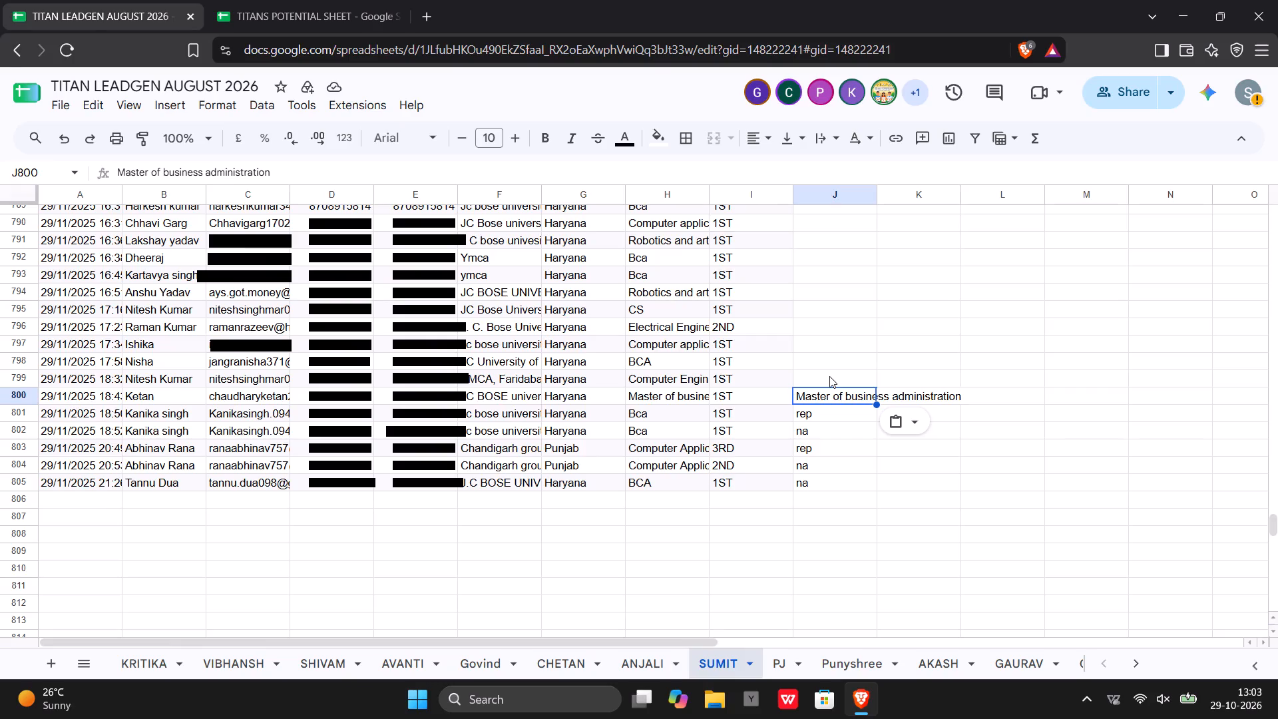
Copy the phone number in column D of row 800.
right_click(361, 394)
click(447, 182)
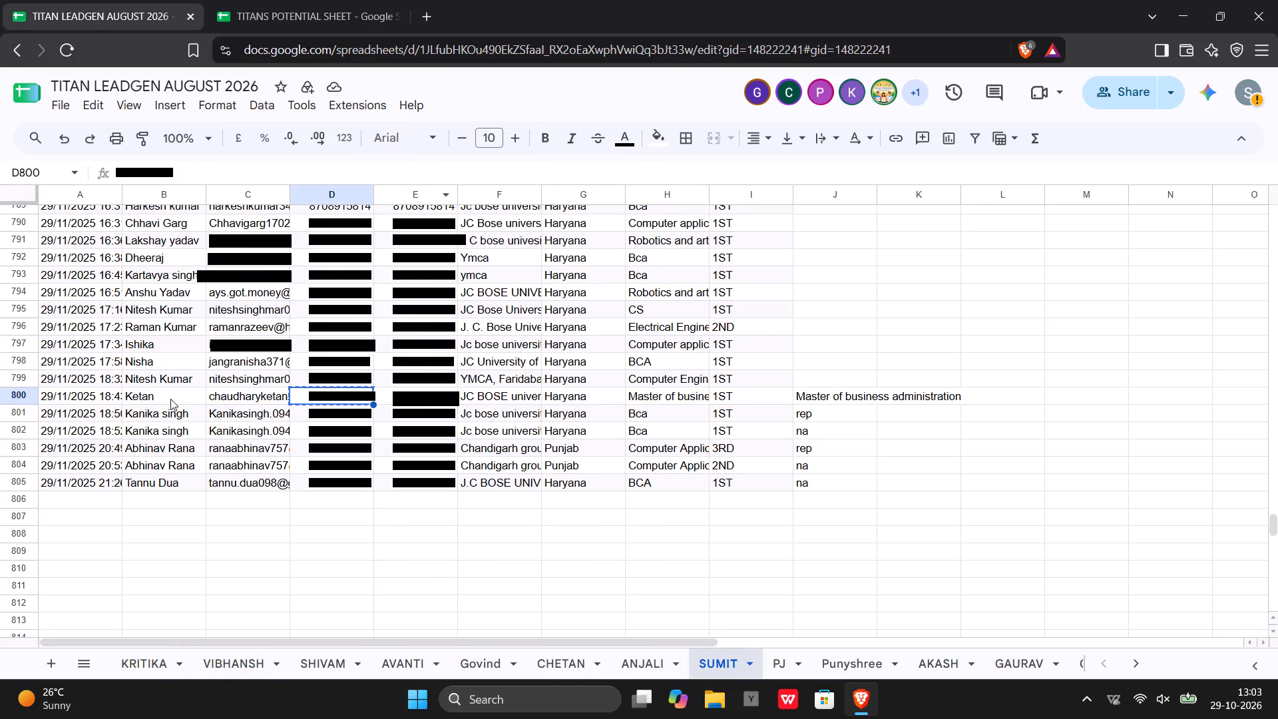
Copy the lead's name in column B of row 800.
right_click(170, 399)
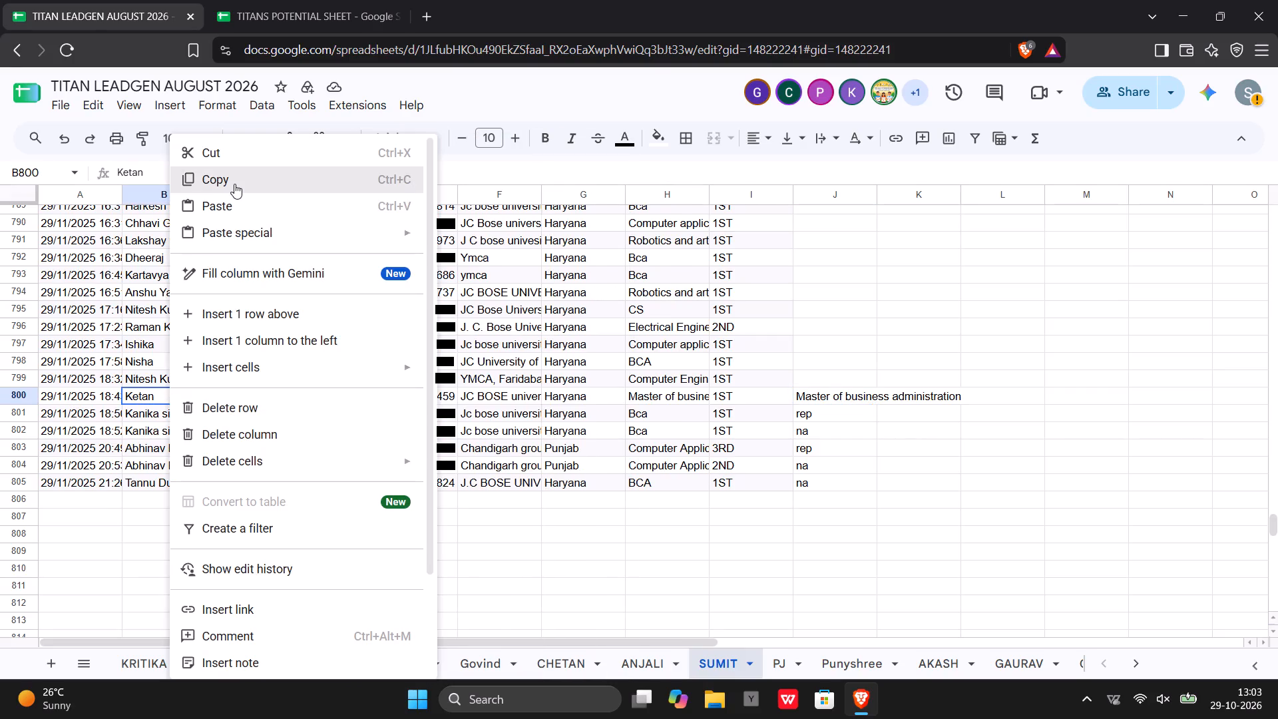
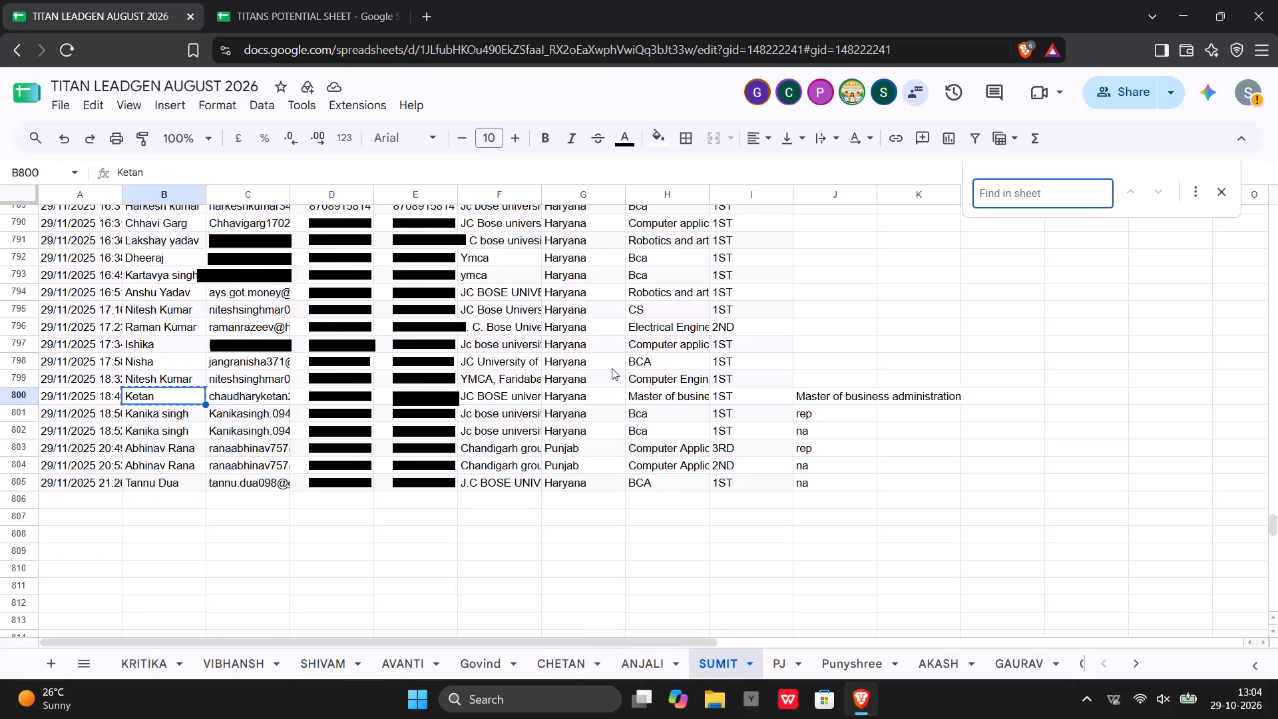
Search the SUMIT sheet for a lead by the opening digits of the phone number and view the first match.
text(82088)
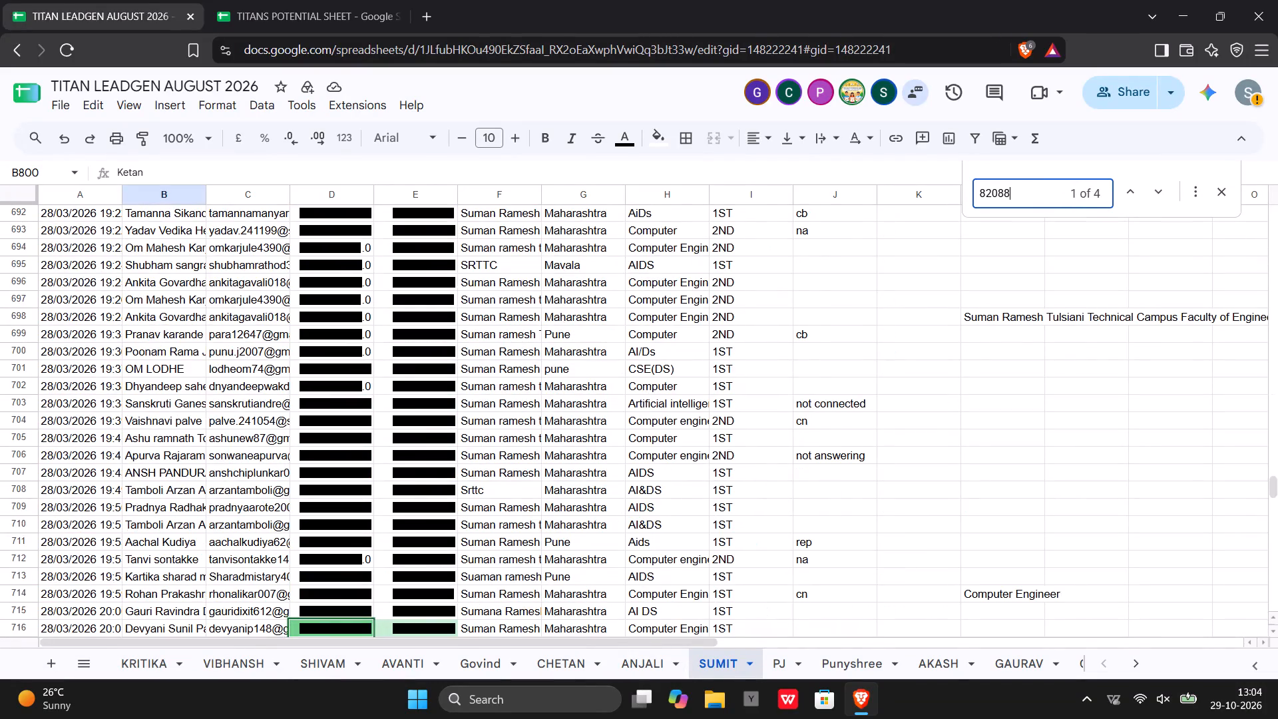
scroll(376, 470, down, 1)
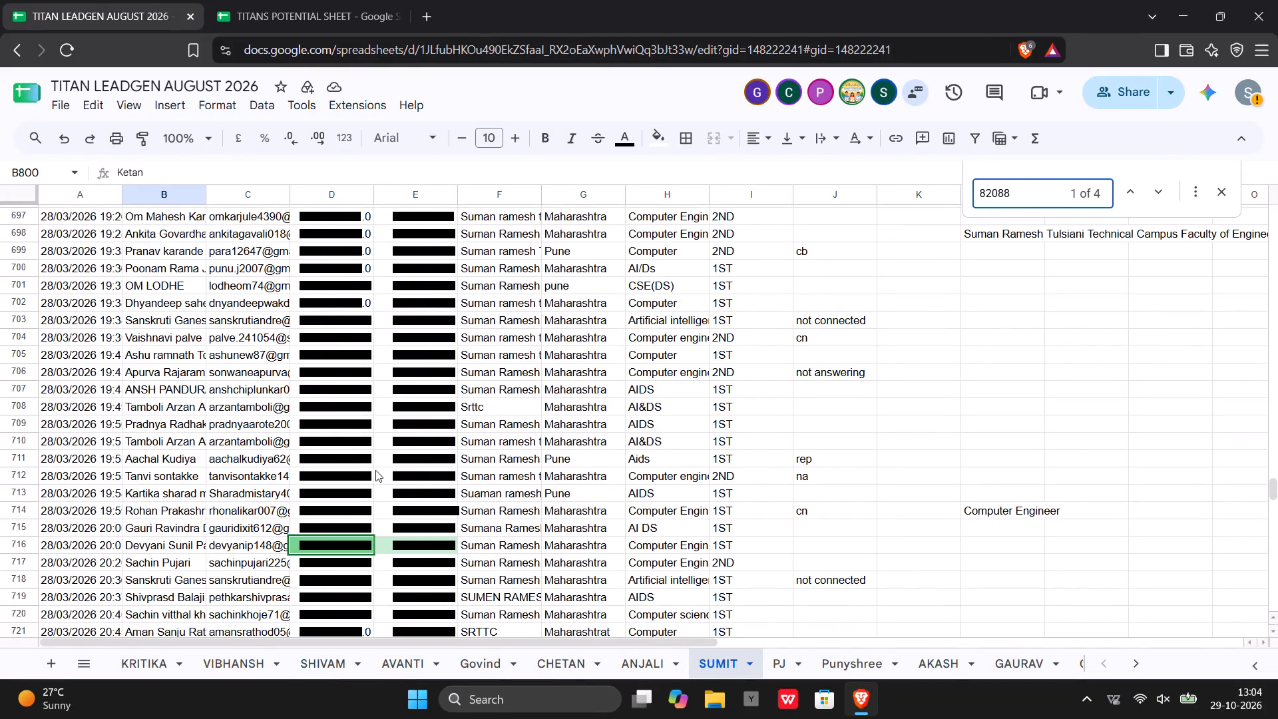
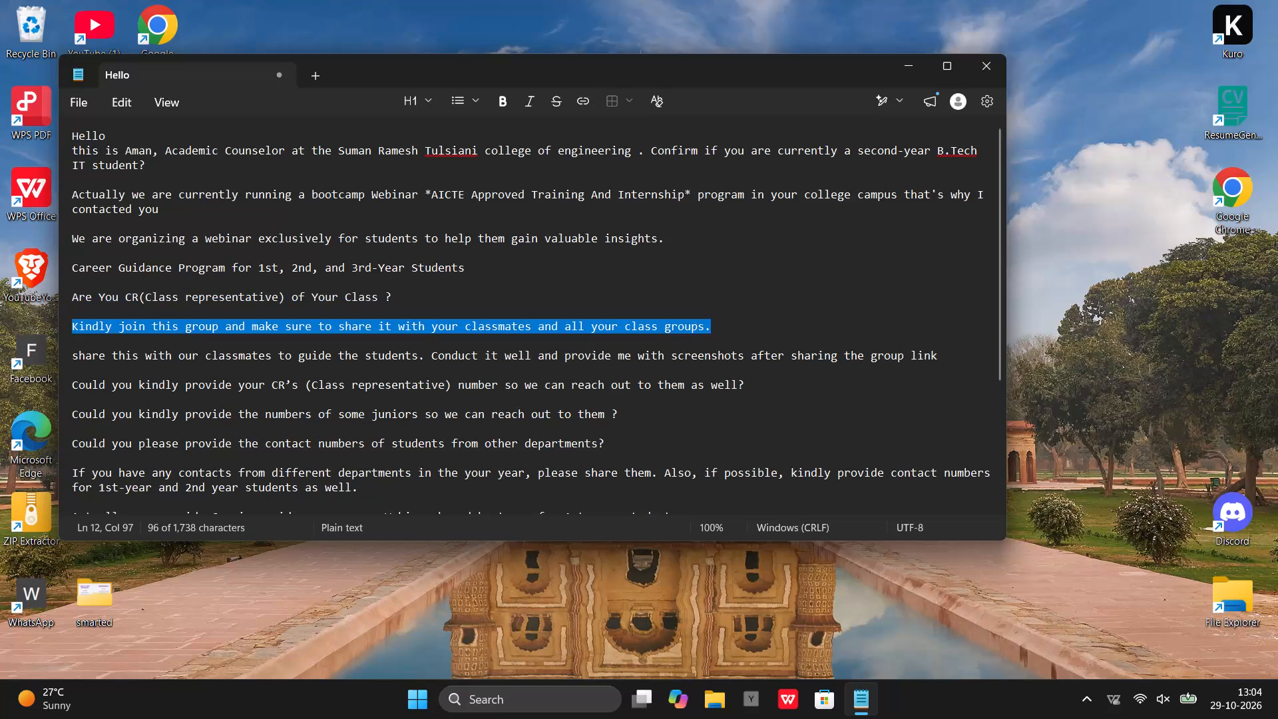
Copy the message line asking the student to join the group and share it with classmates and all class groups.
key(ctrl+c)
click(815, 411)
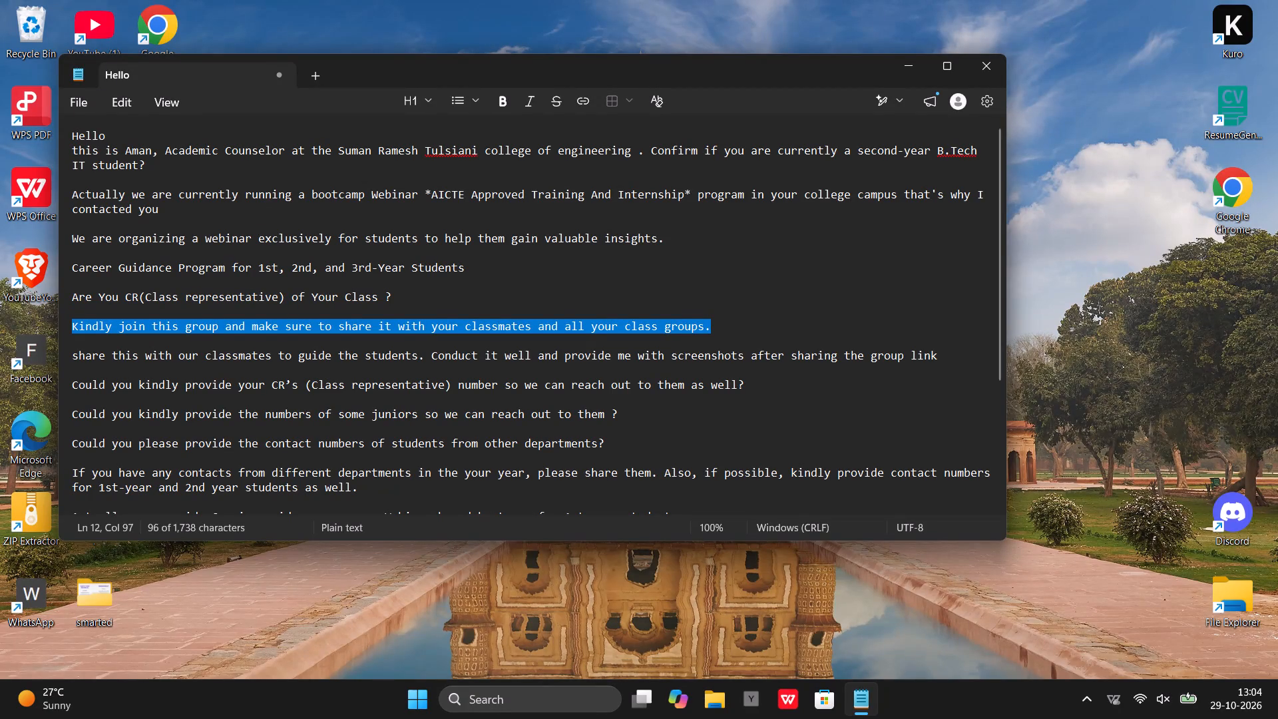
Copy the full message line starting "share this with our classmates" that requests screenshots after sharing the group link.
drag(951, 360, 943, 347)
click(943, 355)
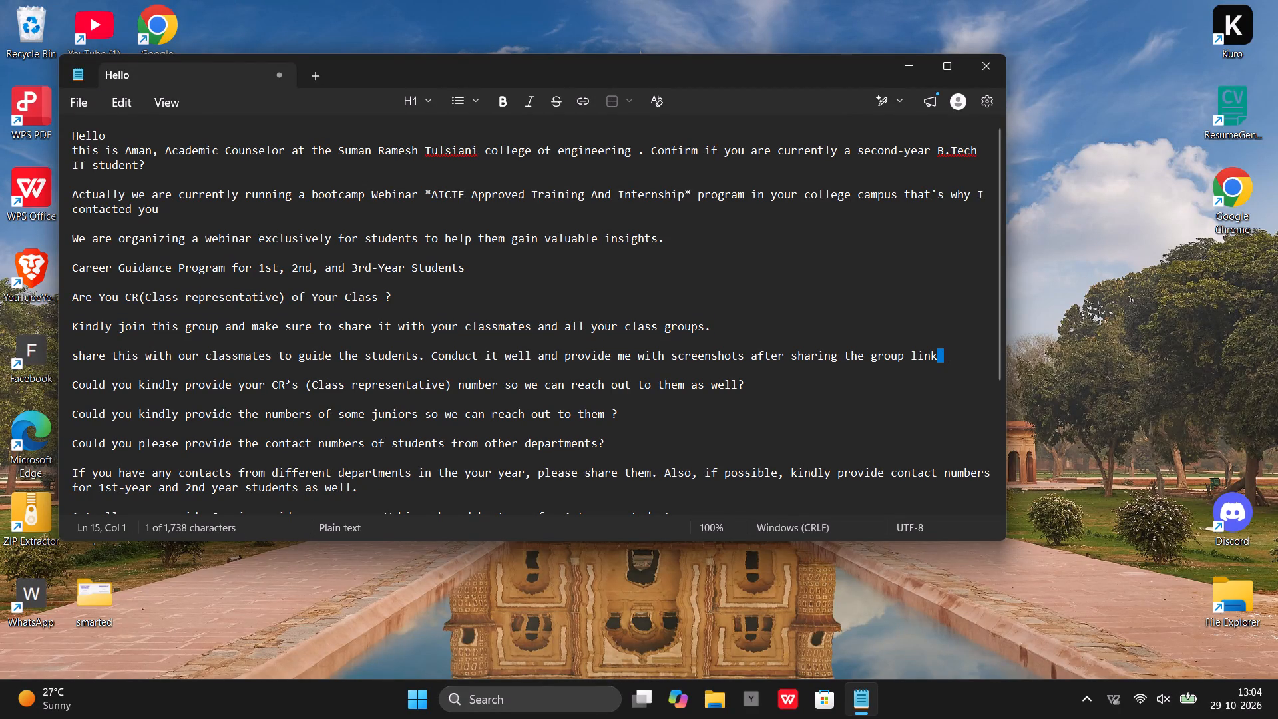
drag(938, 357, 934, 344)
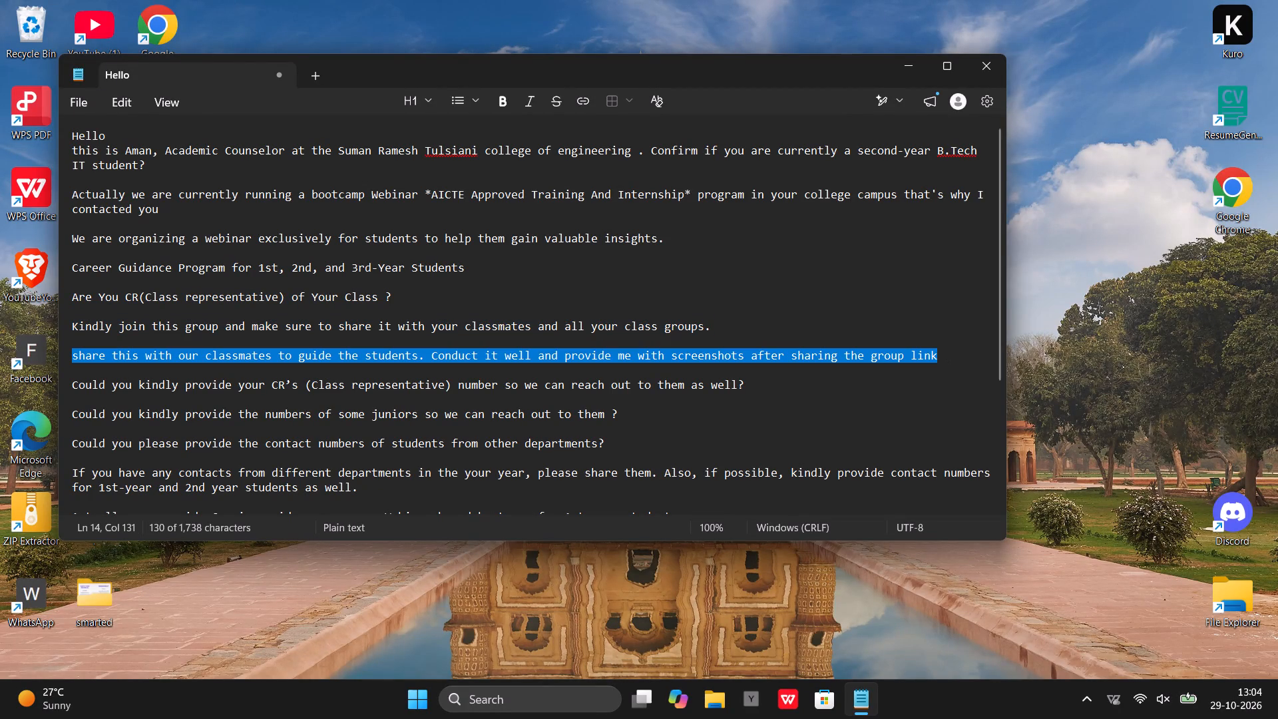
key(ctrl+c)
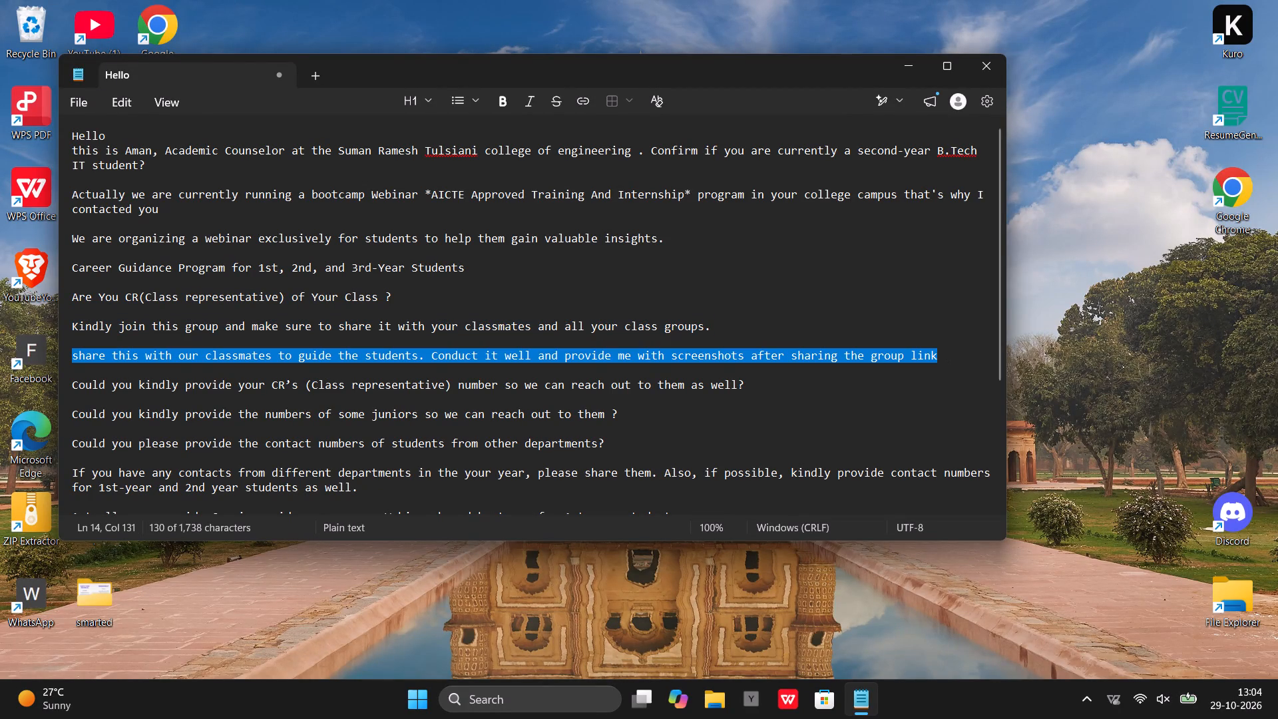
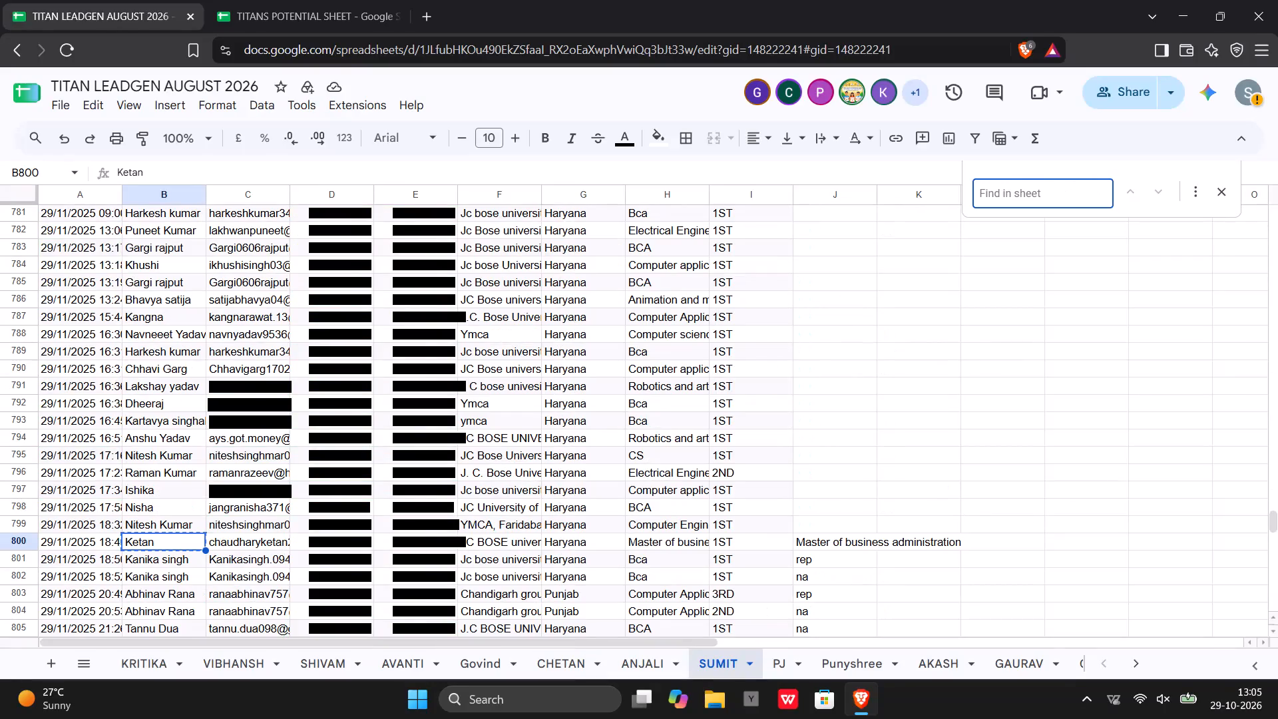
Replace the remark in column J of row 800 with "cn".
click(829, 540)
key(BackSpace)
key(c)
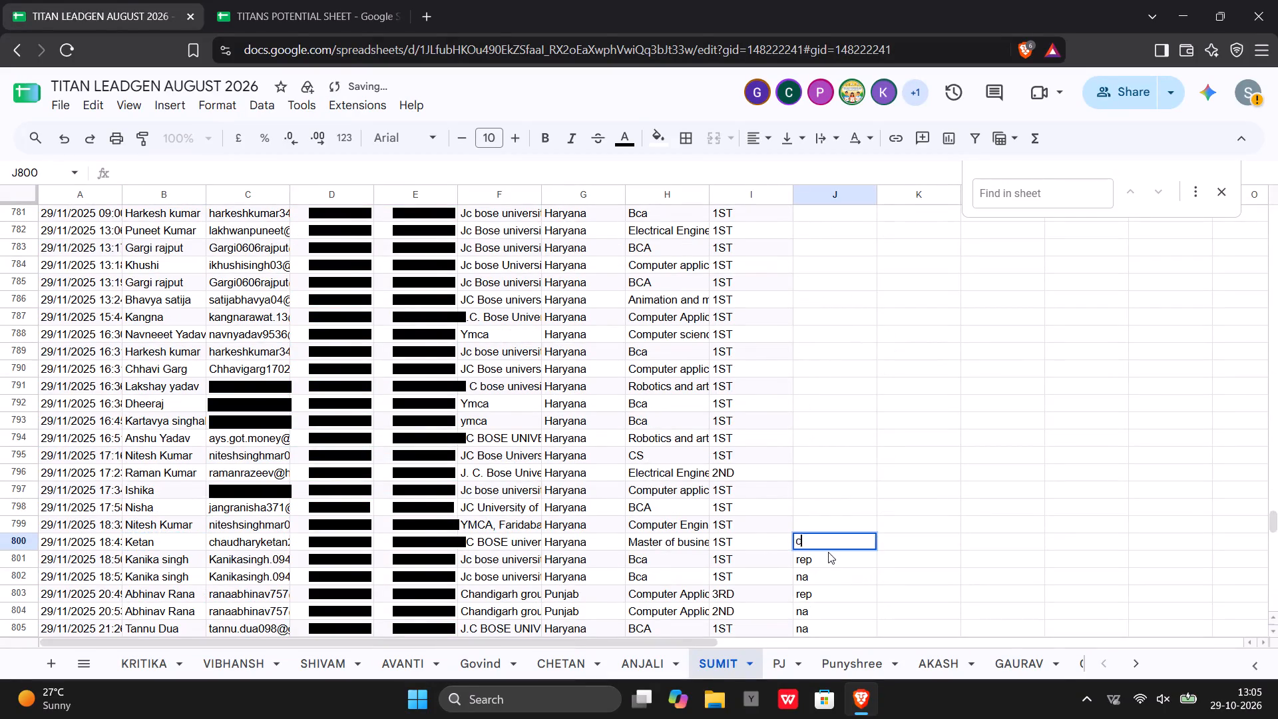
key(n)
click(811, 522)
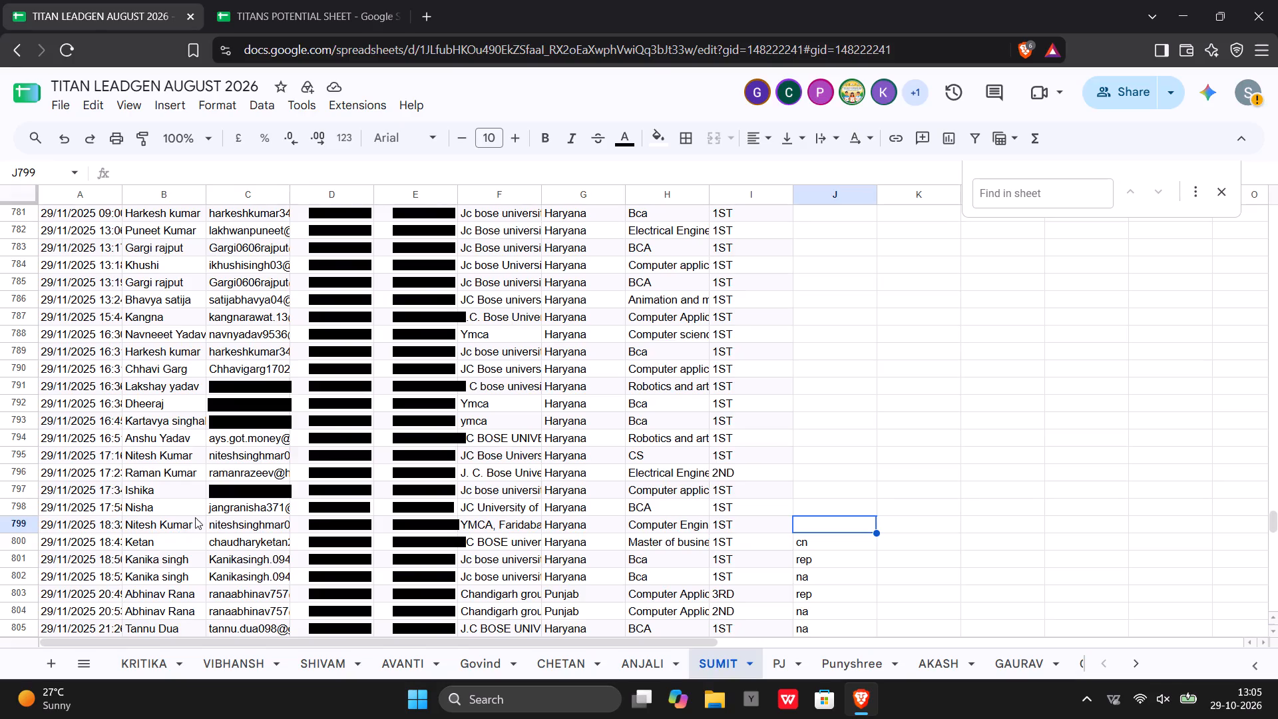
Copy the college name from row 799, search the web for "YMCA, Faridabad" in a new tab, and return to the lead sheet.
right_click(484, 529)
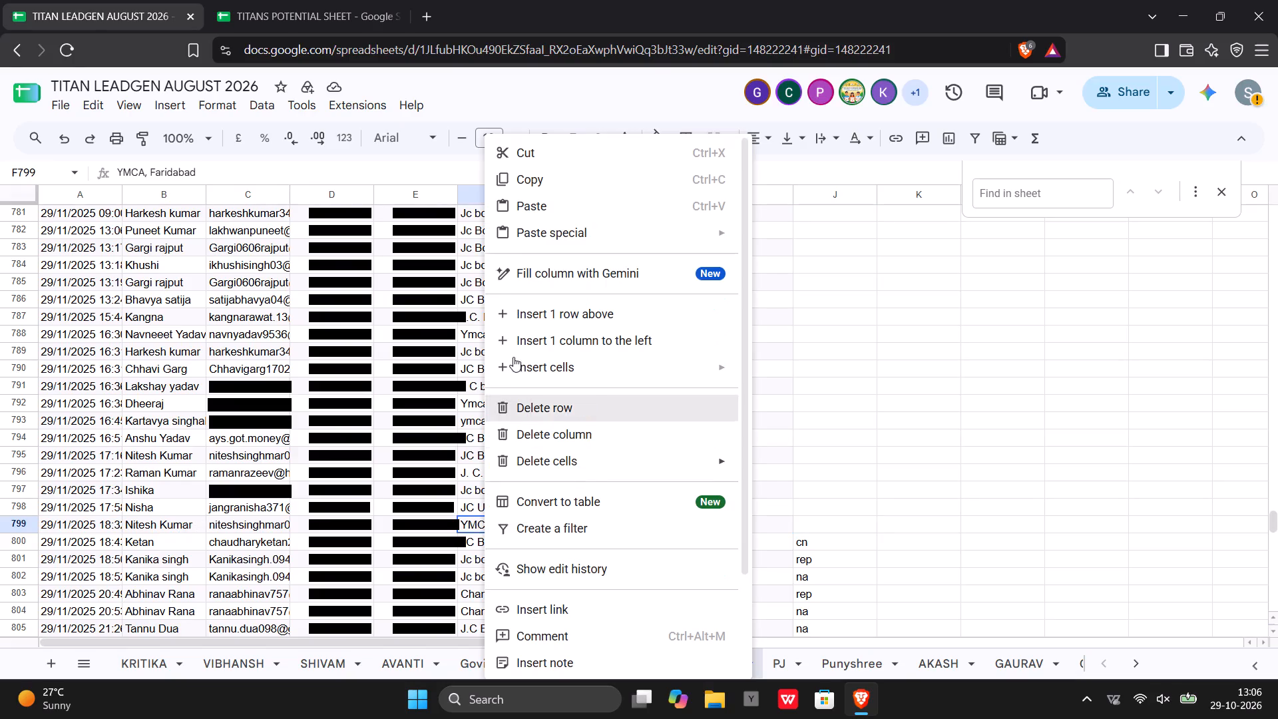
click(537, 172)
click(428, 8)
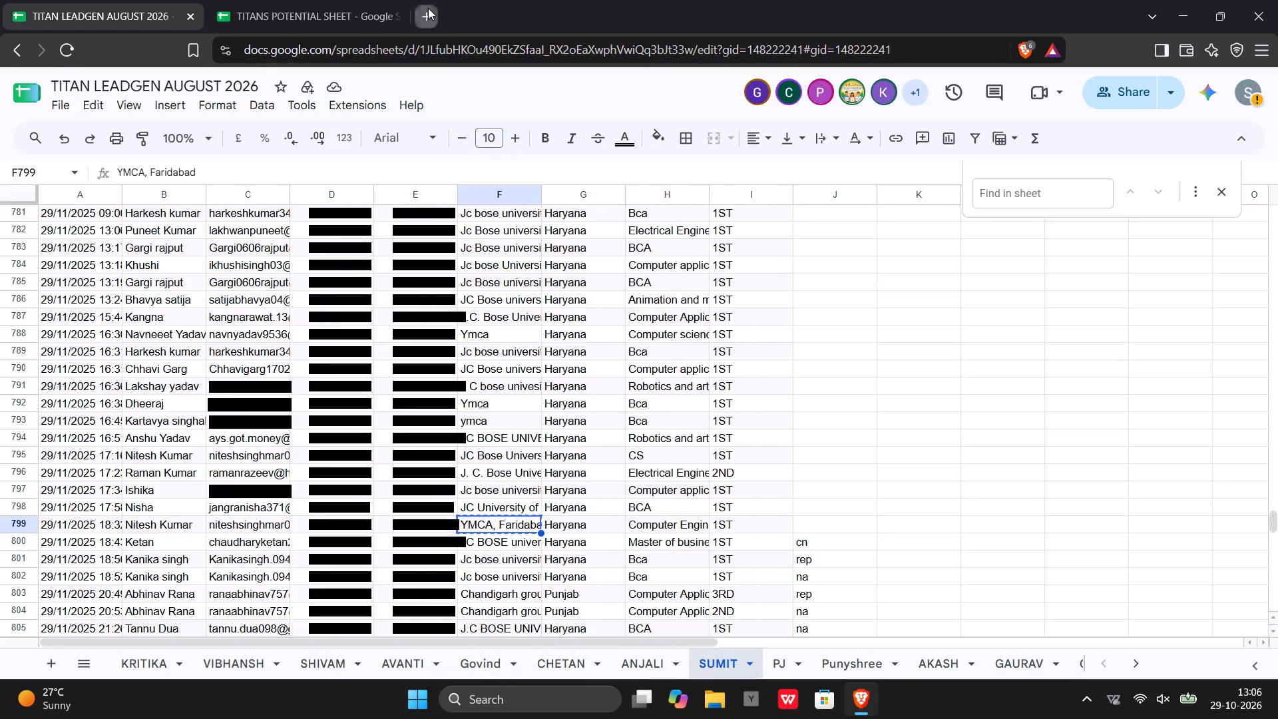
right_click(375, 52)
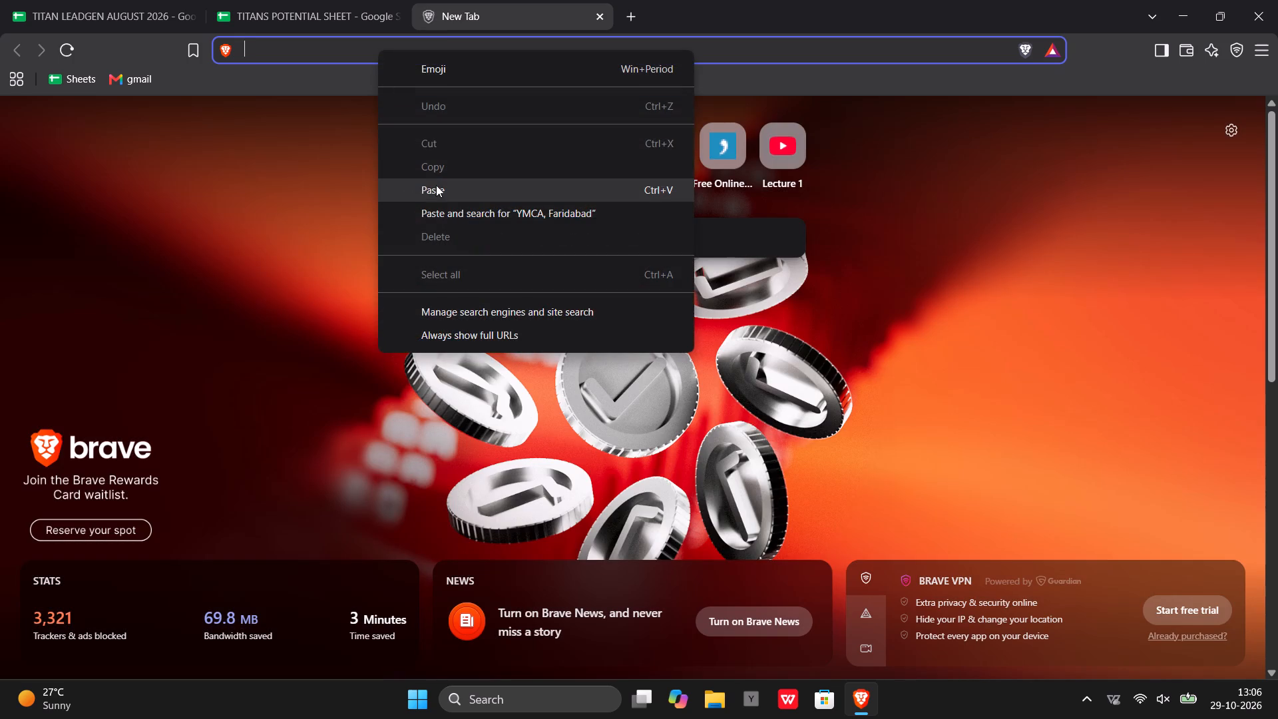
click(437, 185)
click(431, 77)
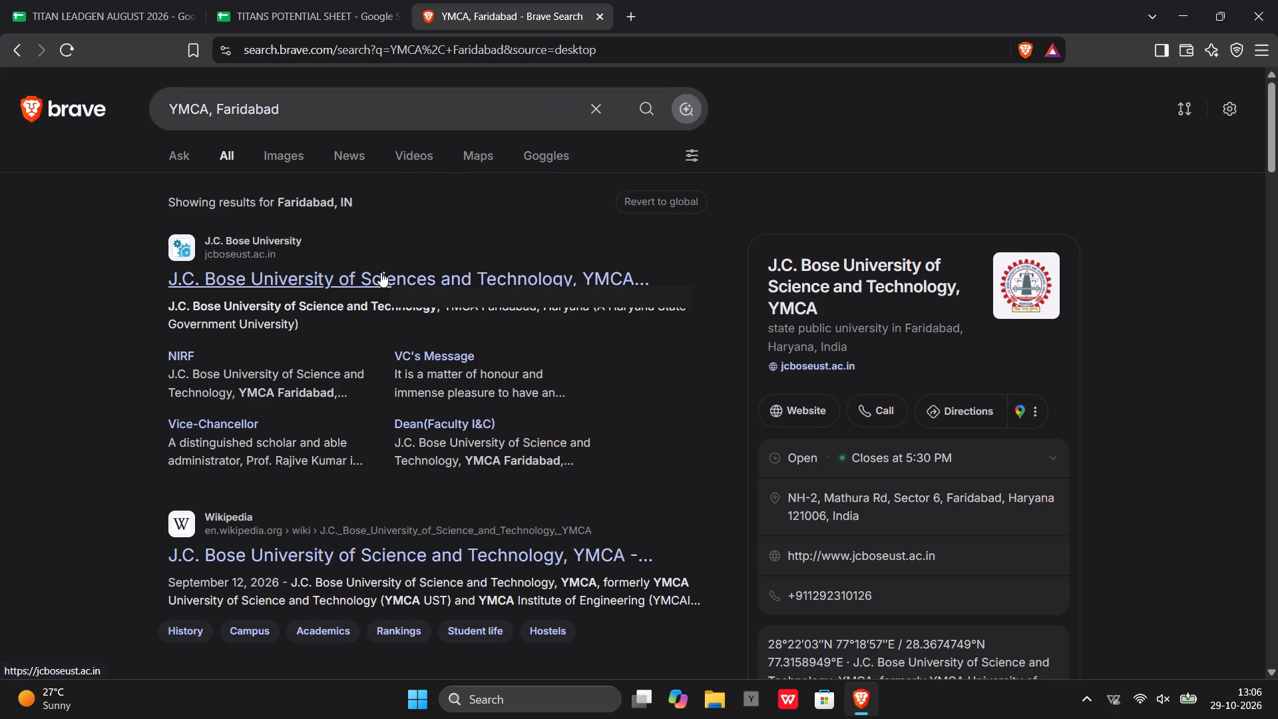
click(130, 9)
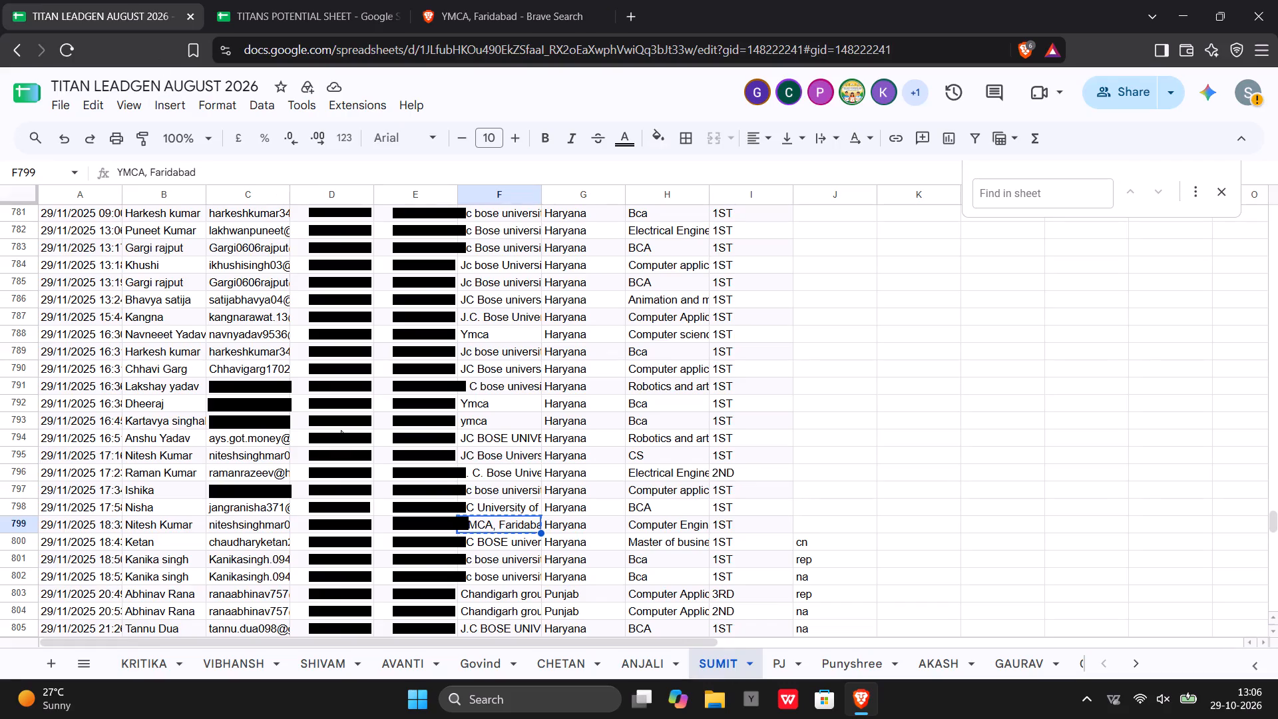
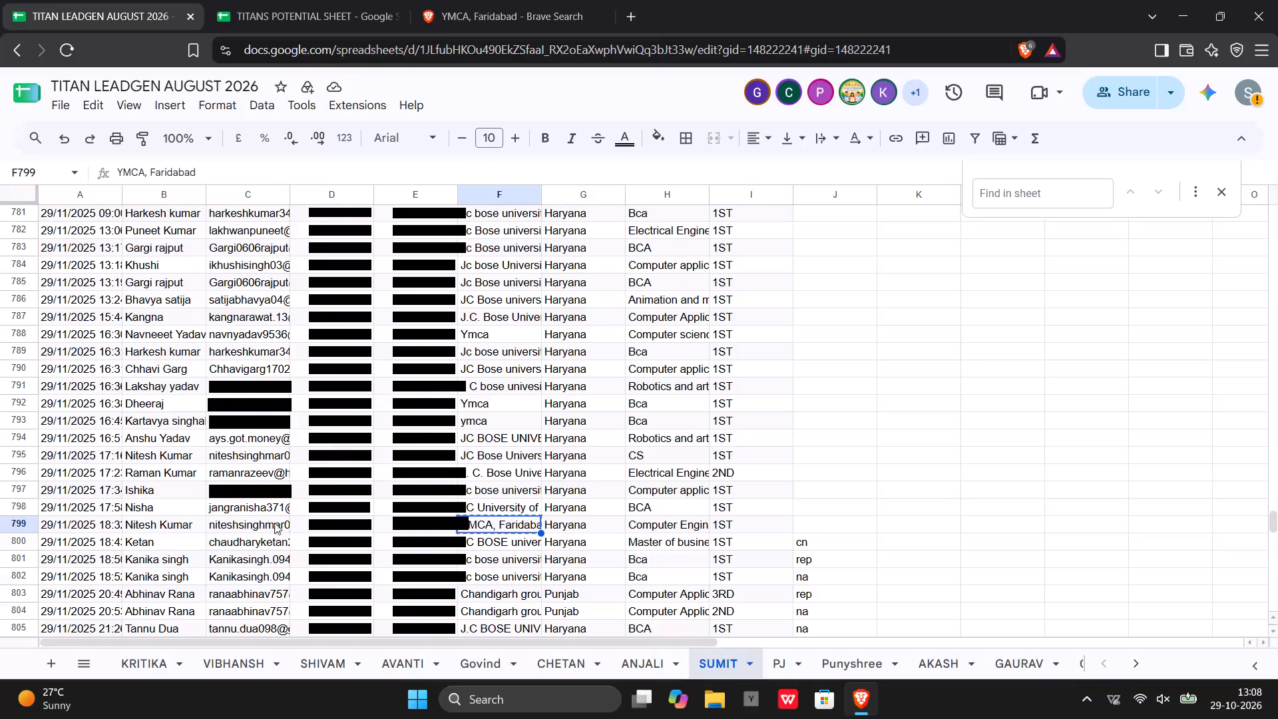
Copy the lead's entry in column D of row 799 on the SUMIT sheet.
right_click(352, 525)
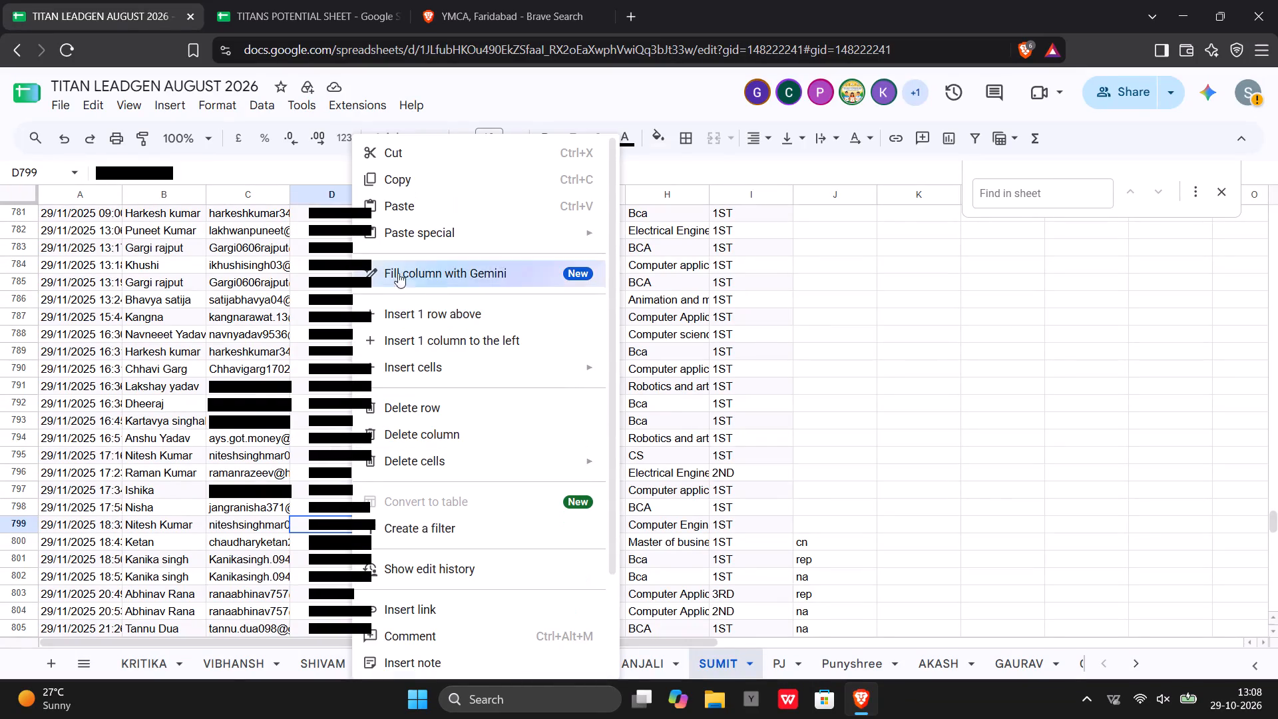
click(411, 178)
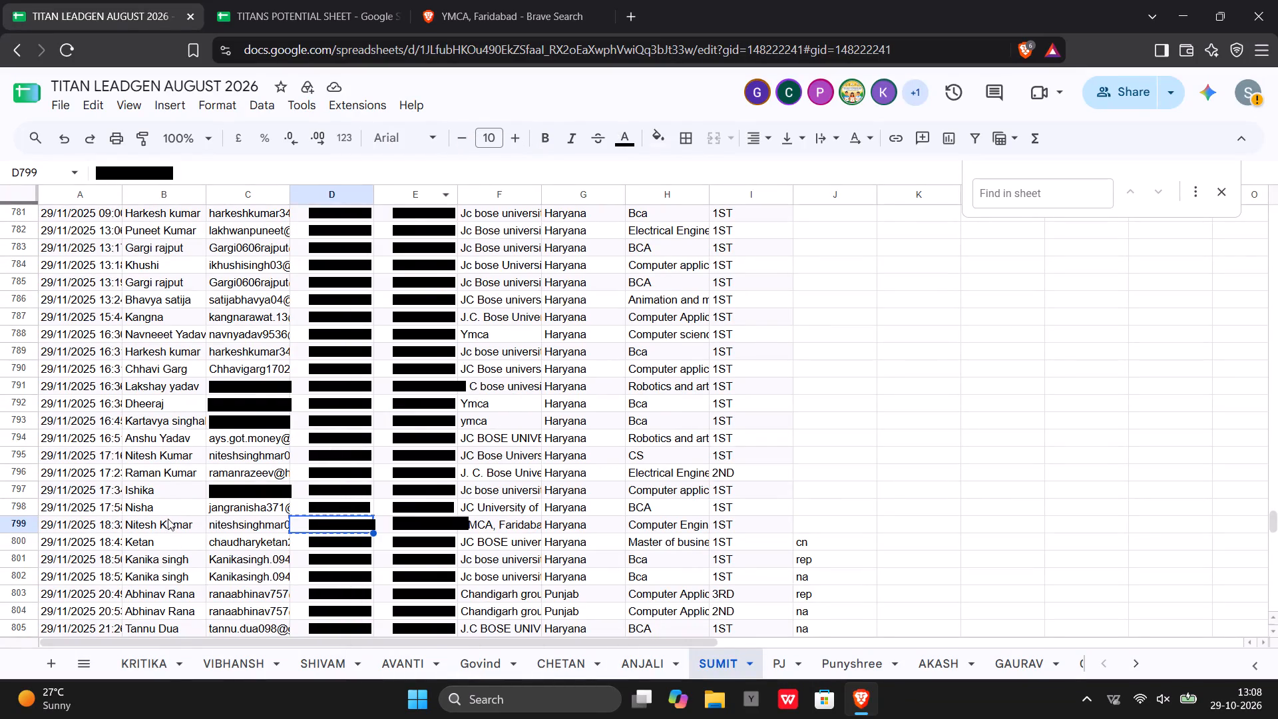
Copy the student's name from column B of row 799.
right_click(168, 519)
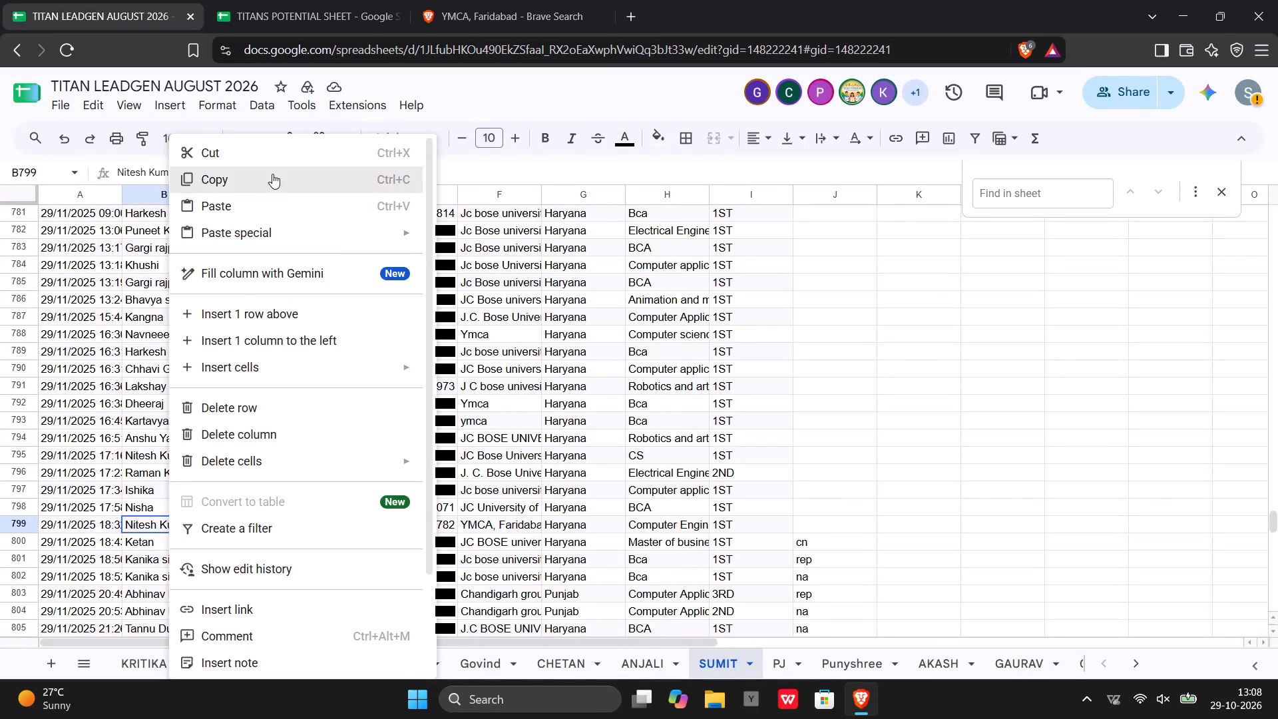
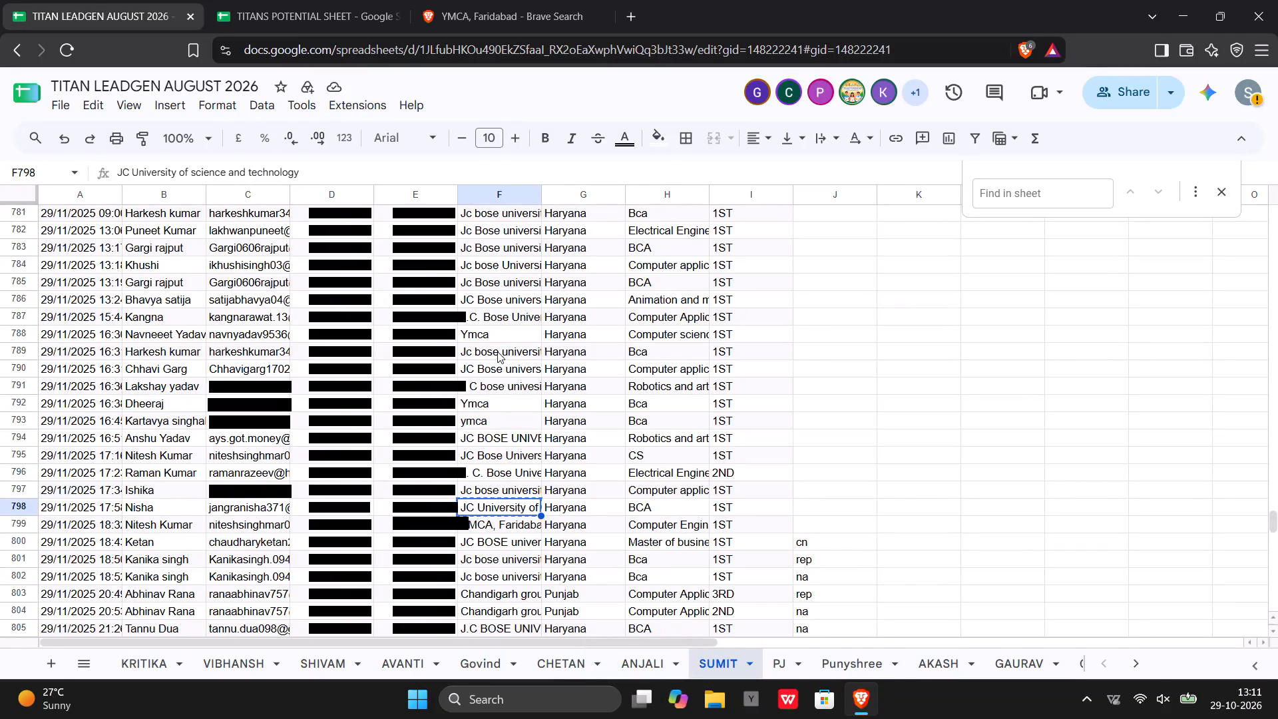
Open the cell actions for the college entry in column F of row 790 on the SUMIT sheet.
right_click(498, 371)
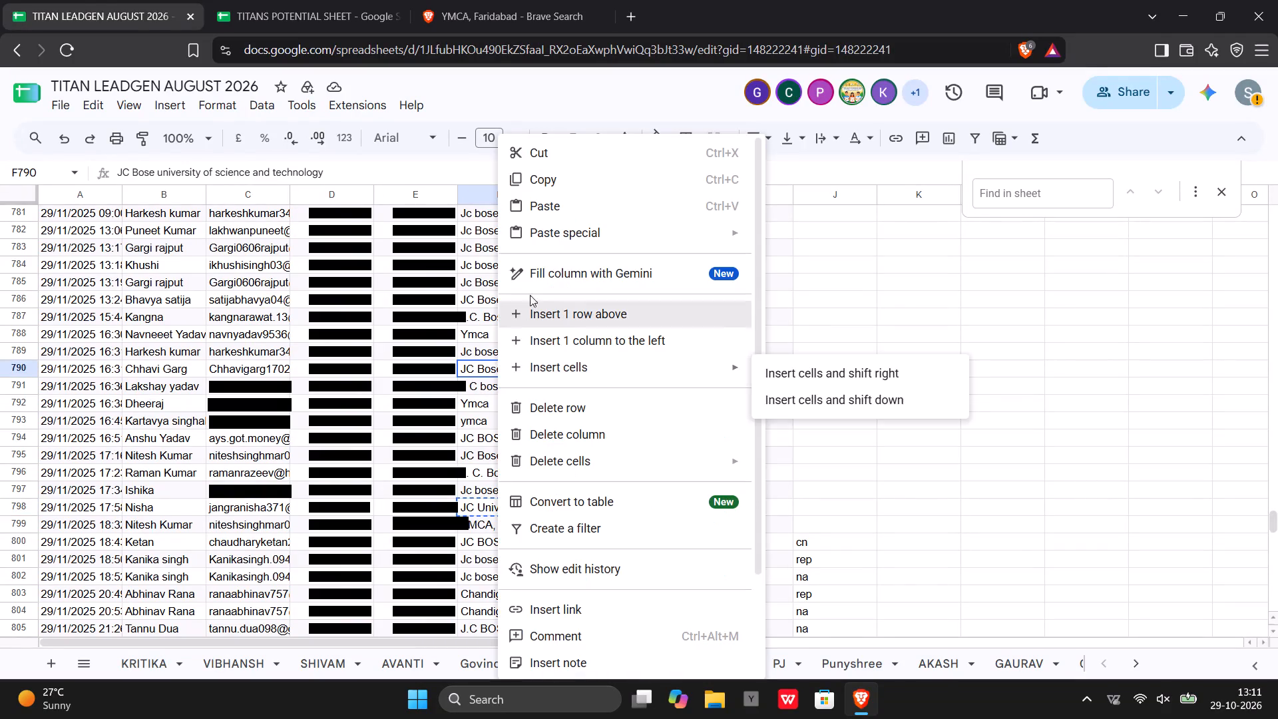
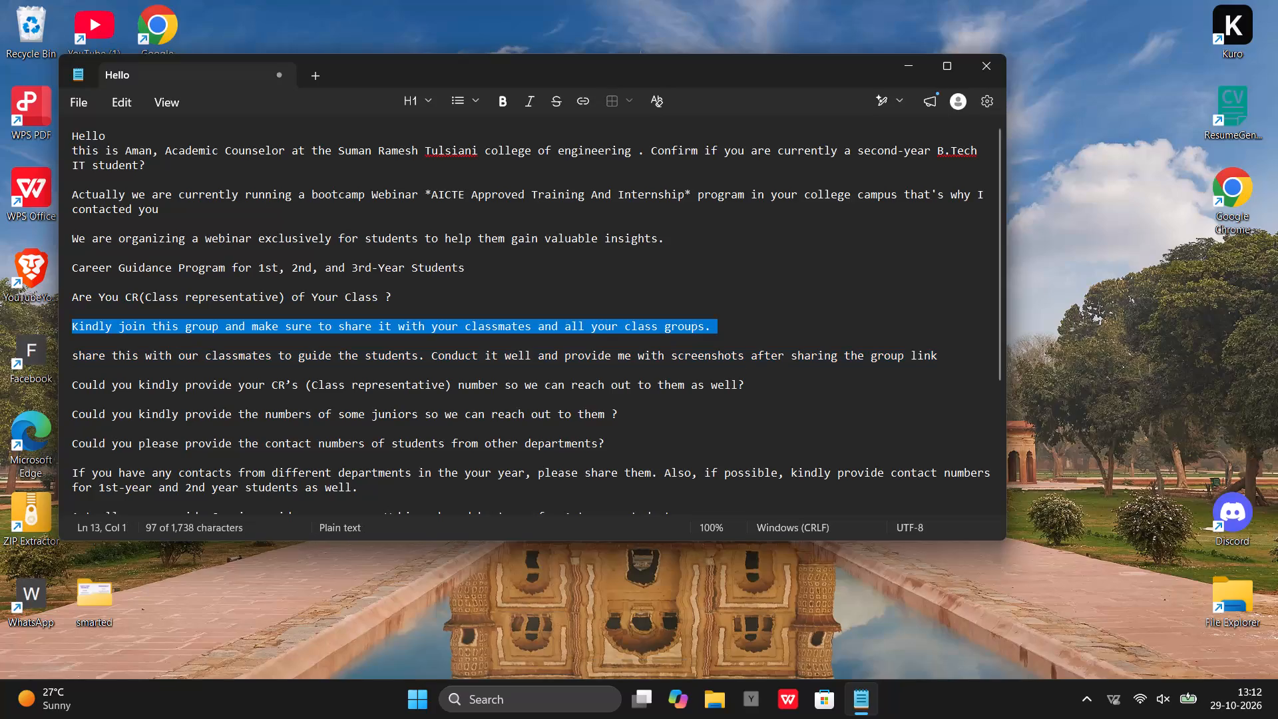
Copy the "Kindly join this group" message line from the prepared outreach notes.
key(ctrl+c)
Copy the message line asking students to share with classmates and provide screenshots after sharing the group link.
click(856, 409)
drag(958, 358, 950, 334)
key(ctrl+c)
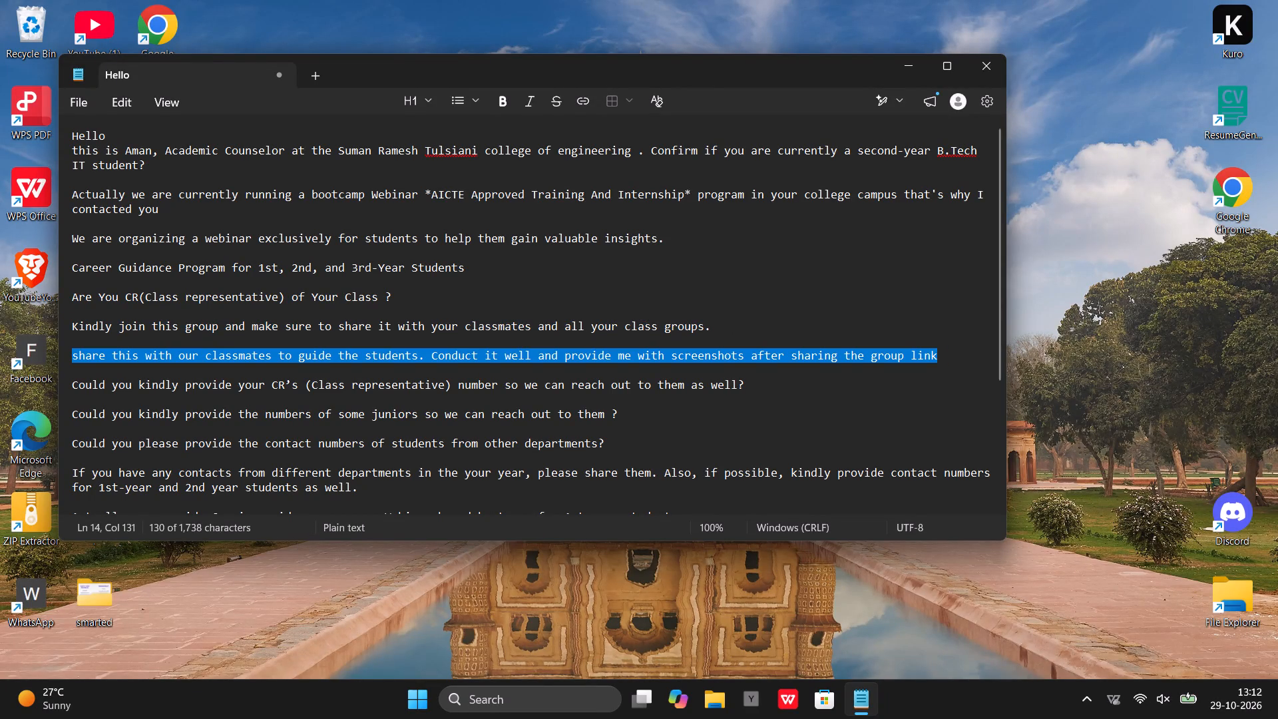
Remove "please" from the "After sharing the official group link" message so its ending reads "Also, mention your section name".
click(804, 435)
scroll(804, 429, down, 16)
scroll(807, 428, down, 7)
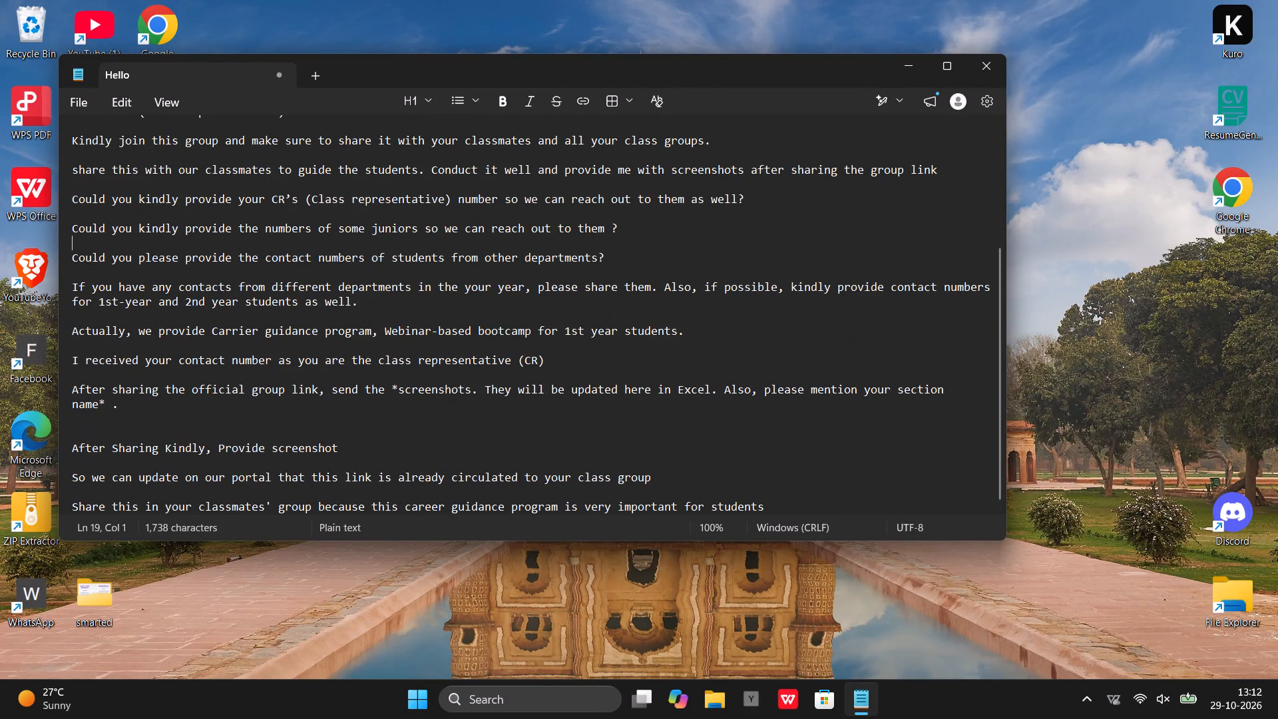
scroll(467, 455, down, 5)
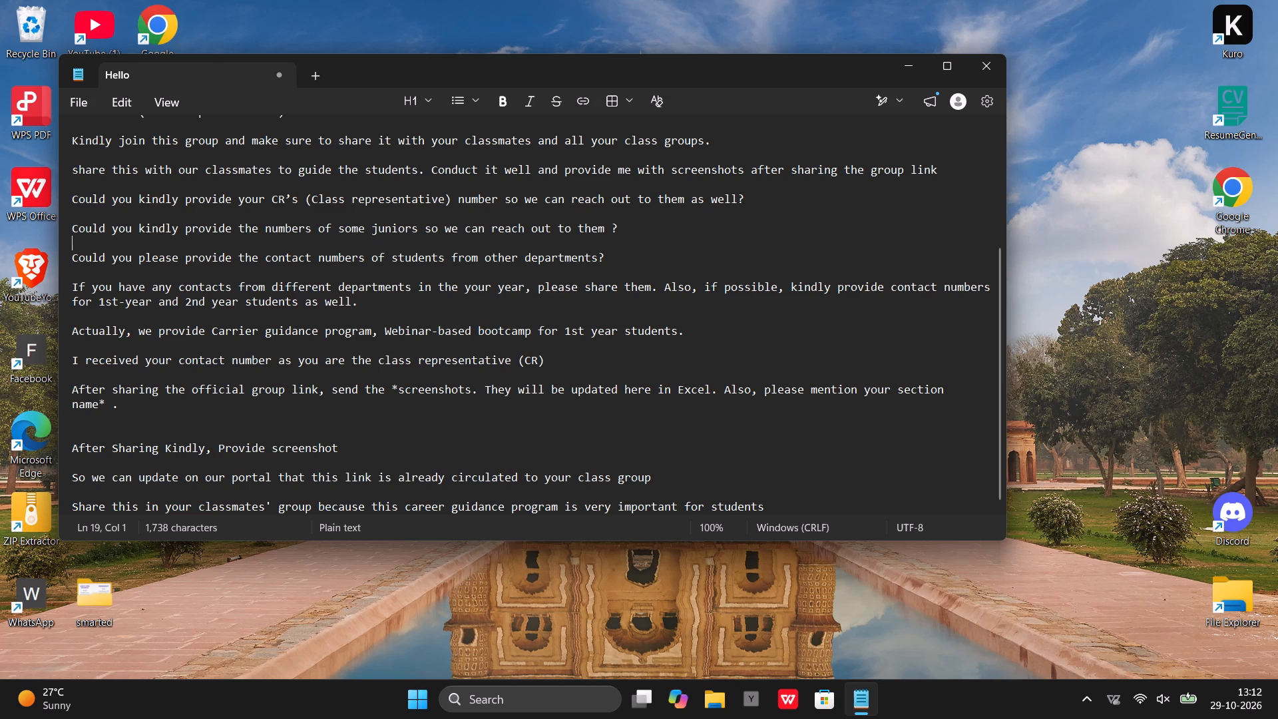
drag(764, 388, 772, 389)
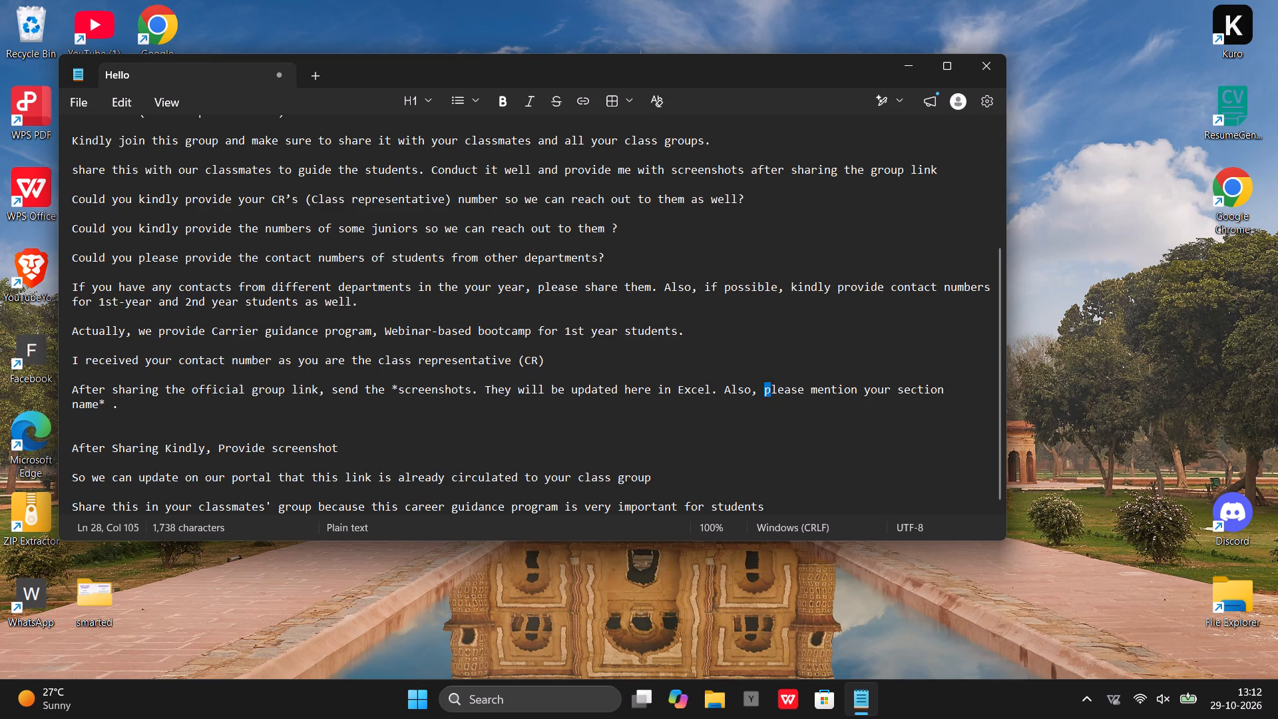
drag(772, 389, 807, 391)
key(BackSpace)
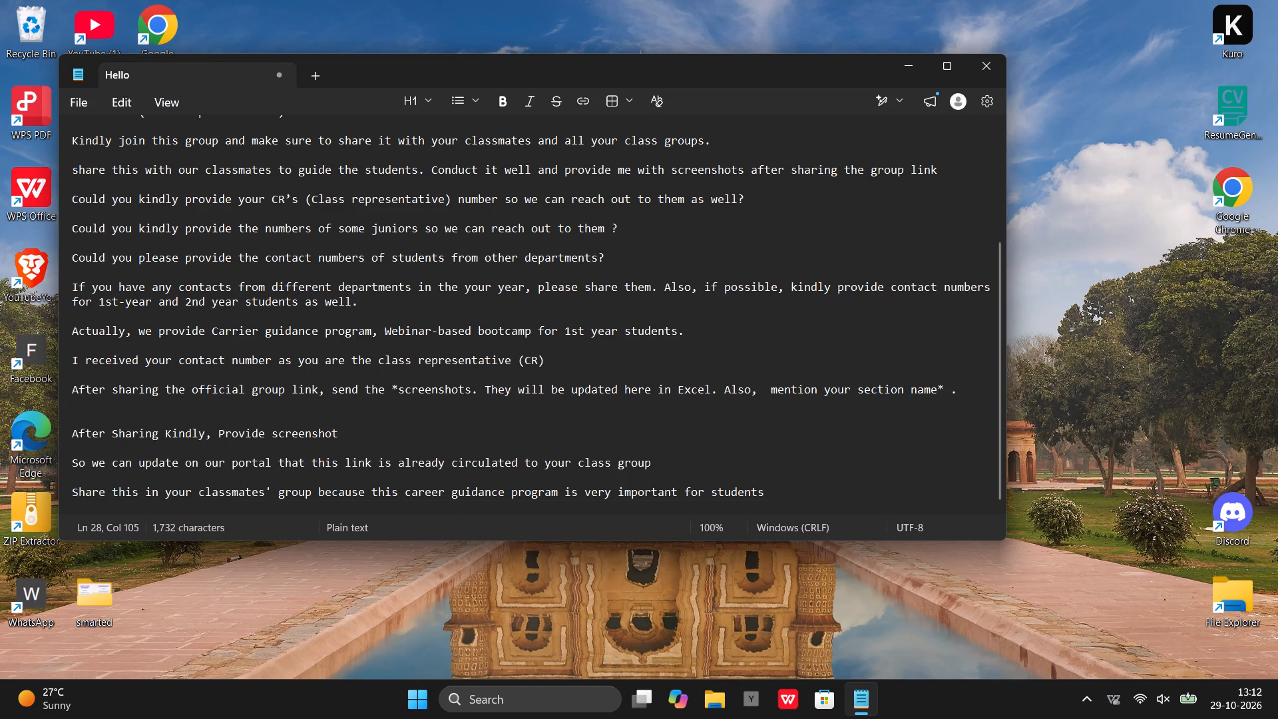
key(BackSpace)
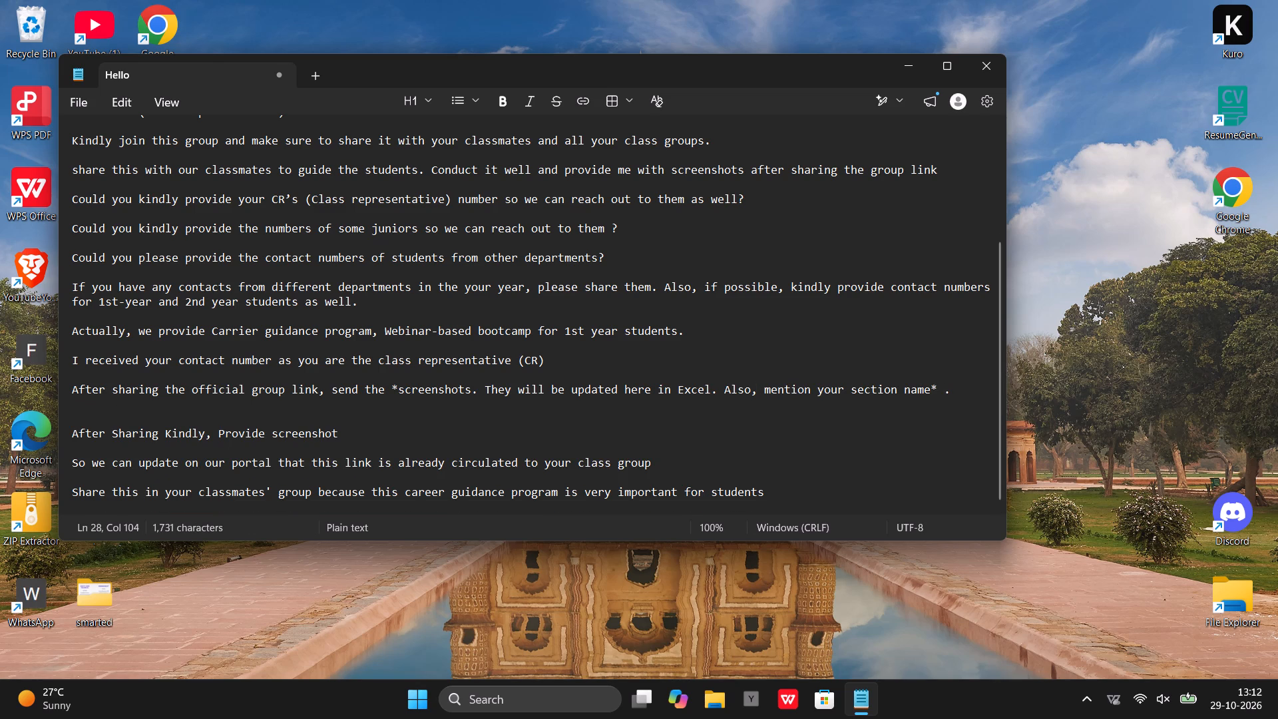
key(BackSpace)
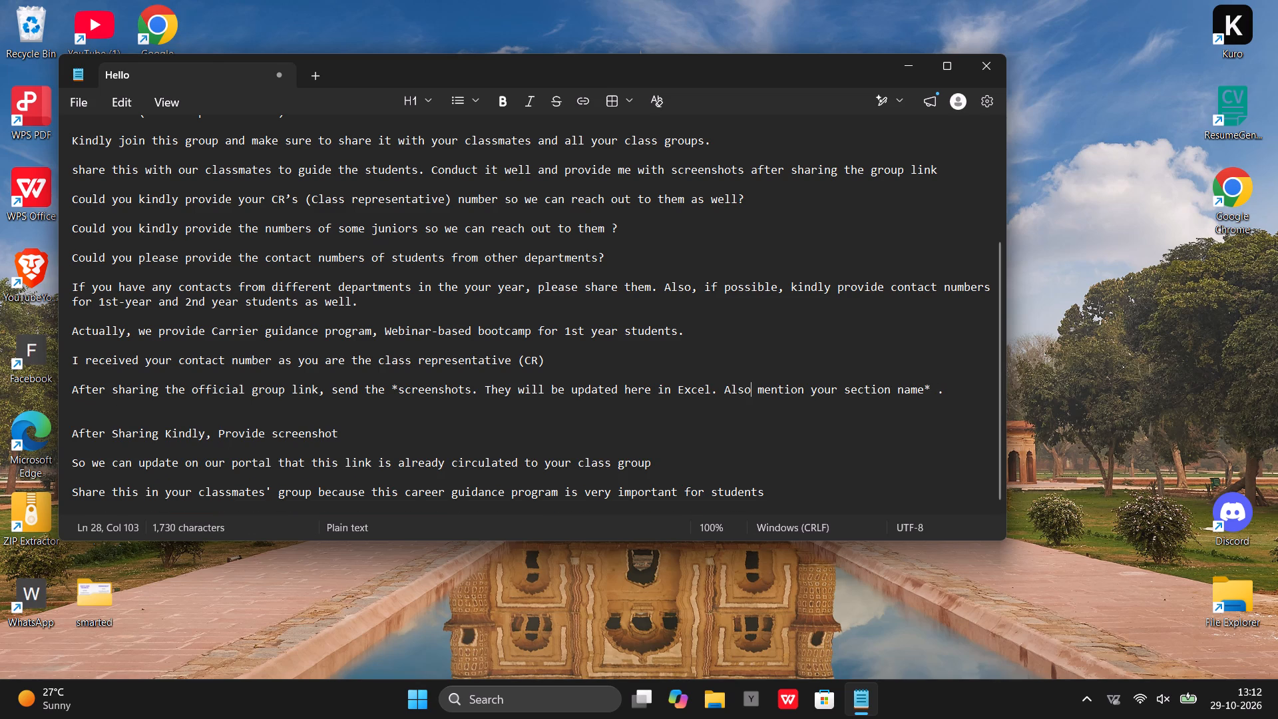
key(period)
key(BackSpace)
key(comma)
Delete the asterisk, space and full stop after "section name" in the "After sharing the official group link" message.
click(936, 389)
key(BackSpace)
click(952, 393)
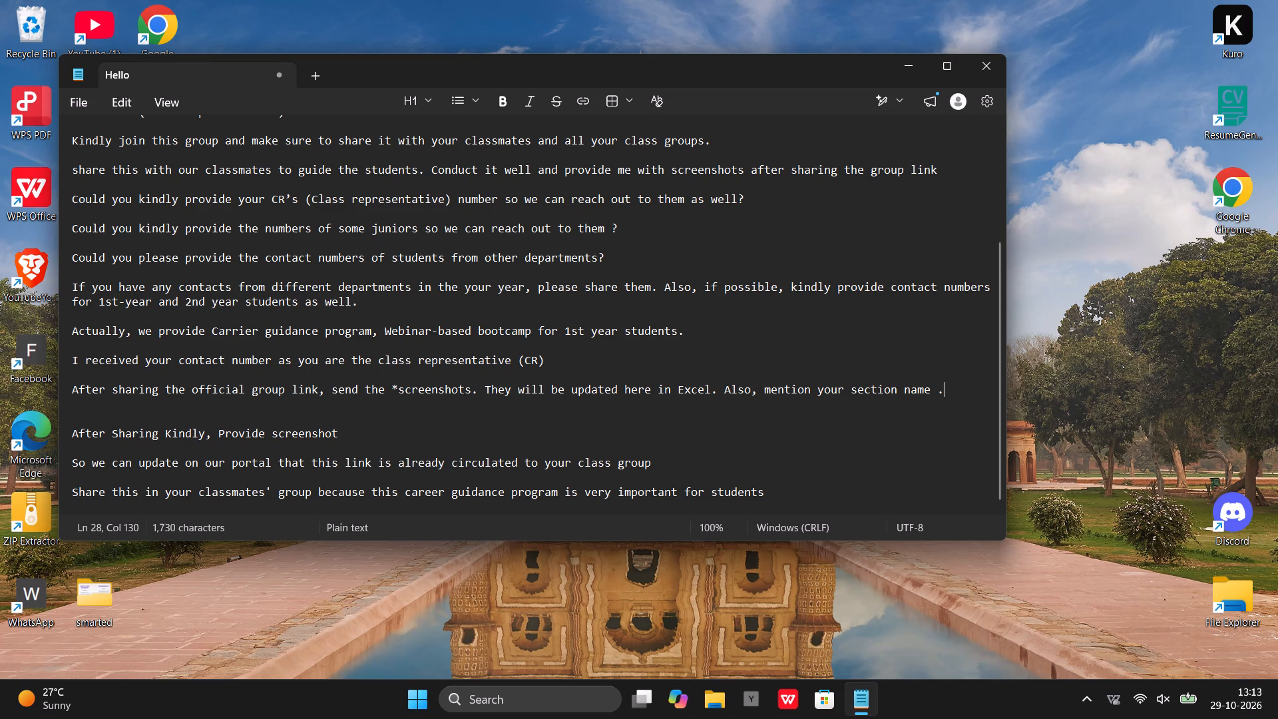
key(BackSpace)
key(BackSpace)
Copy the edited "After sharing the official group link" message, through "mention your section name".
drag(936, 391, 923, 358)
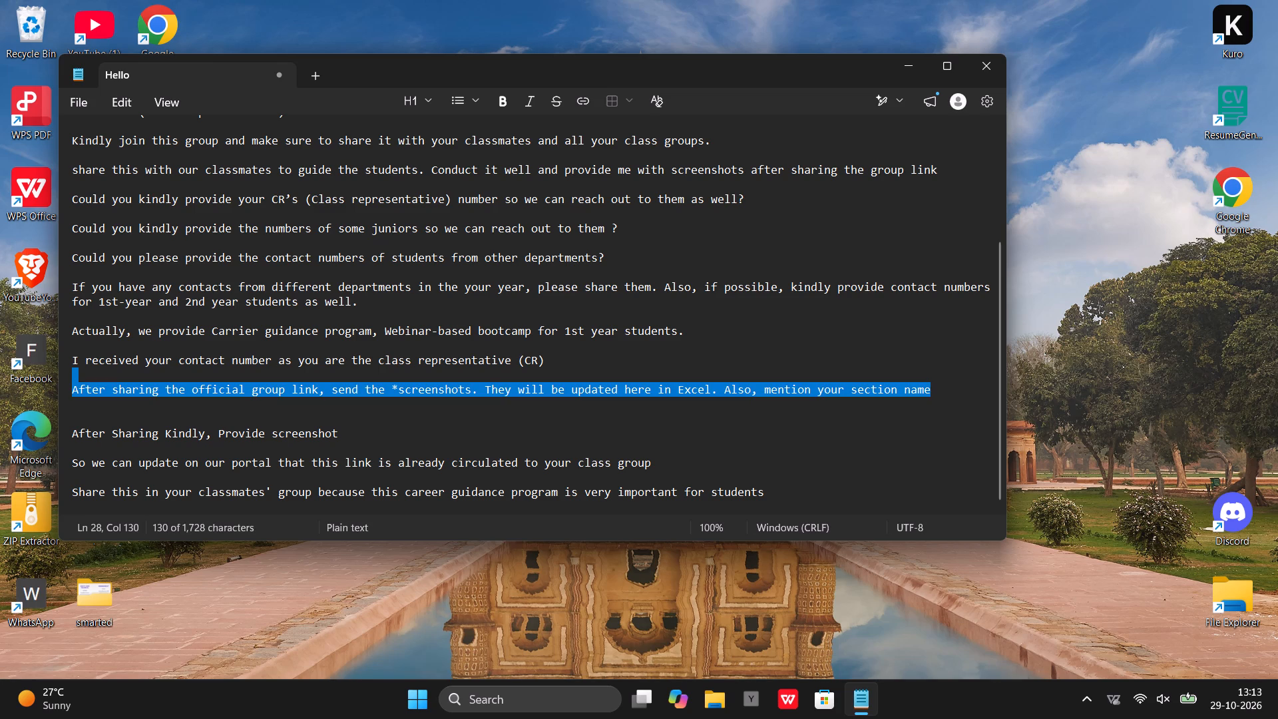
key(ctrl+c)
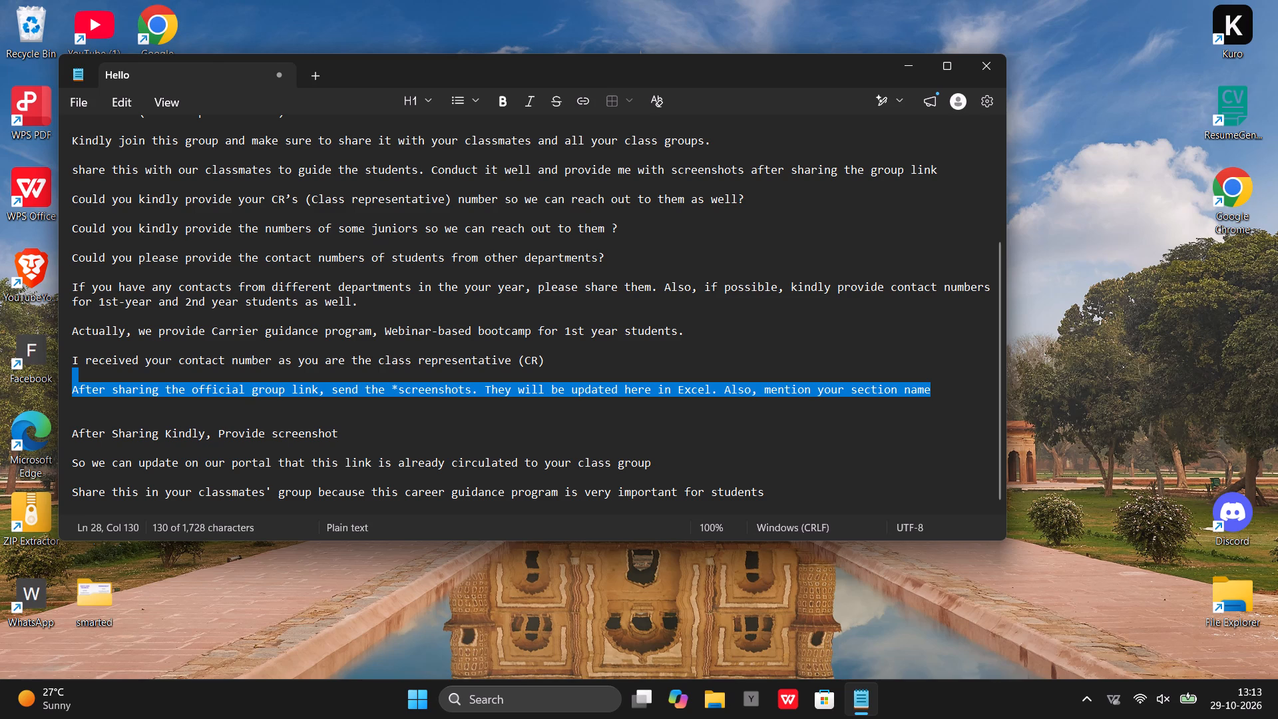
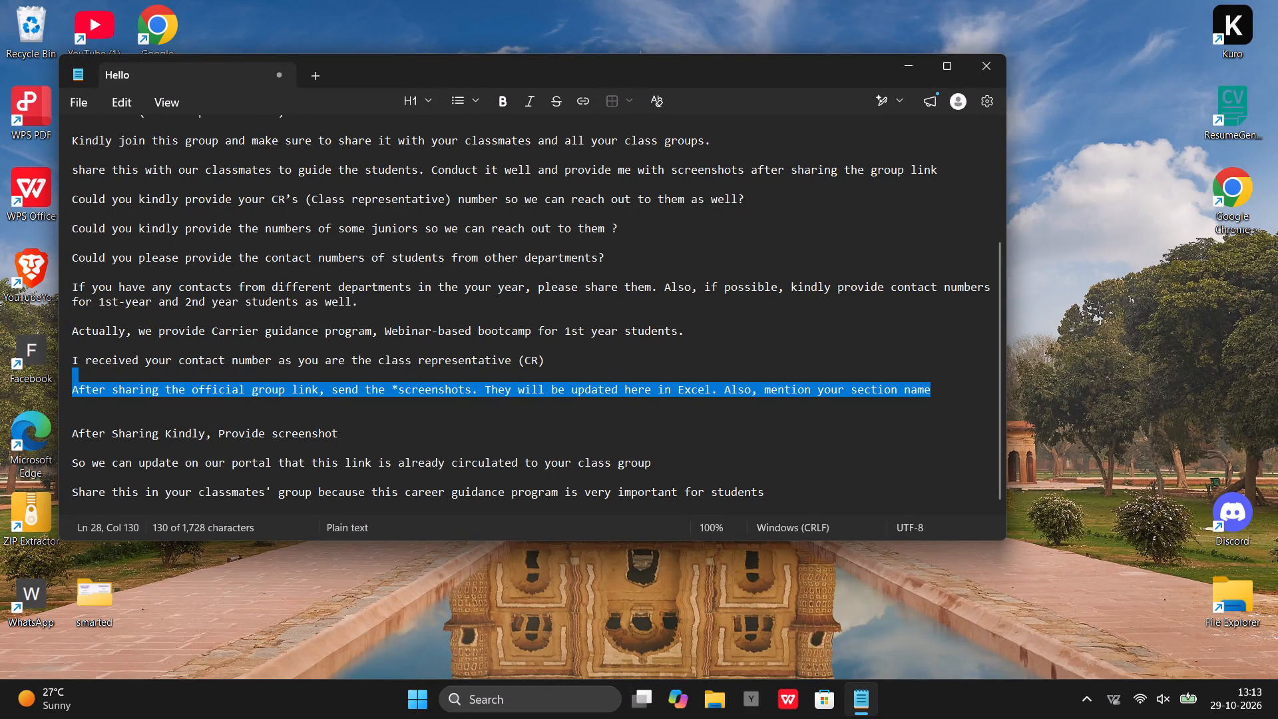
Copy the message line asking for the numbers of some juniors so they can be reached out to.
drag(625, 232, 626, 217)
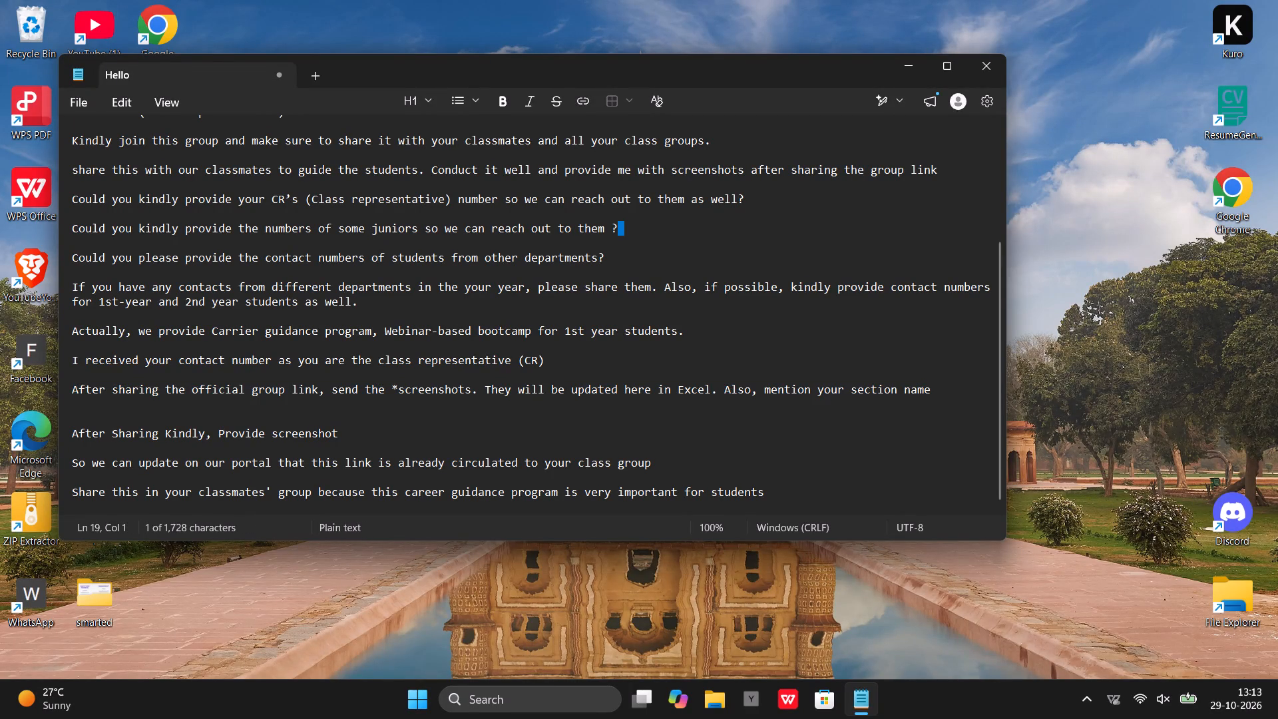
key(ctrl+c)
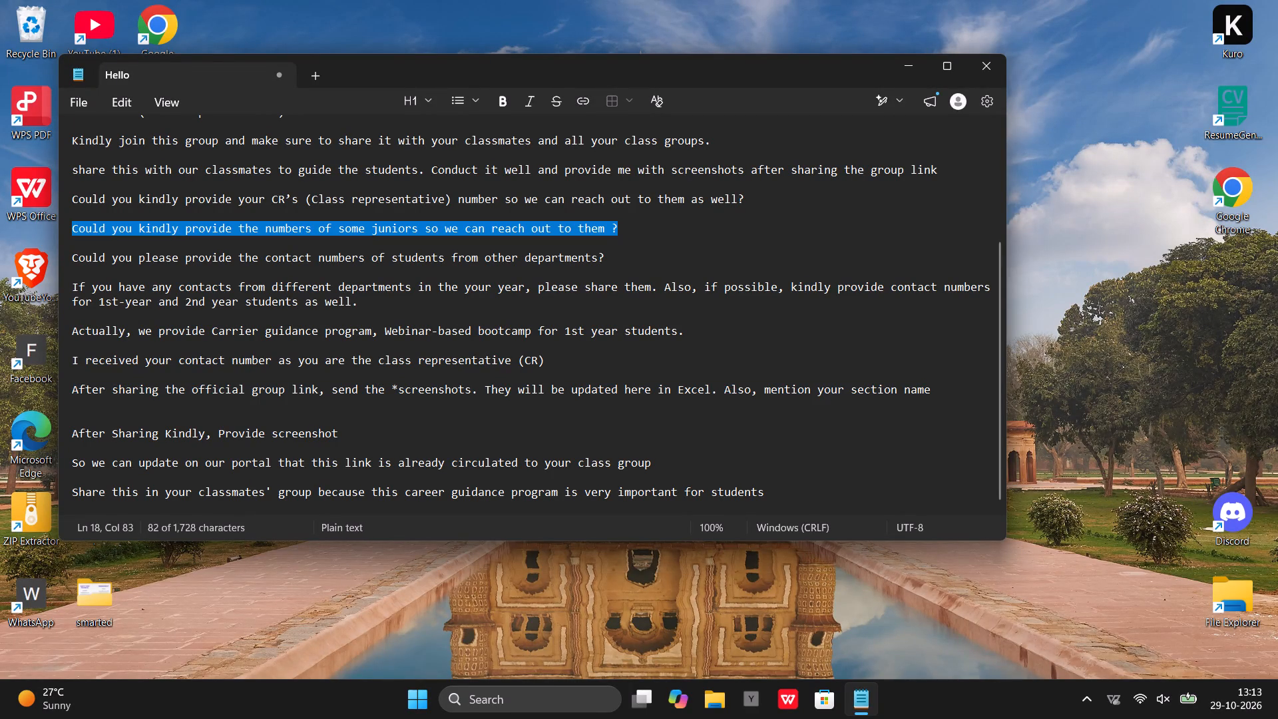
key(ctrl+c)
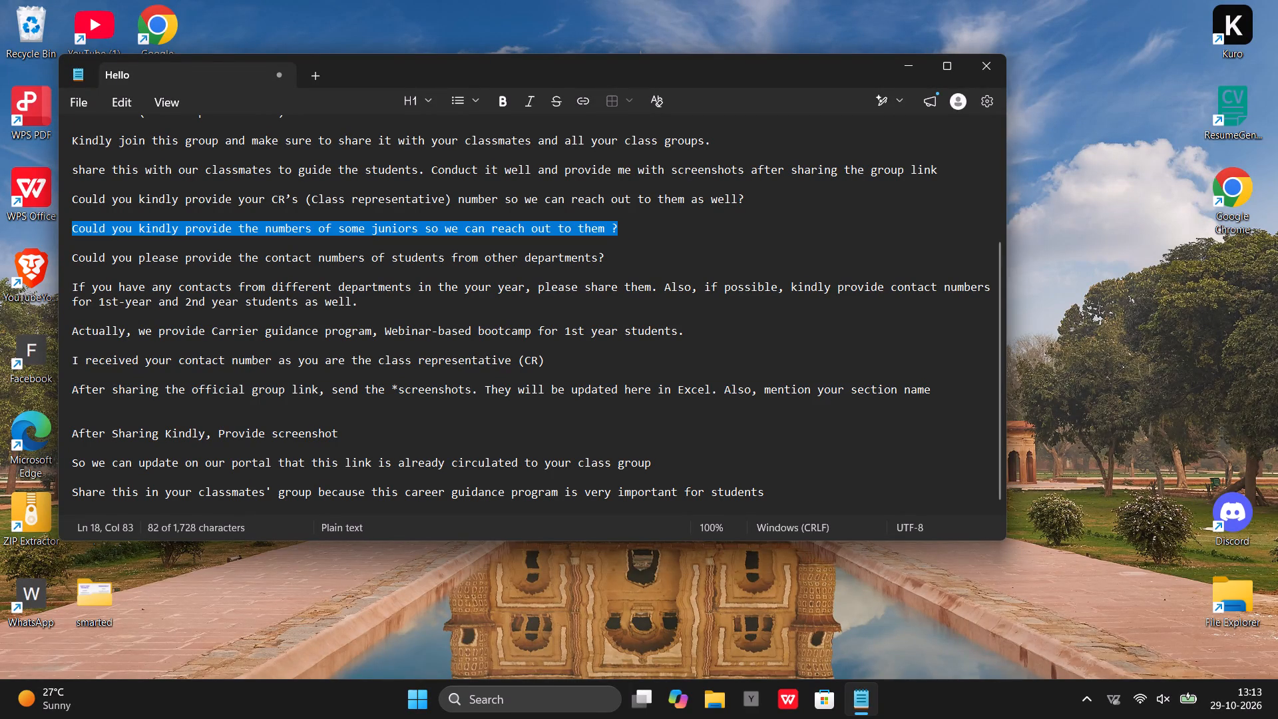
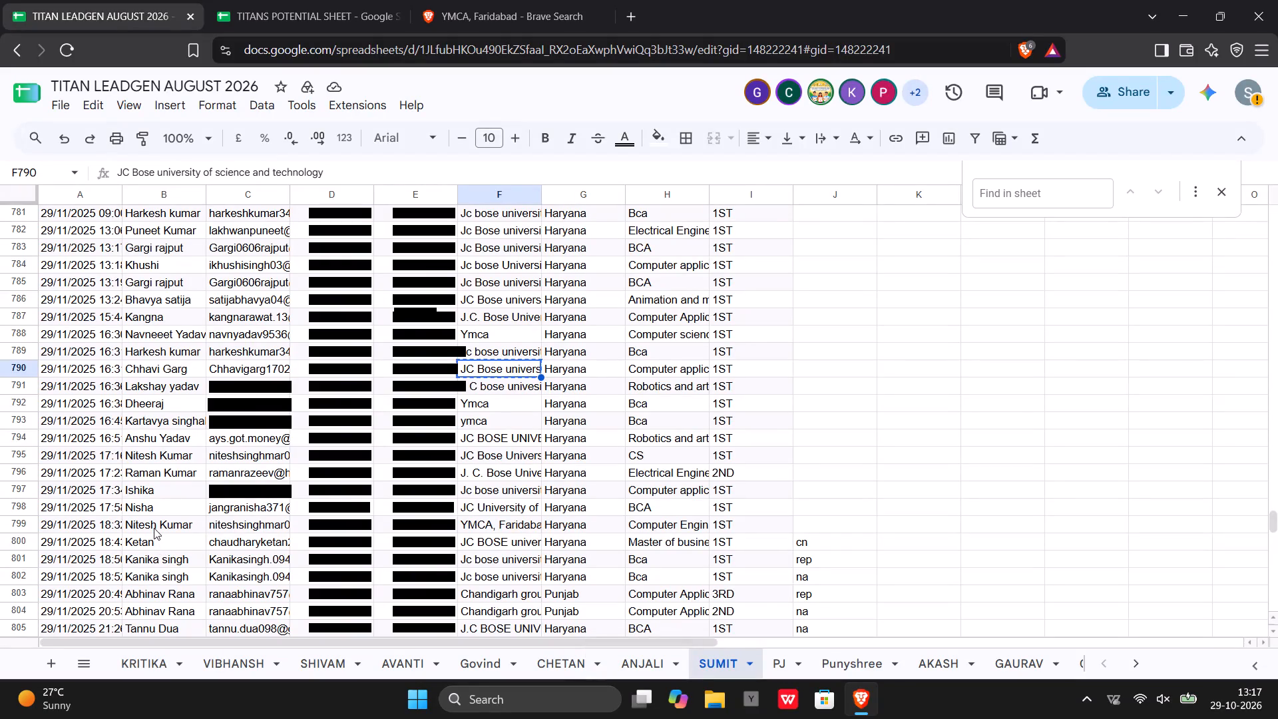
Copy the student's name from the uncontacted lead in row 799 of the SUMIT sheet.
scroll(442, 525, down, 2)
scroll(445, 525, up, 2)
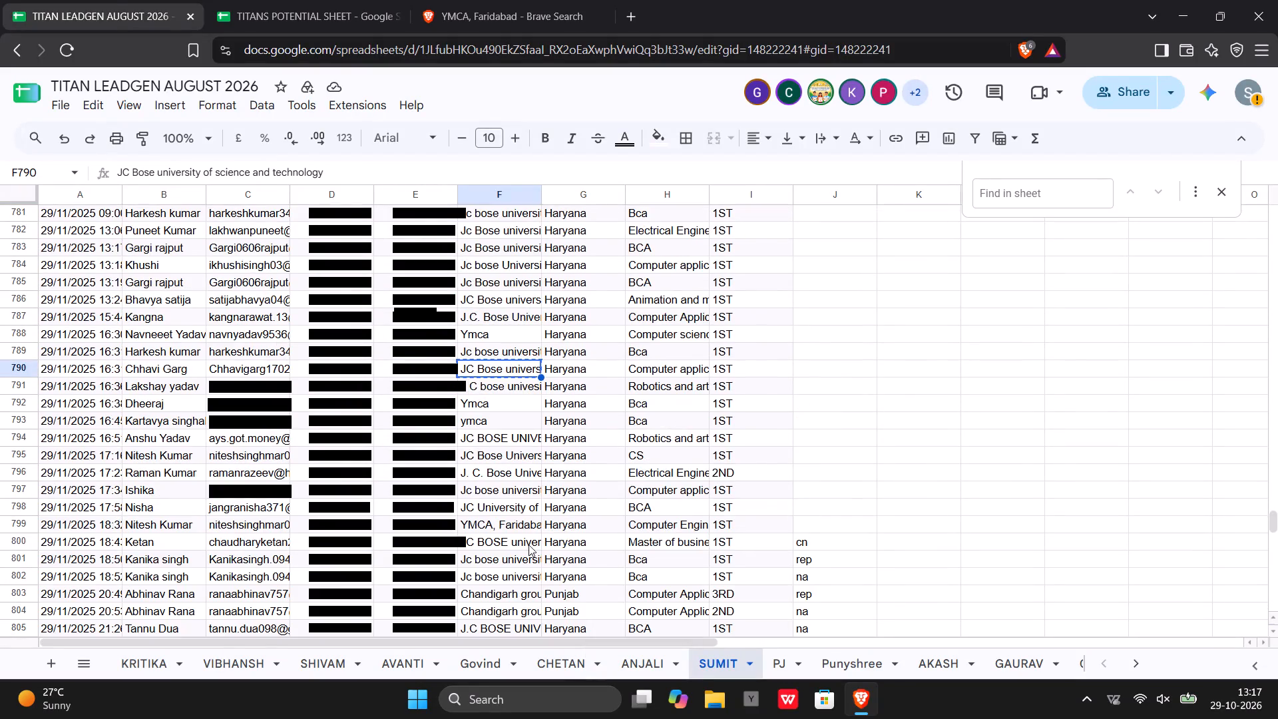
right_click(165, 528)
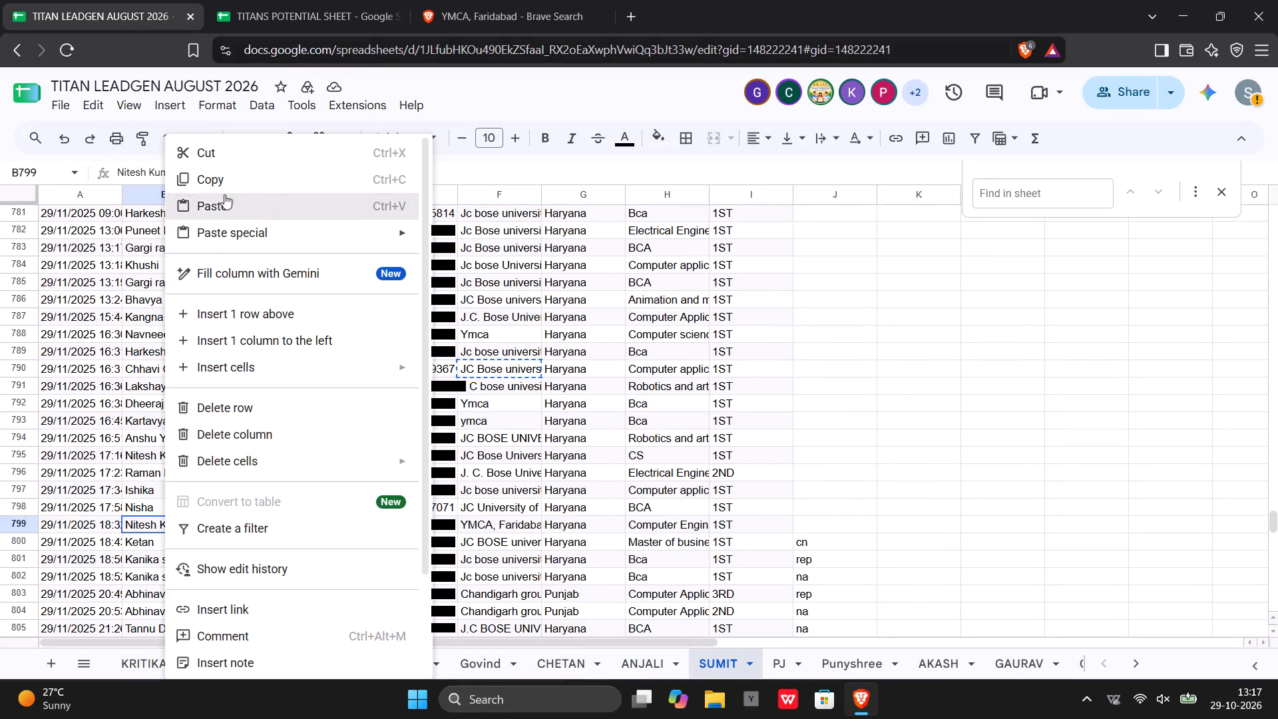
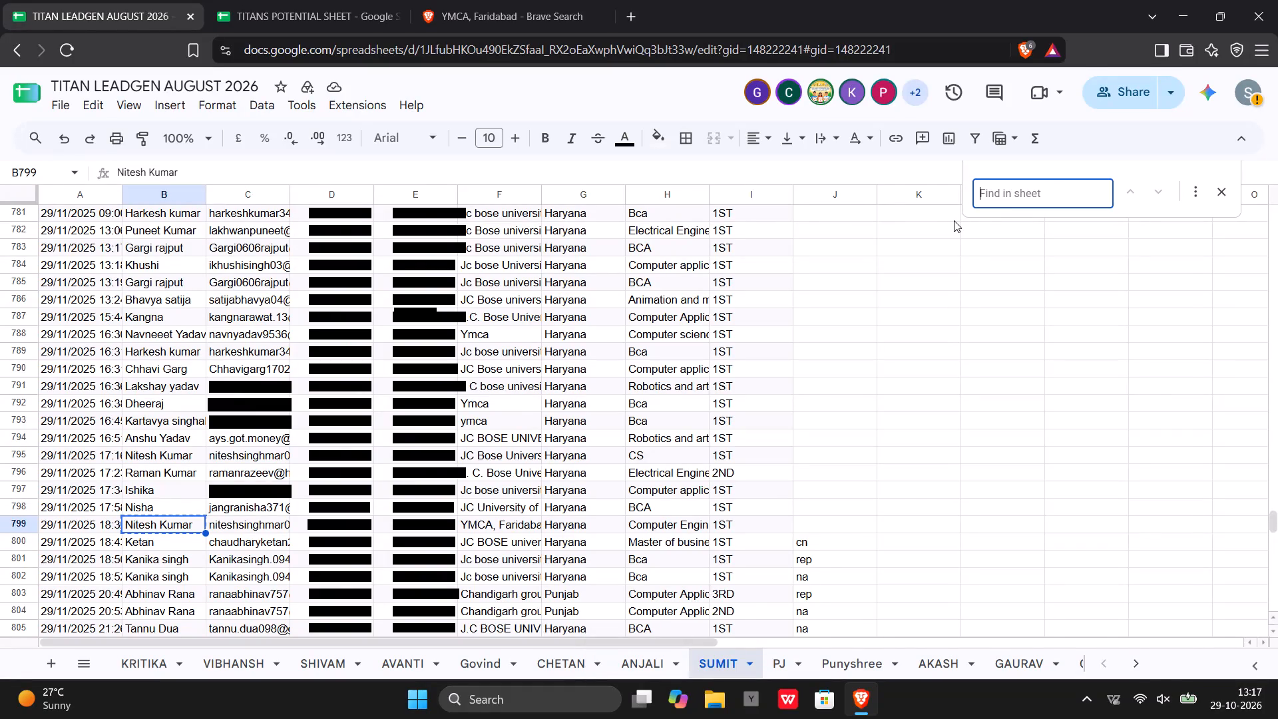
Find the lead in the sheet by the first four digits of the phone number.
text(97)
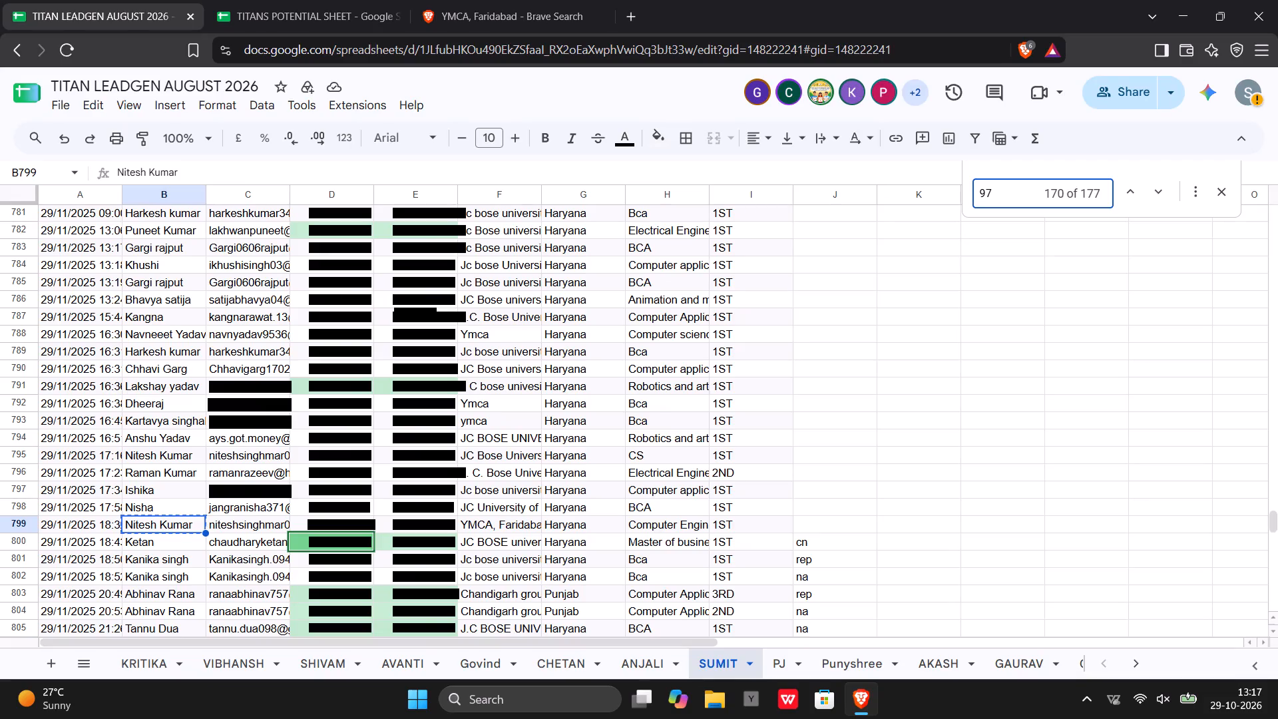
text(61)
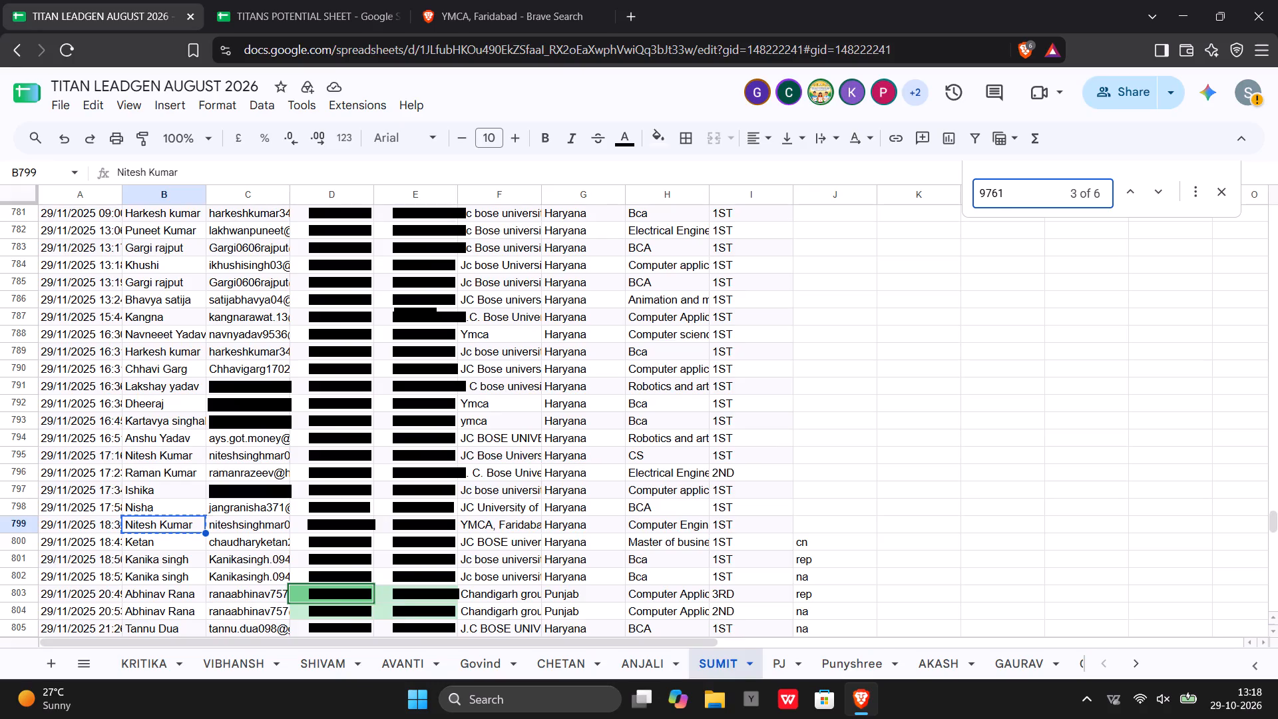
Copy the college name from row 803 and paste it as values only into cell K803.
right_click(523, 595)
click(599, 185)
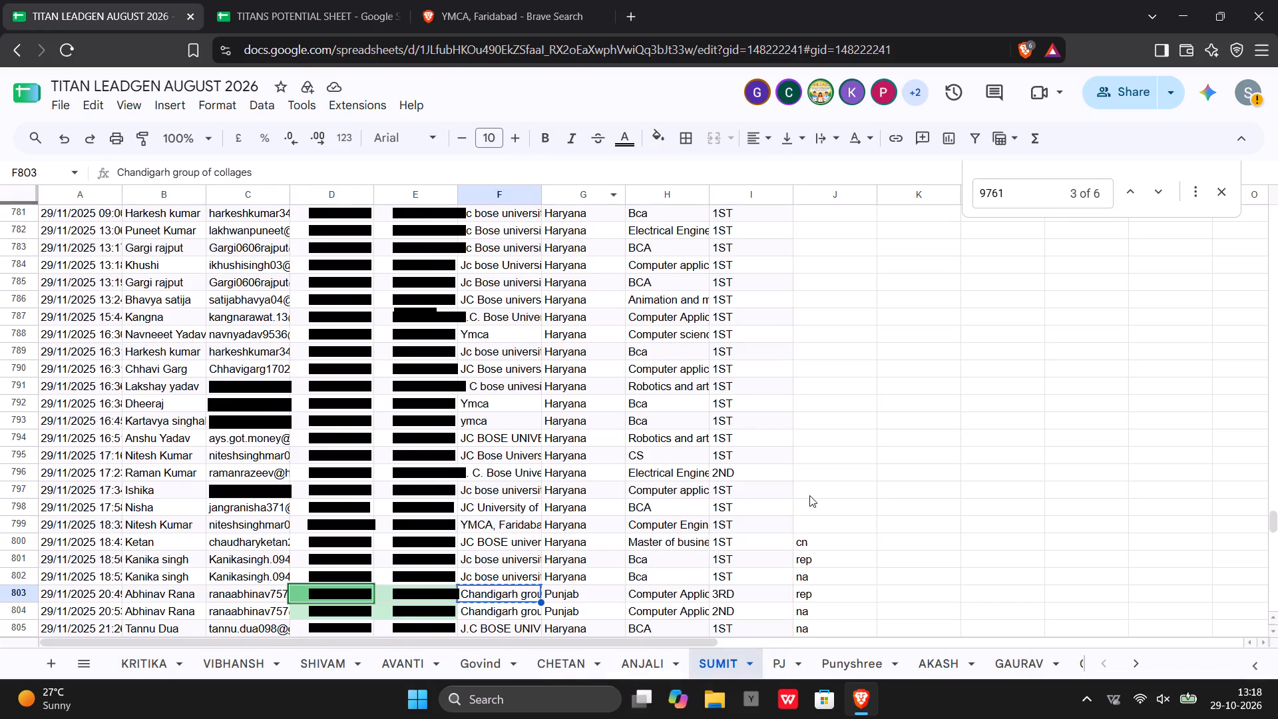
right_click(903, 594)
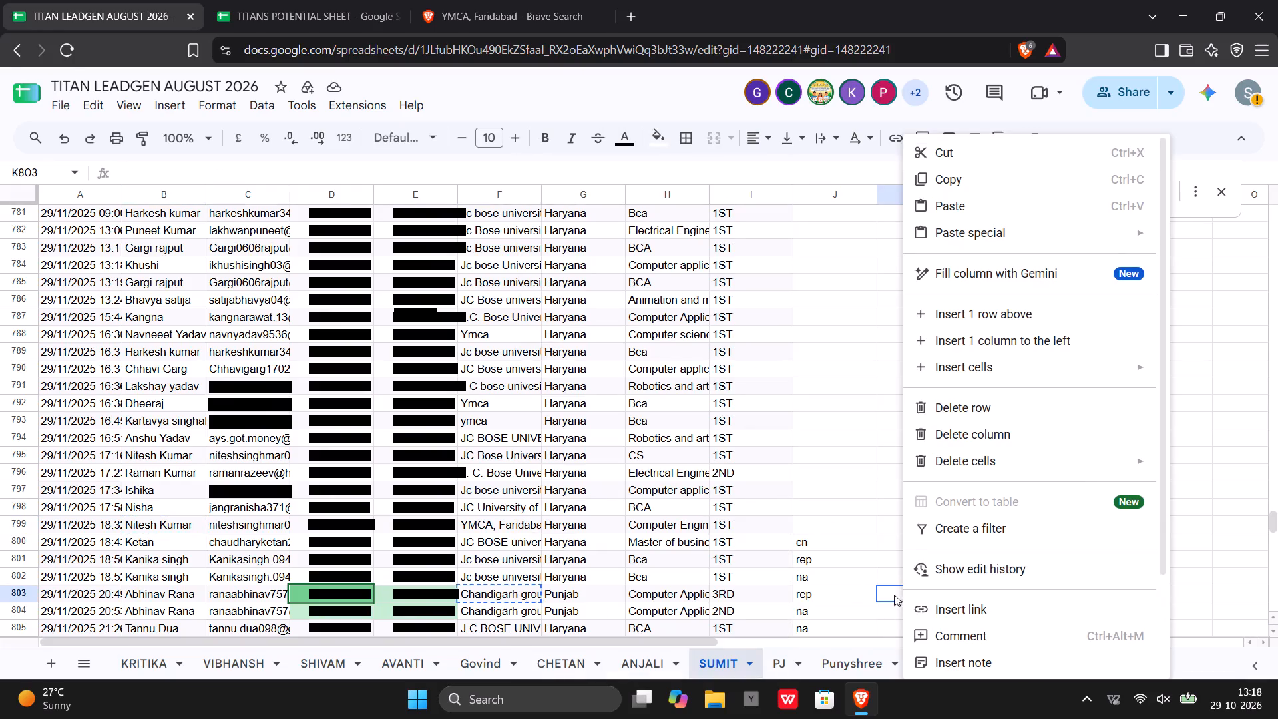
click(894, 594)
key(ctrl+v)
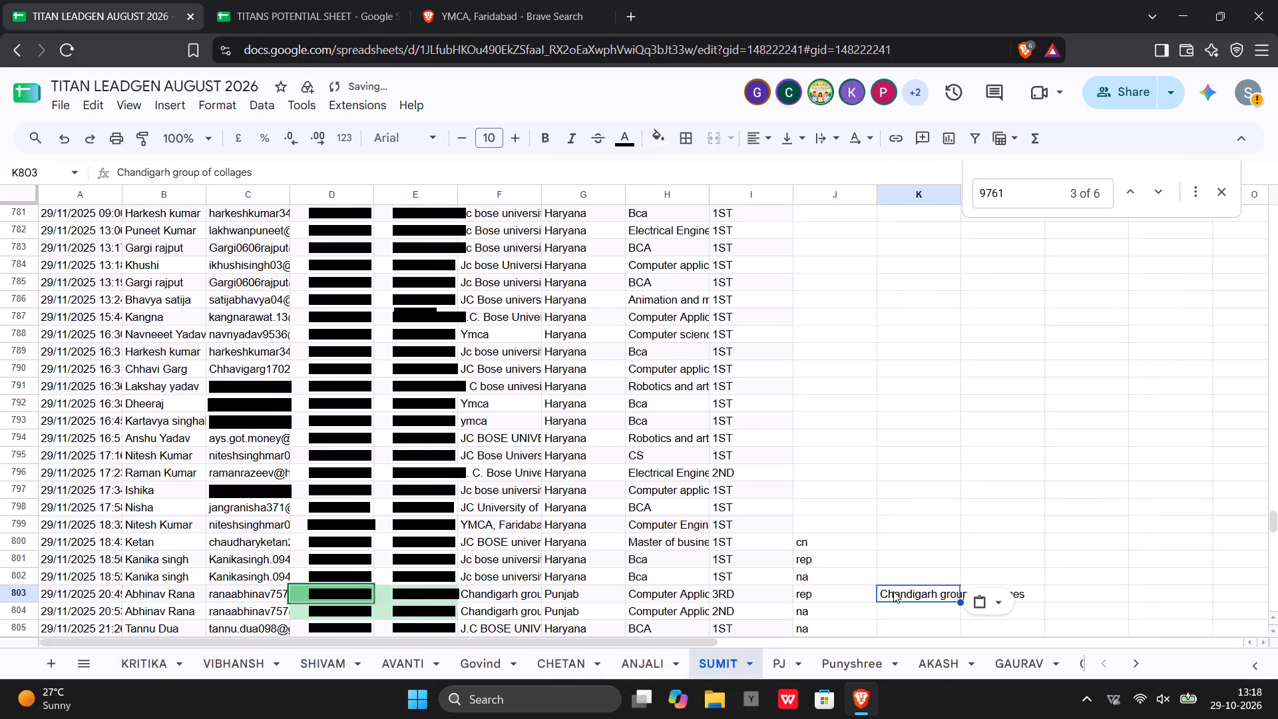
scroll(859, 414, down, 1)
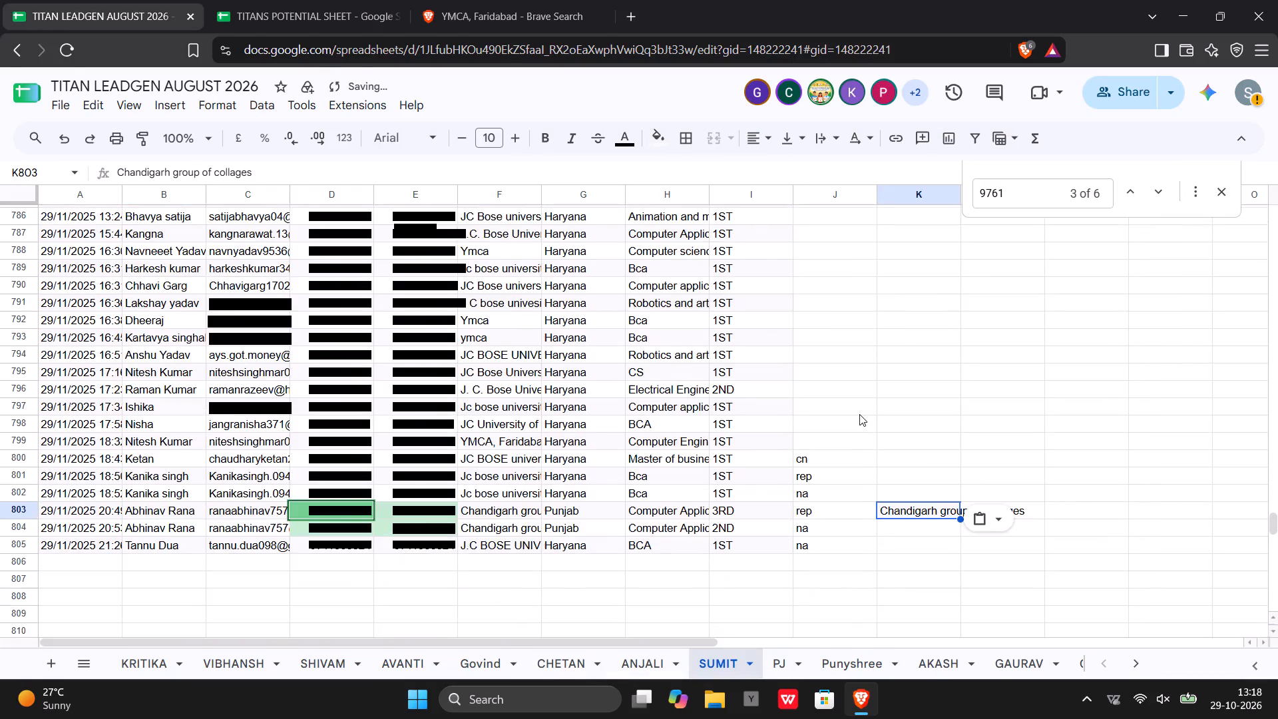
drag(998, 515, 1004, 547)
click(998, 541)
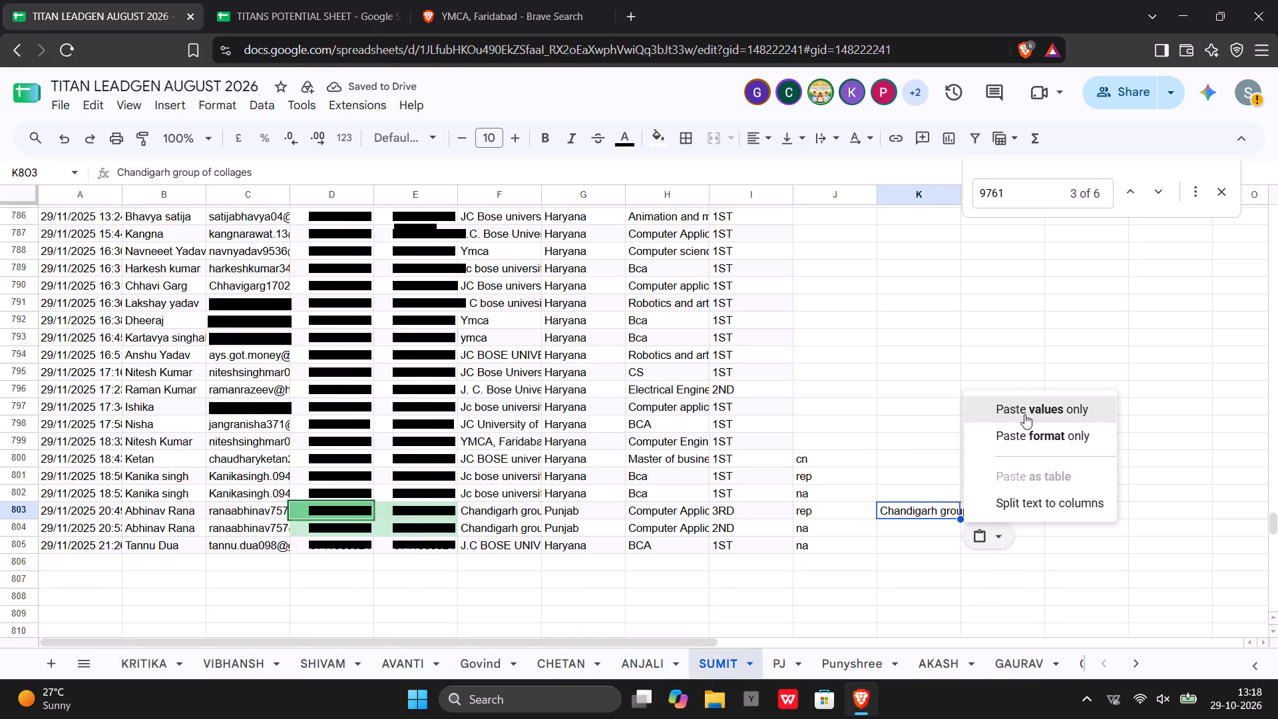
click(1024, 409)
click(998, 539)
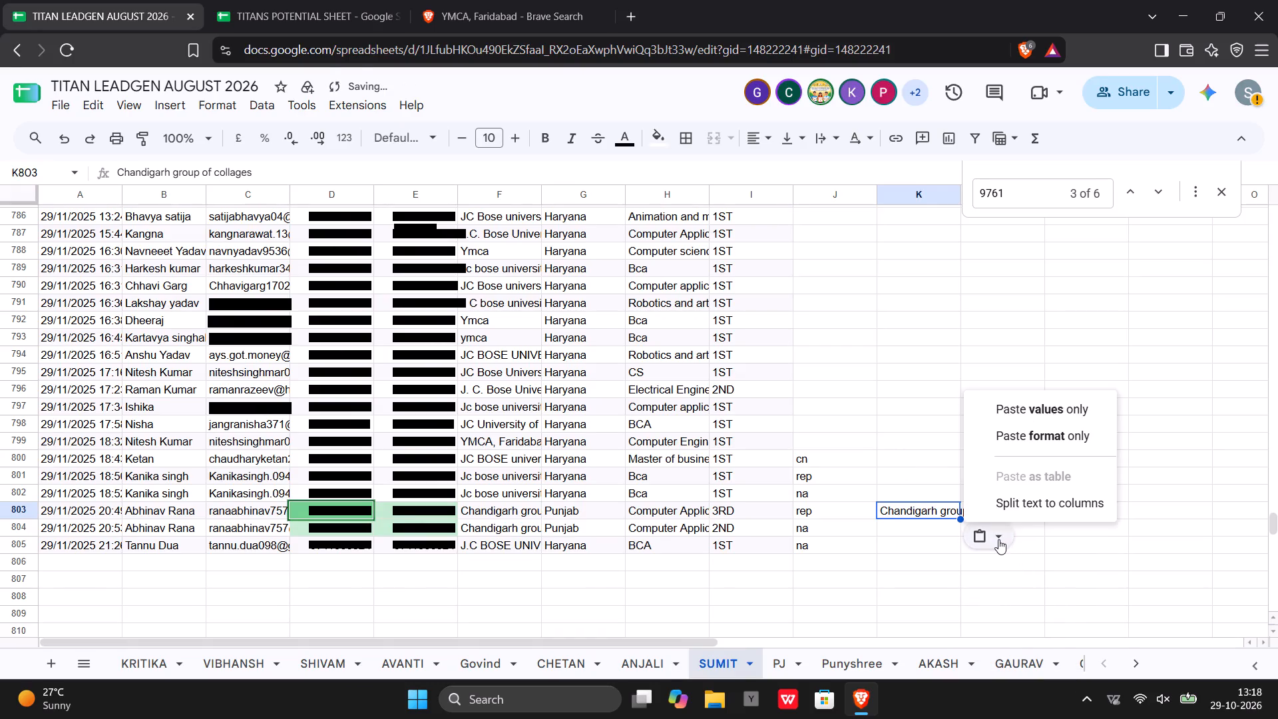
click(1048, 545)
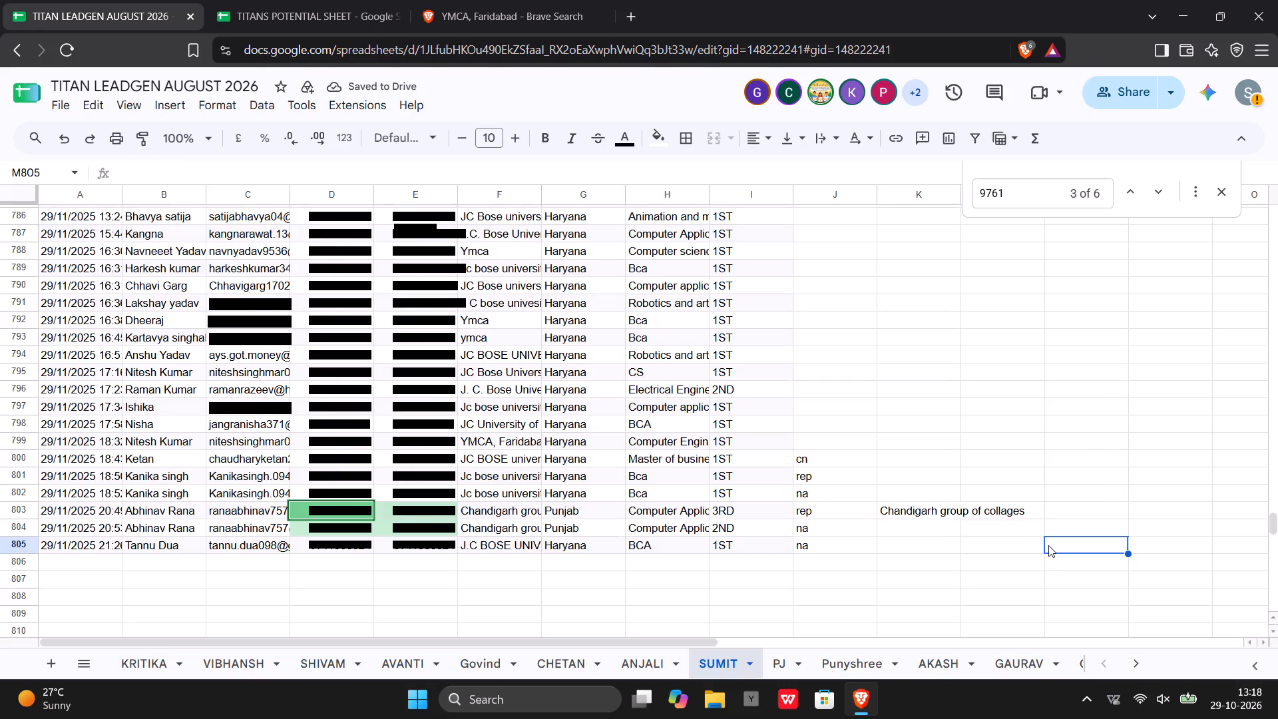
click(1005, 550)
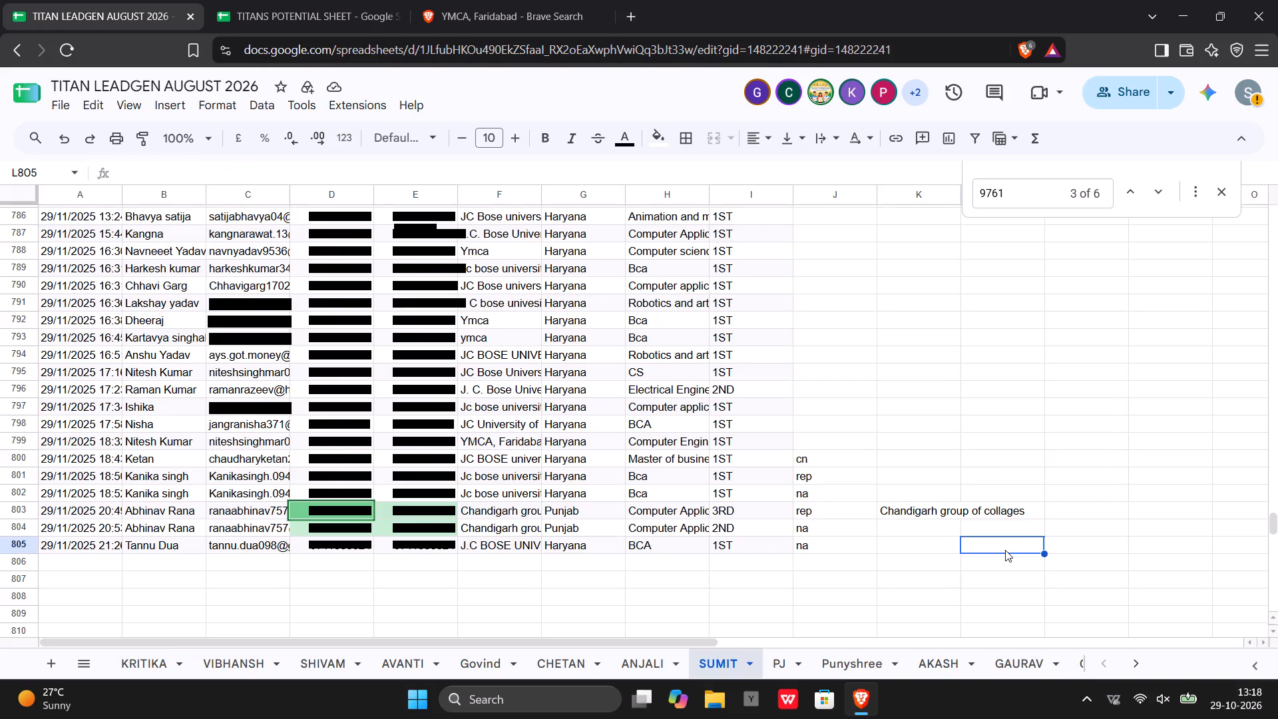
Search the web in a new tab for the copied college name, "Chandigarh group of collages".
click(629, 7)
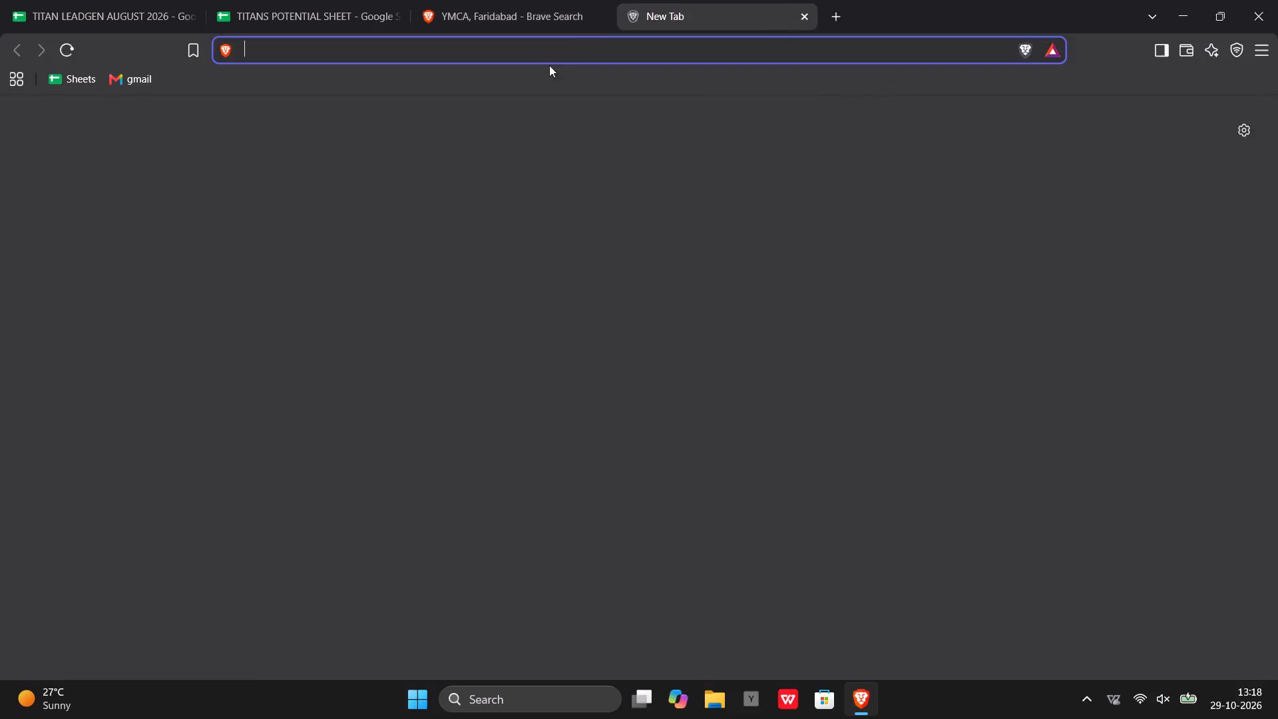
right_click(510, 49)
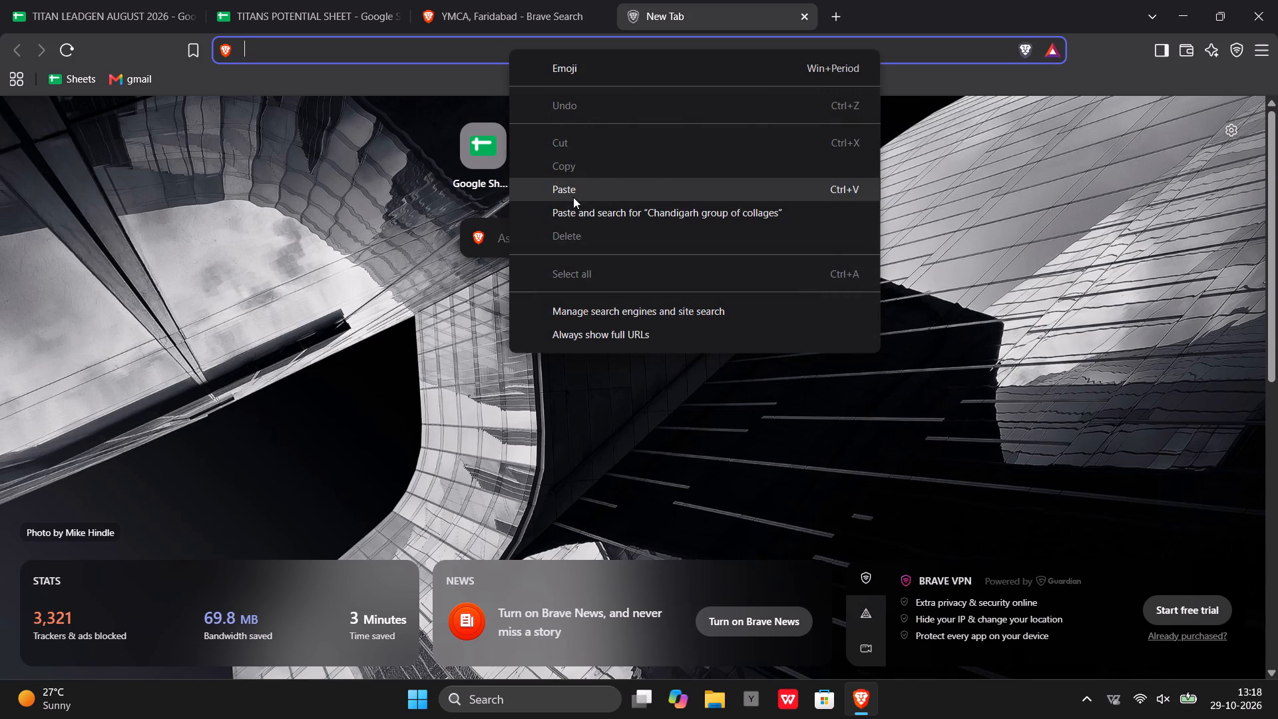
click(573, 197)
click(389, 80)
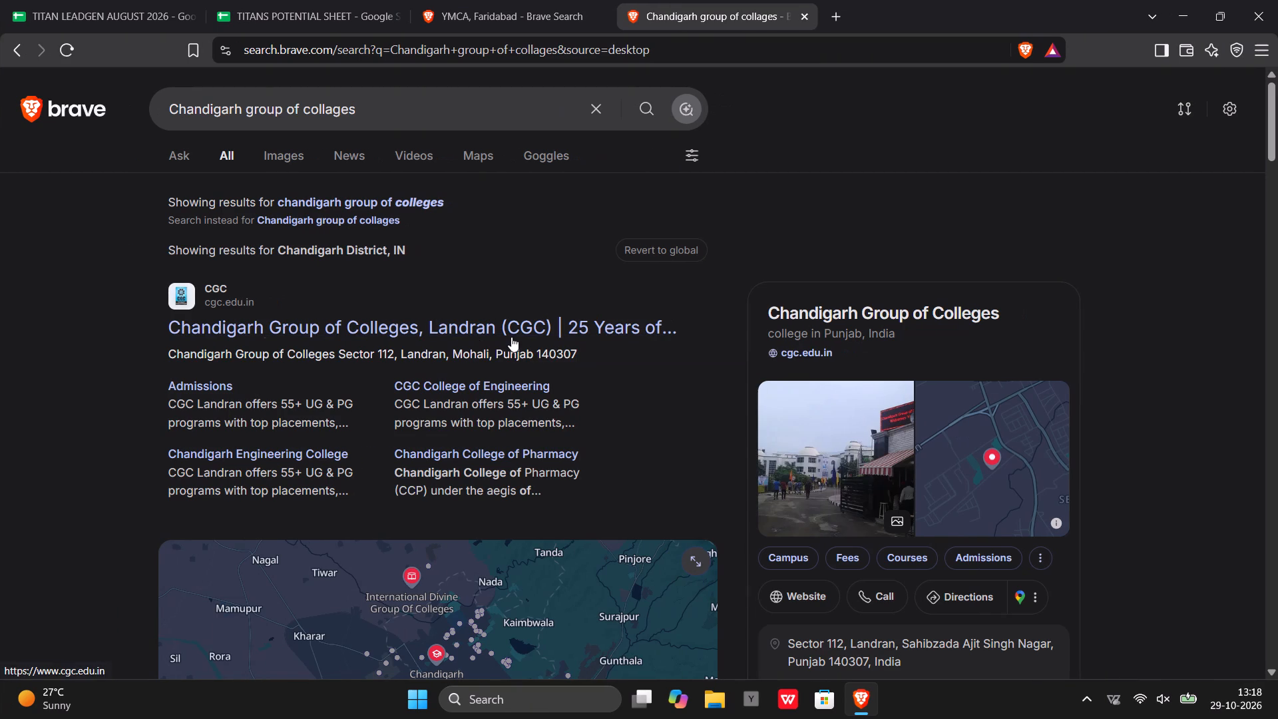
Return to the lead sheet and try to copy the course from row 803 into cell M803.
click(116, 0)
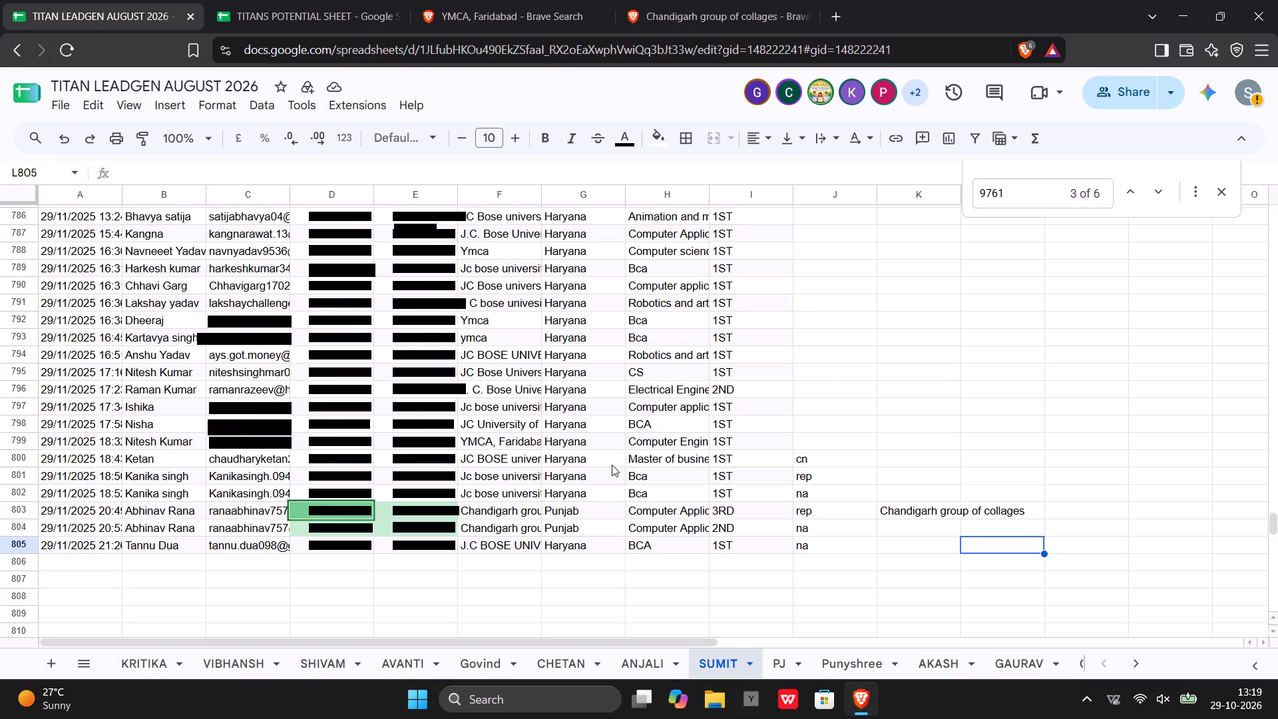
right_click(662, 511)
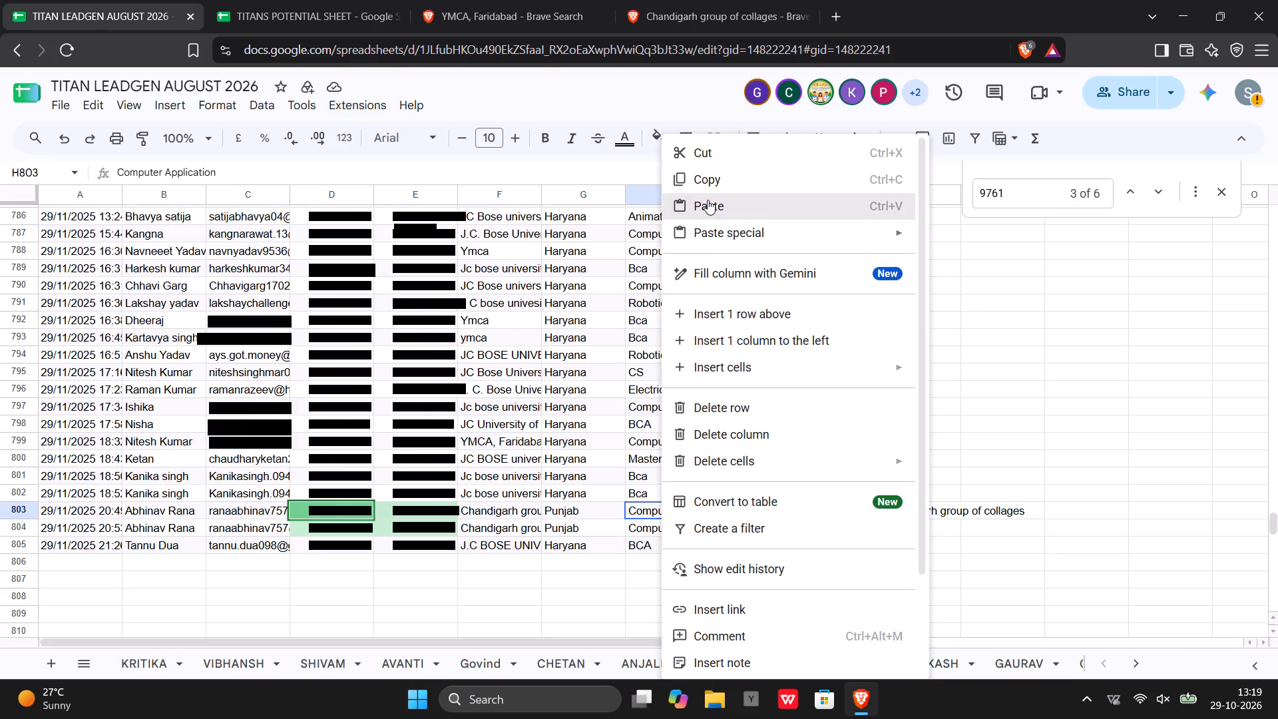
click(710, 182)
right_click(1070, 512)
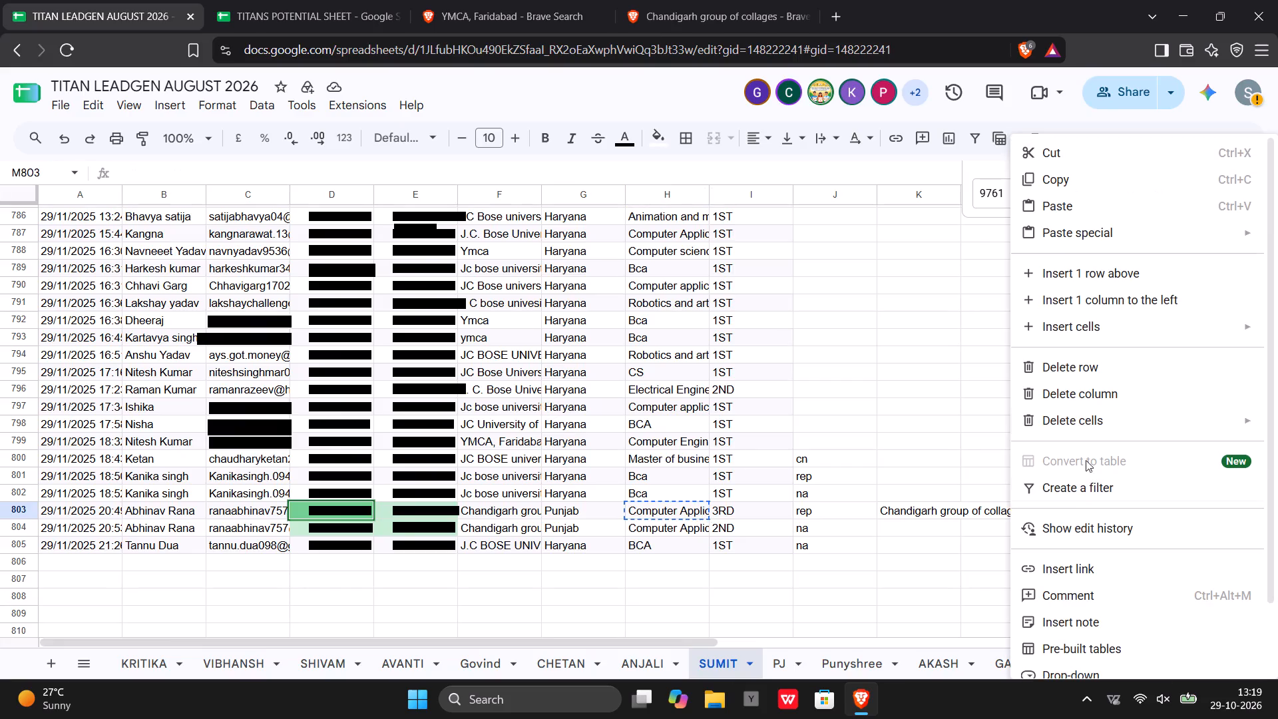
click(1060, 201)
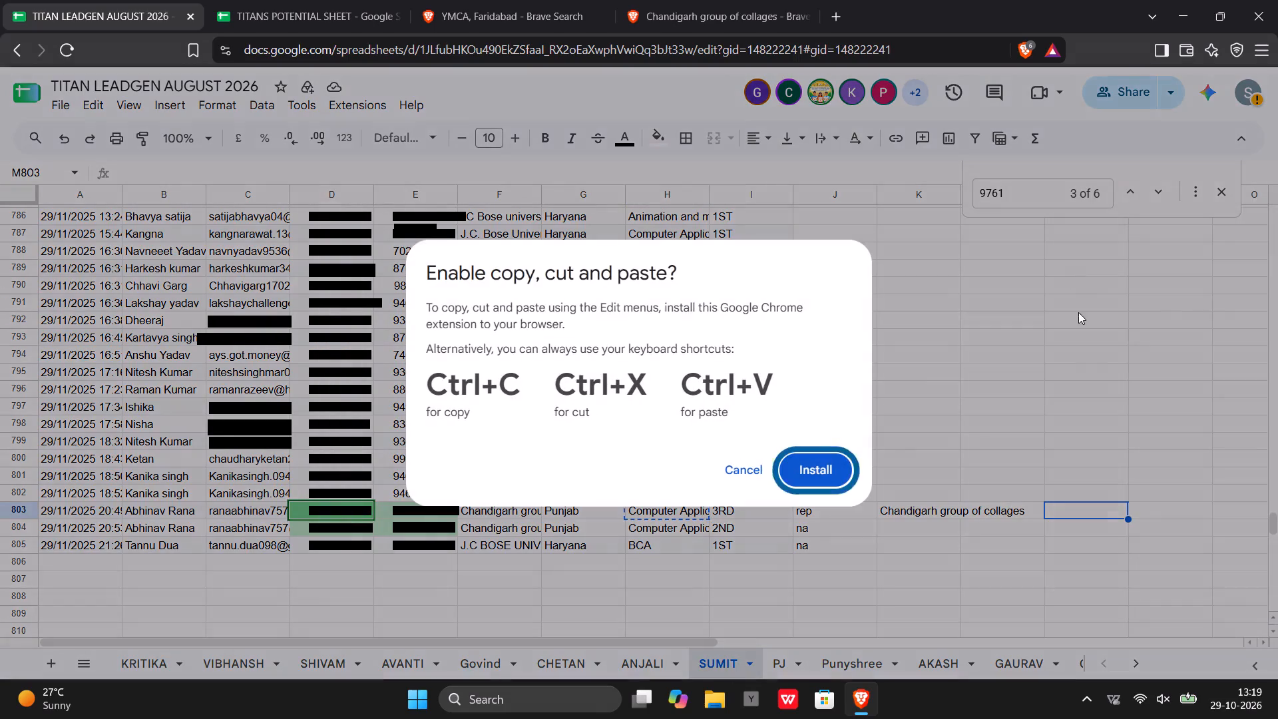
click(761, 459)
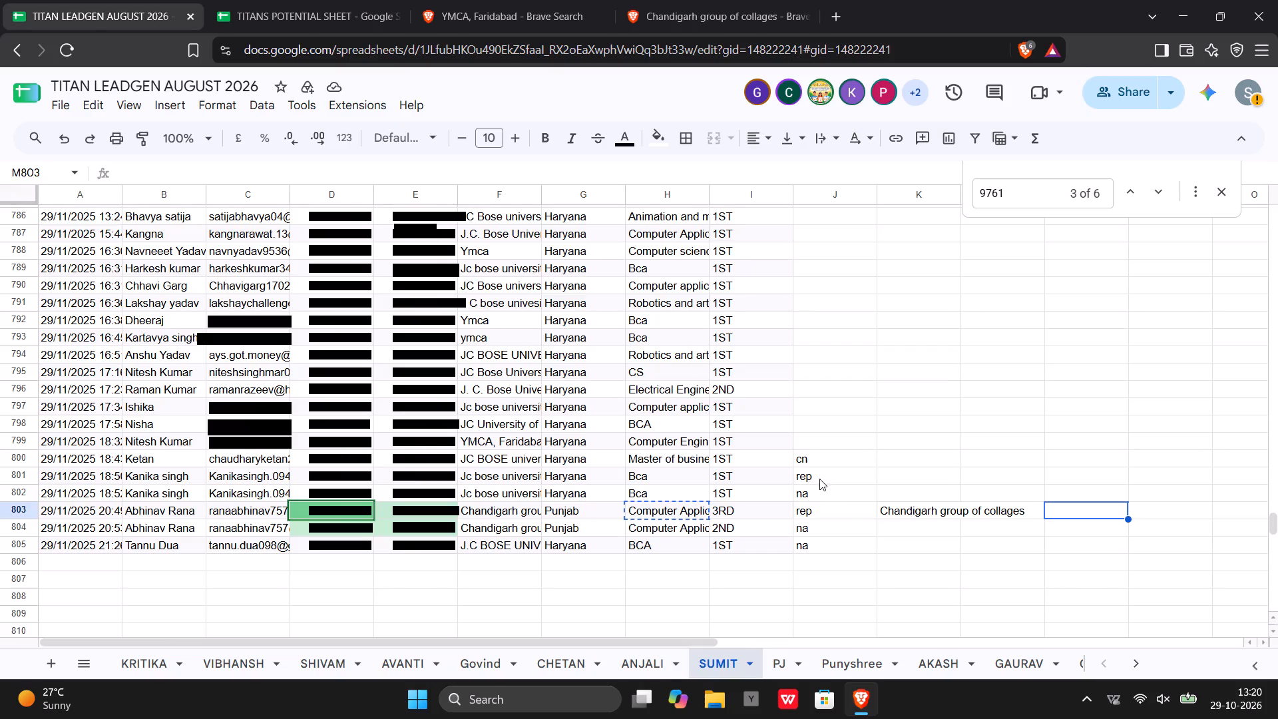
Change the remark for the lead in row 804 to "ni".
click(829, 526)
key(BackSpace)
text(ni)
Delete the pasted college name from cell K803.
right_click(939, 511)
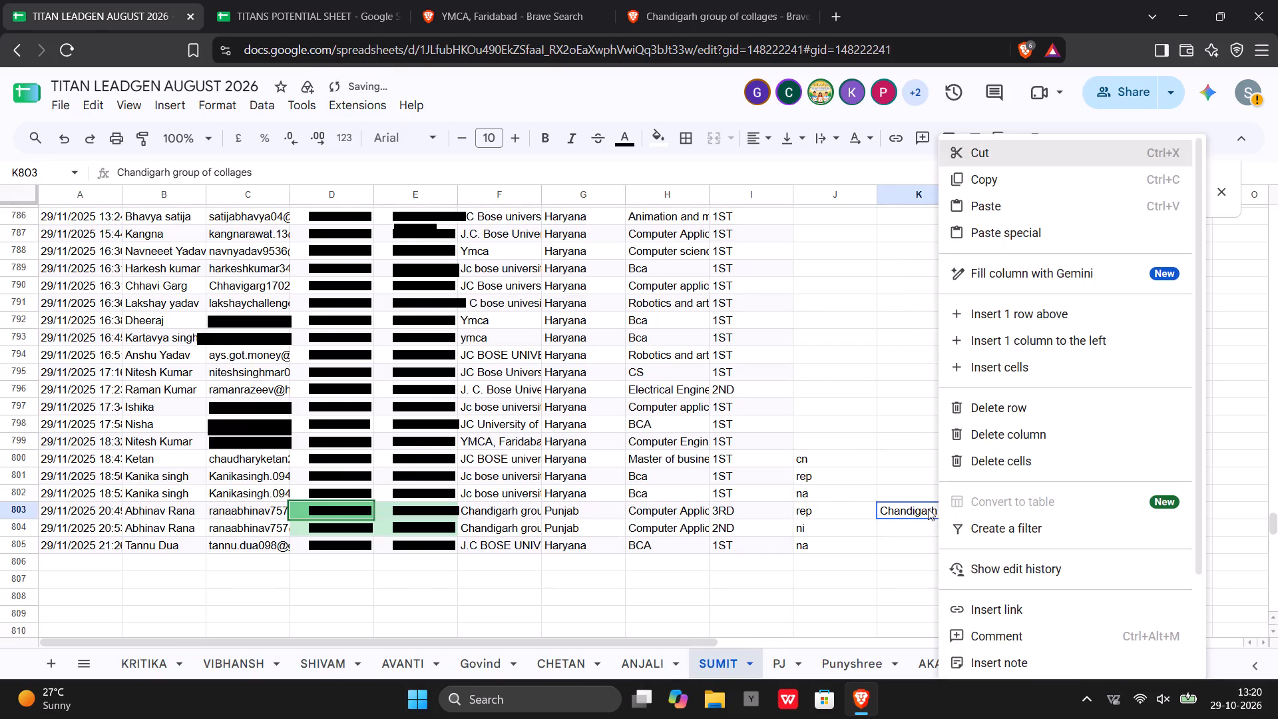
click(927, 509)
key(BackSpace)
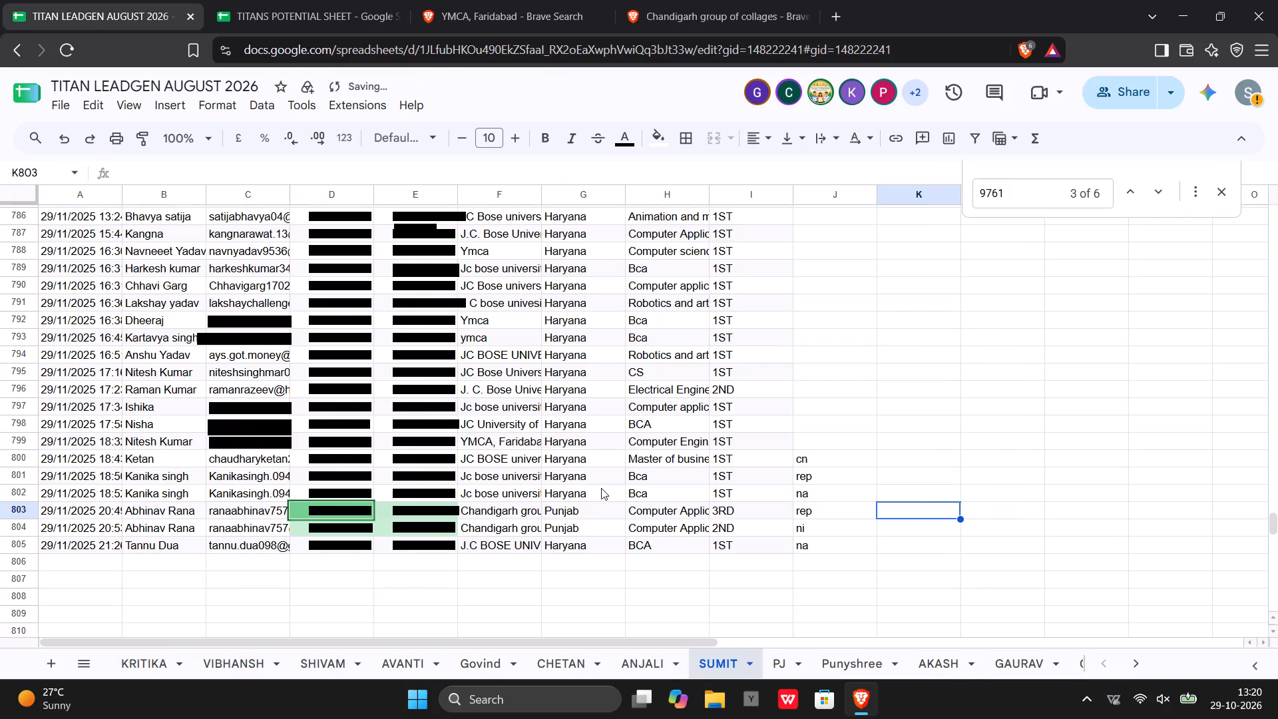
Clear the digits from the sheet search.
click(1037, 192)
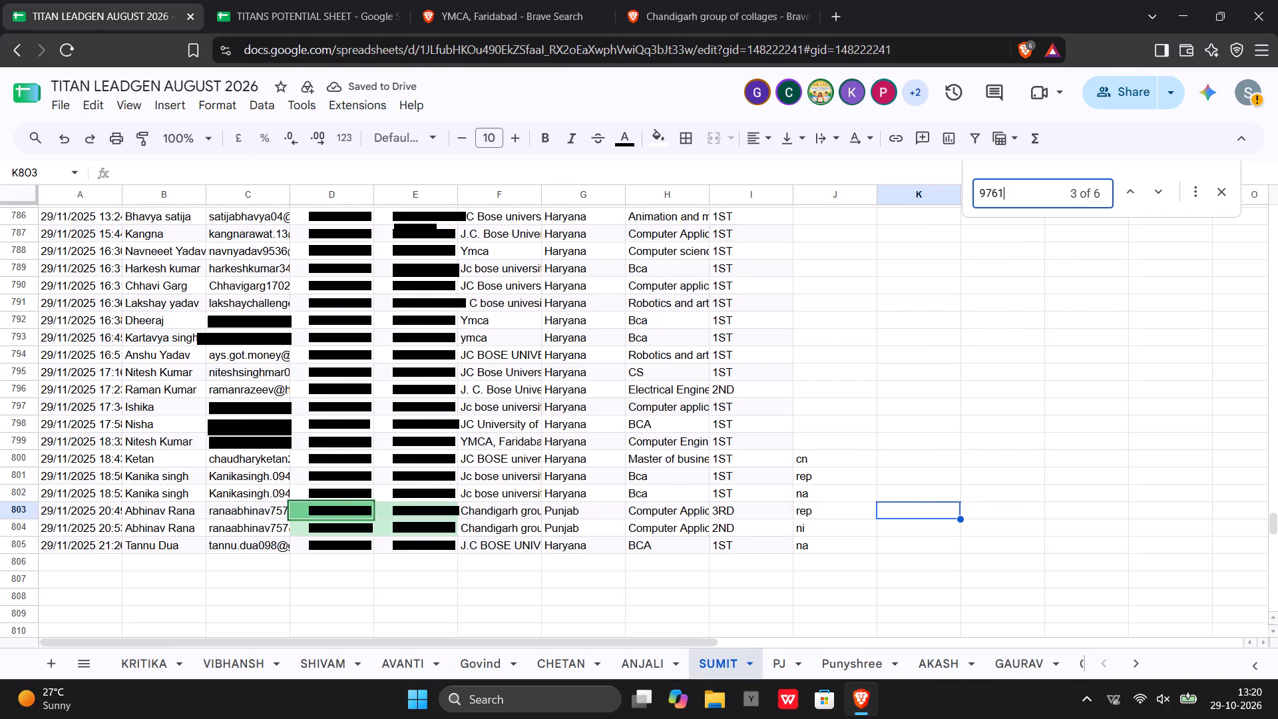
key(BackSpace)
key(BackSpace)
key(BackSpace)
key(BackSpace)
key(BackSpace)
key(BackSpace)
key(BackSpace)
key(BackSpace)
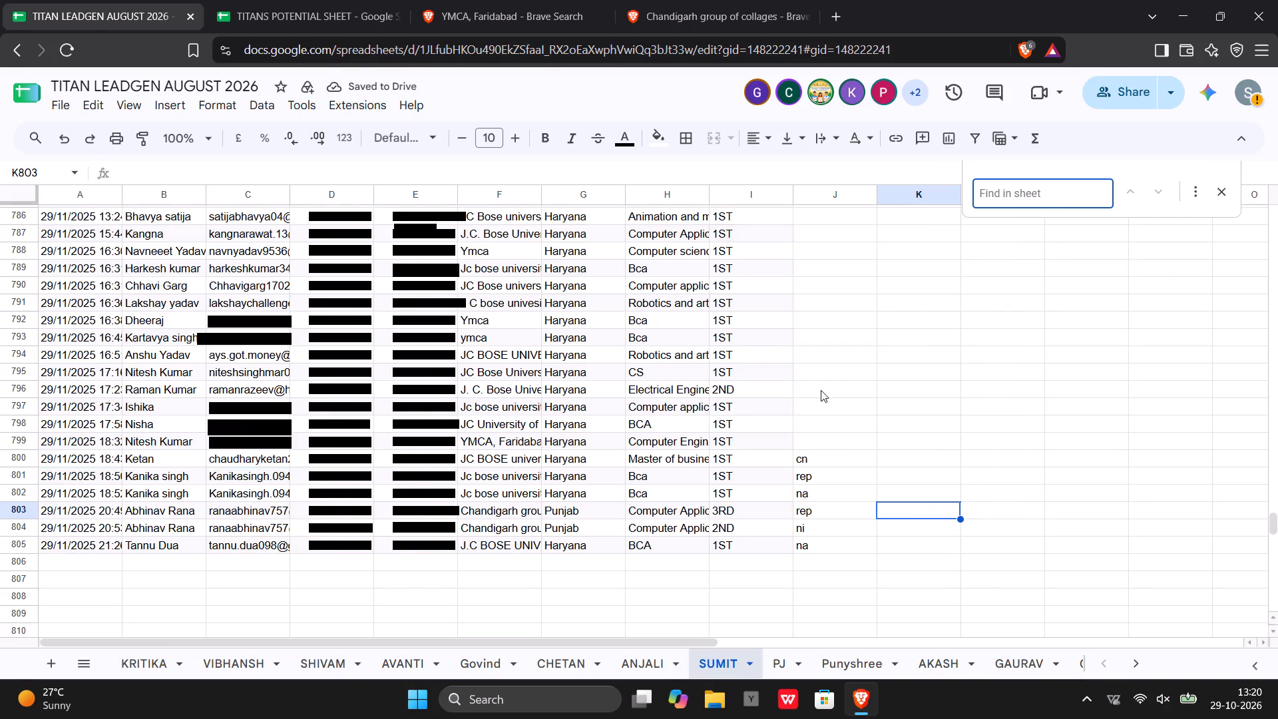
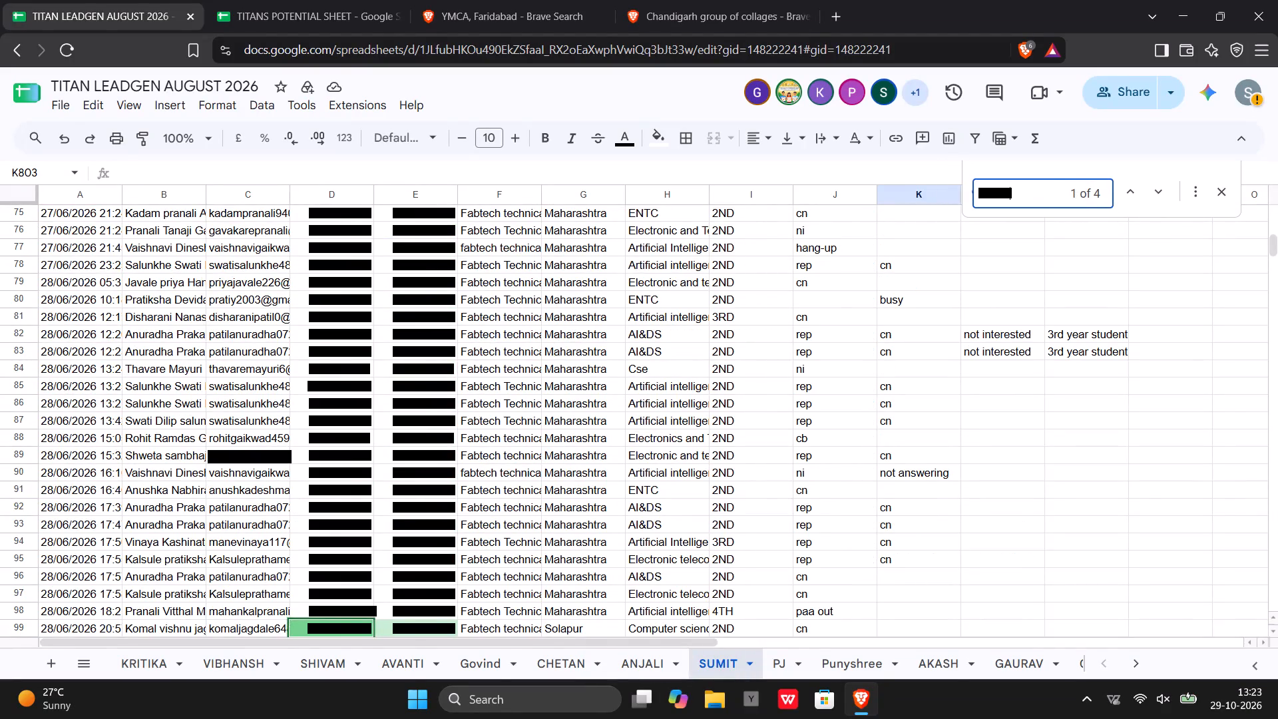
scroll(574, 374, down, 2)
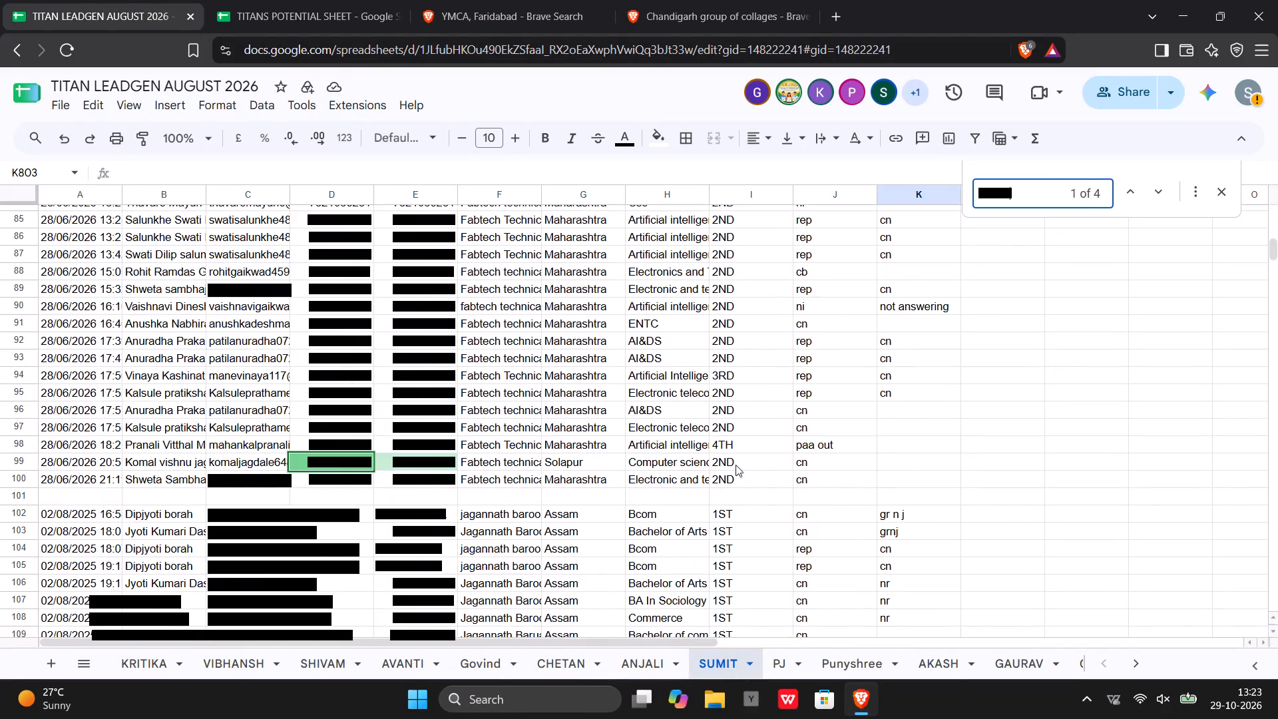
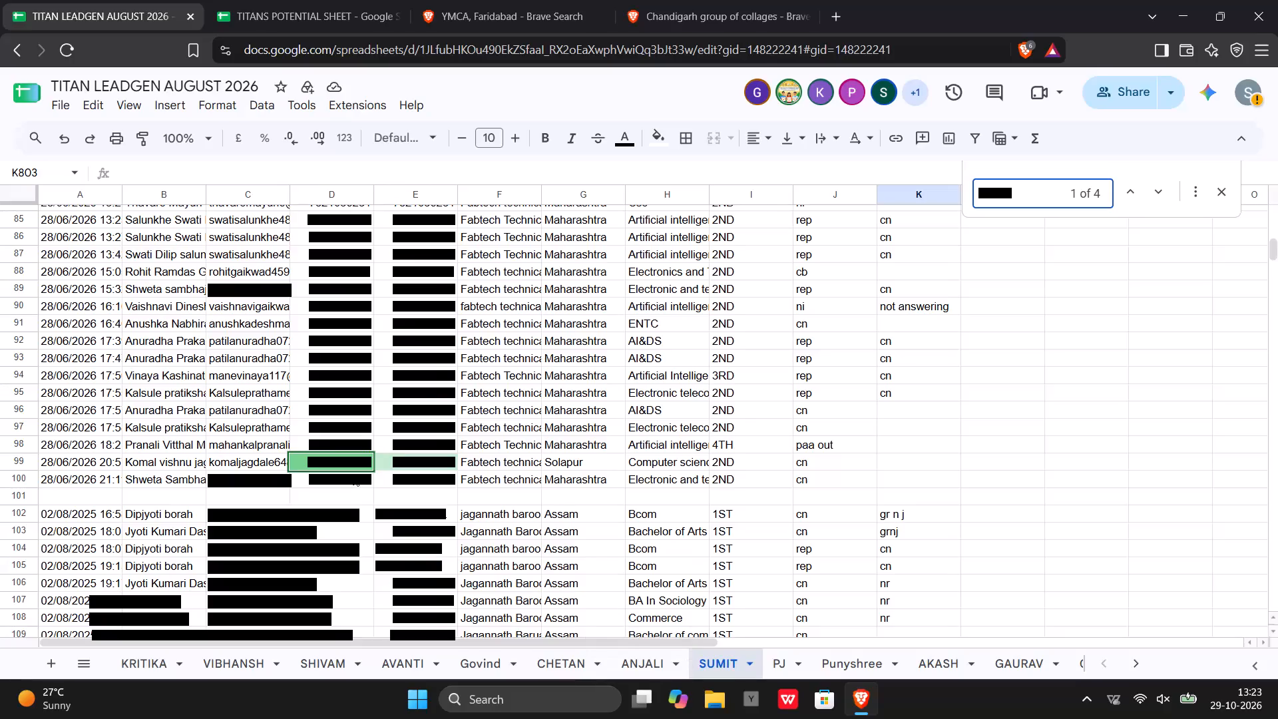
text(81)
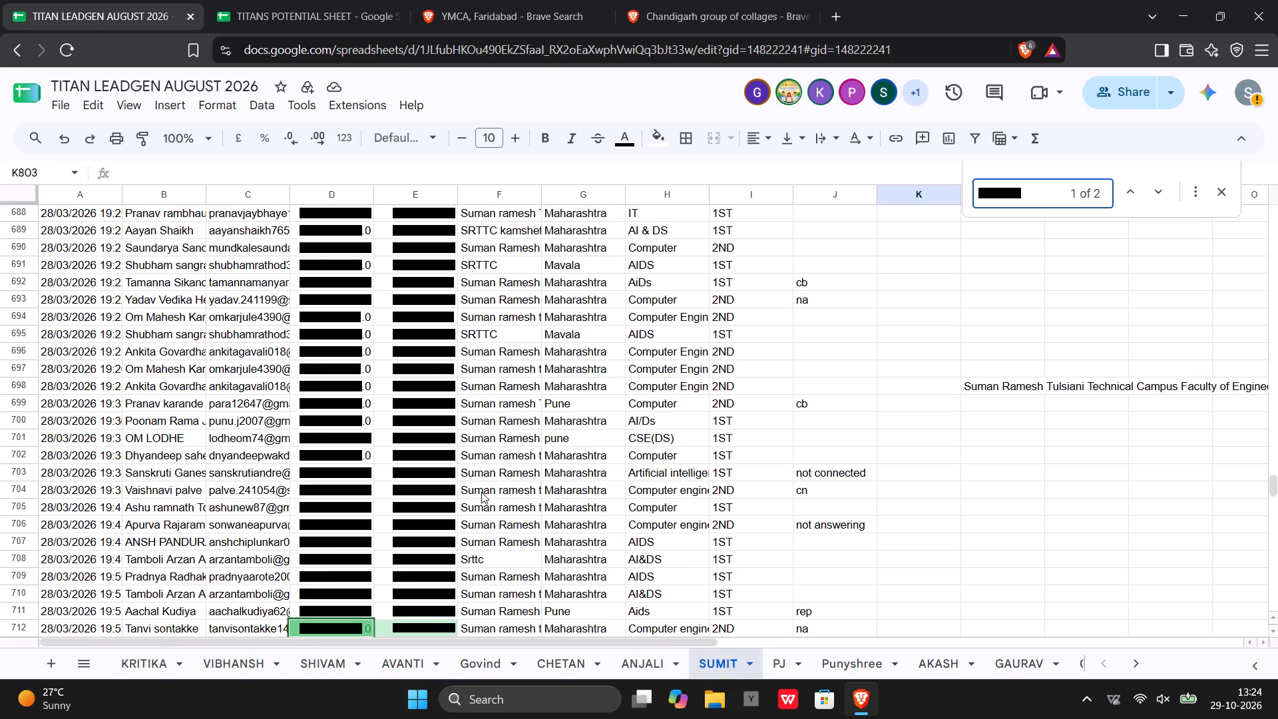
scroll(529, 493, down, 2)
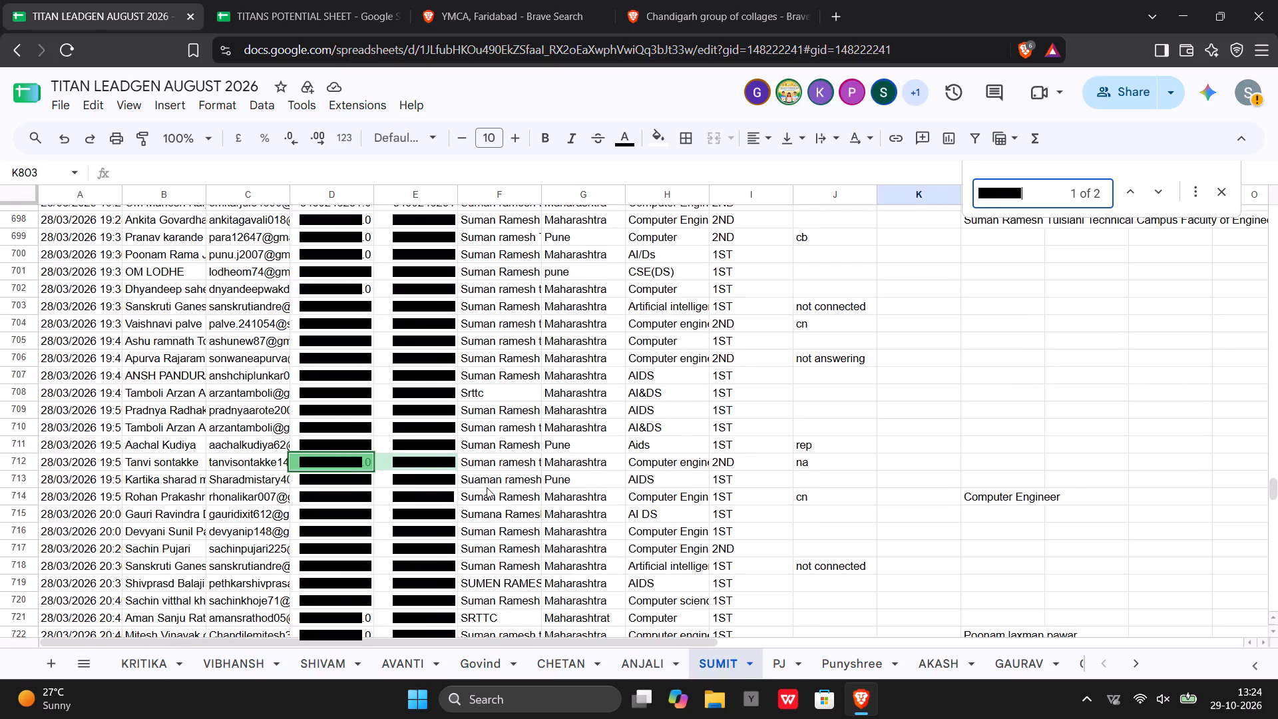
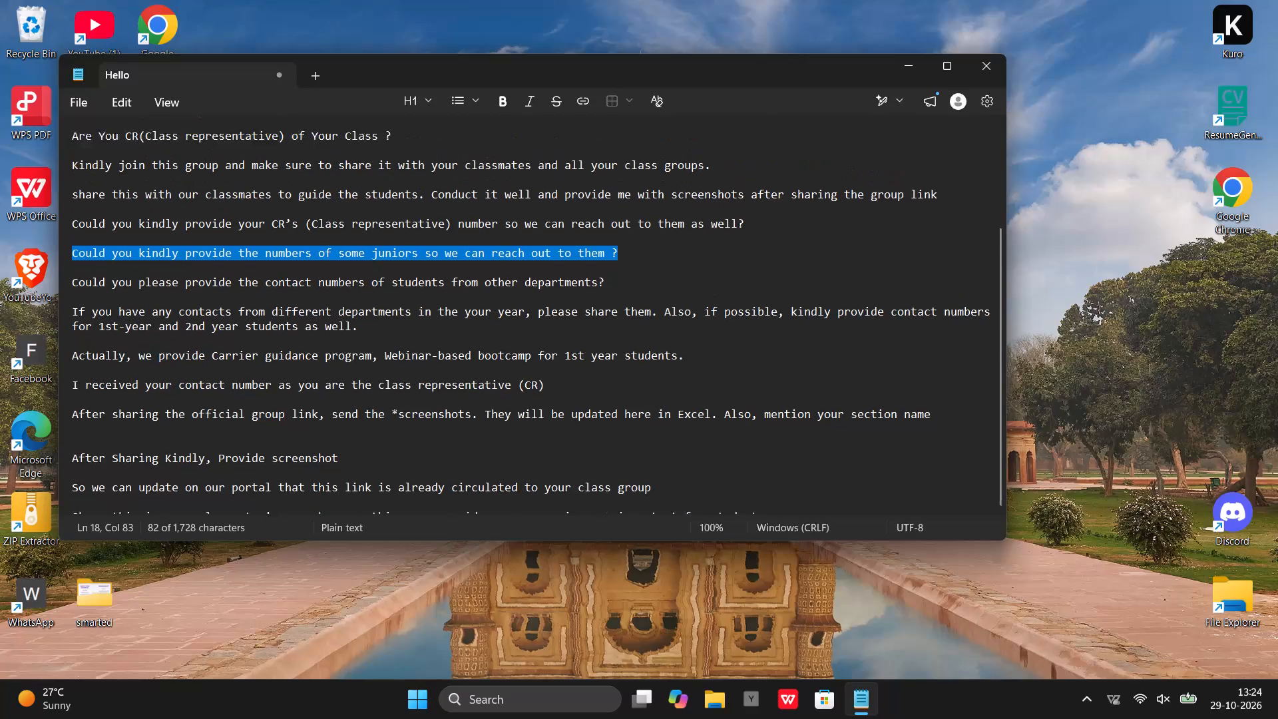
Copy the prepared message line asking students to kindly join this group and share it with their classmates and all class groups.
scroll(753, 325, up, 2)
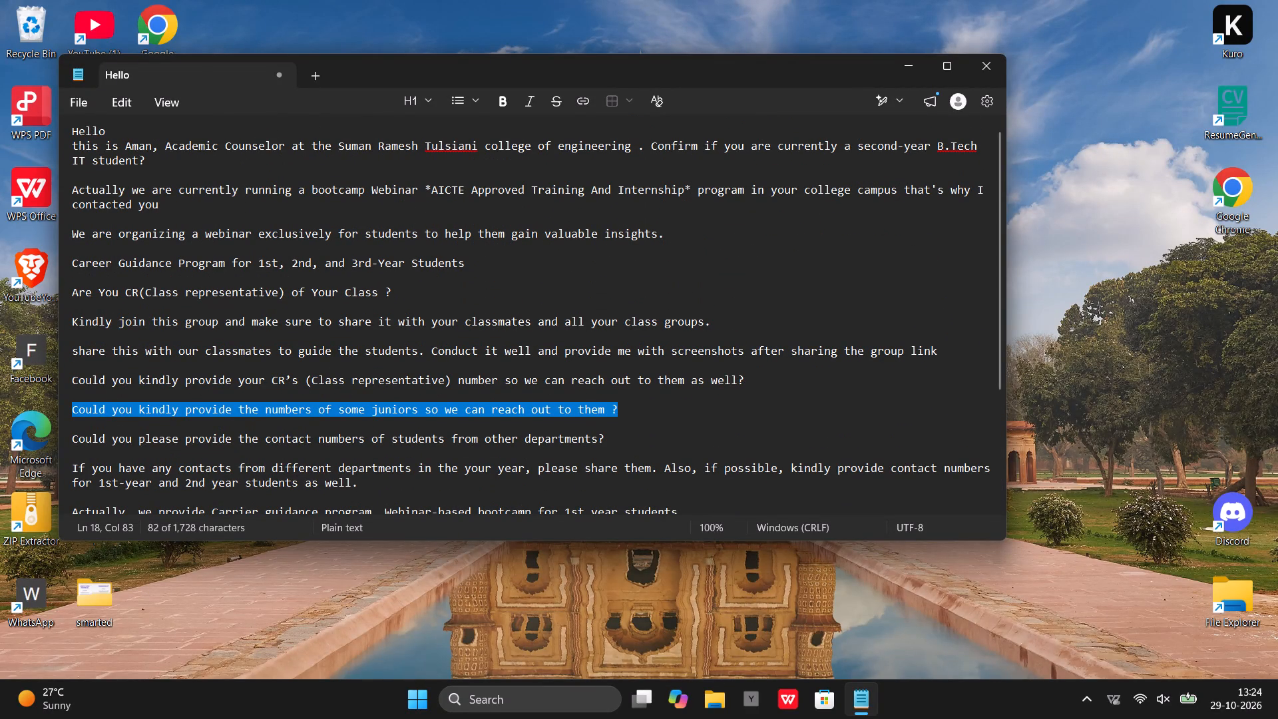
drag(722, 330, 717, 312)
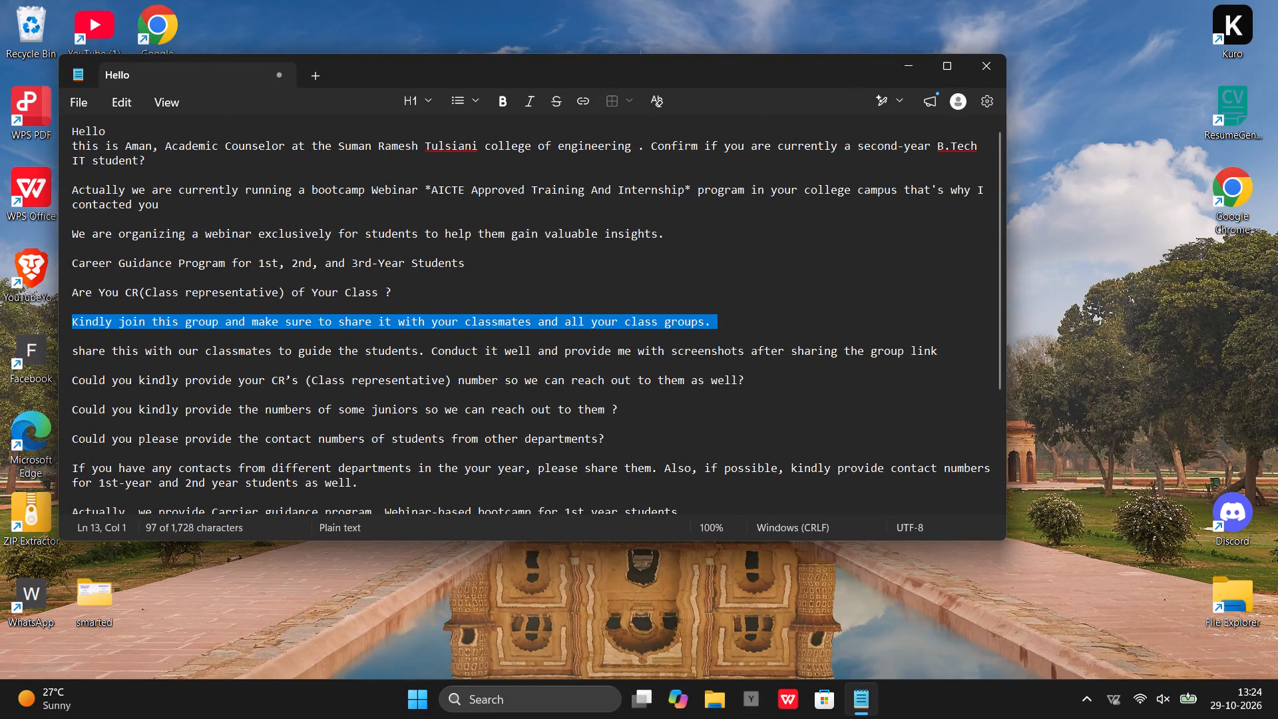
key(ctrl+c)
click(898, 421)
Copy the message line starting "share this with our classmates to guide the students" that requests screenshots after sharing the group link.
drag(952, 355, 933, 321)
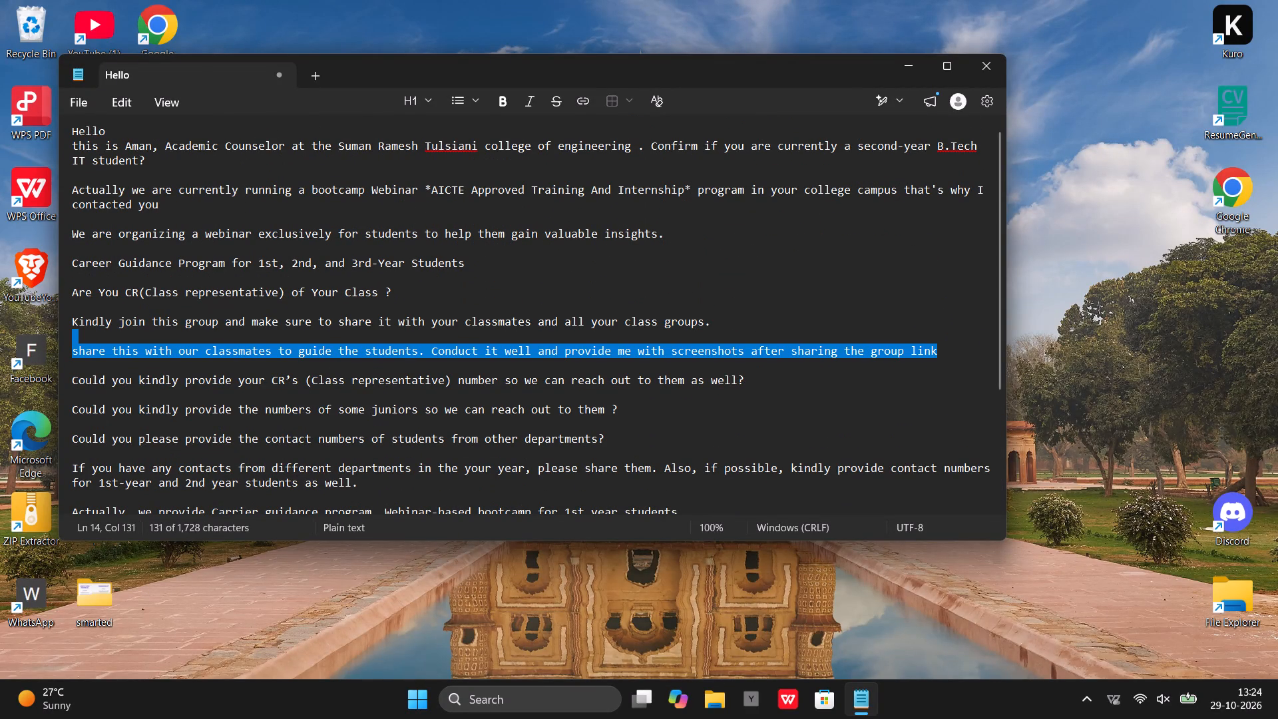
key(ctrl+c)
click(873, 398)
Select the message line starting "After sharing the official group link", which asks for screenshots and the section name.
scroll(875, 395, down, 4)
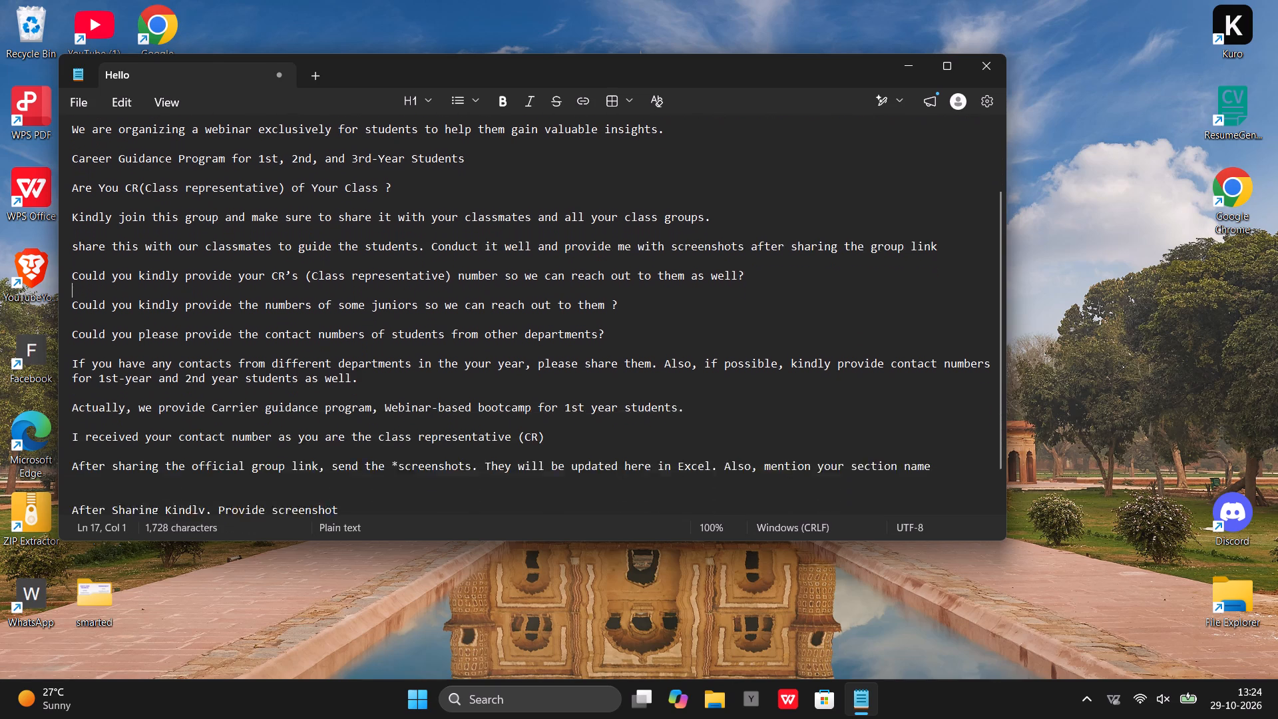
scroll(875, 395, down, 5)
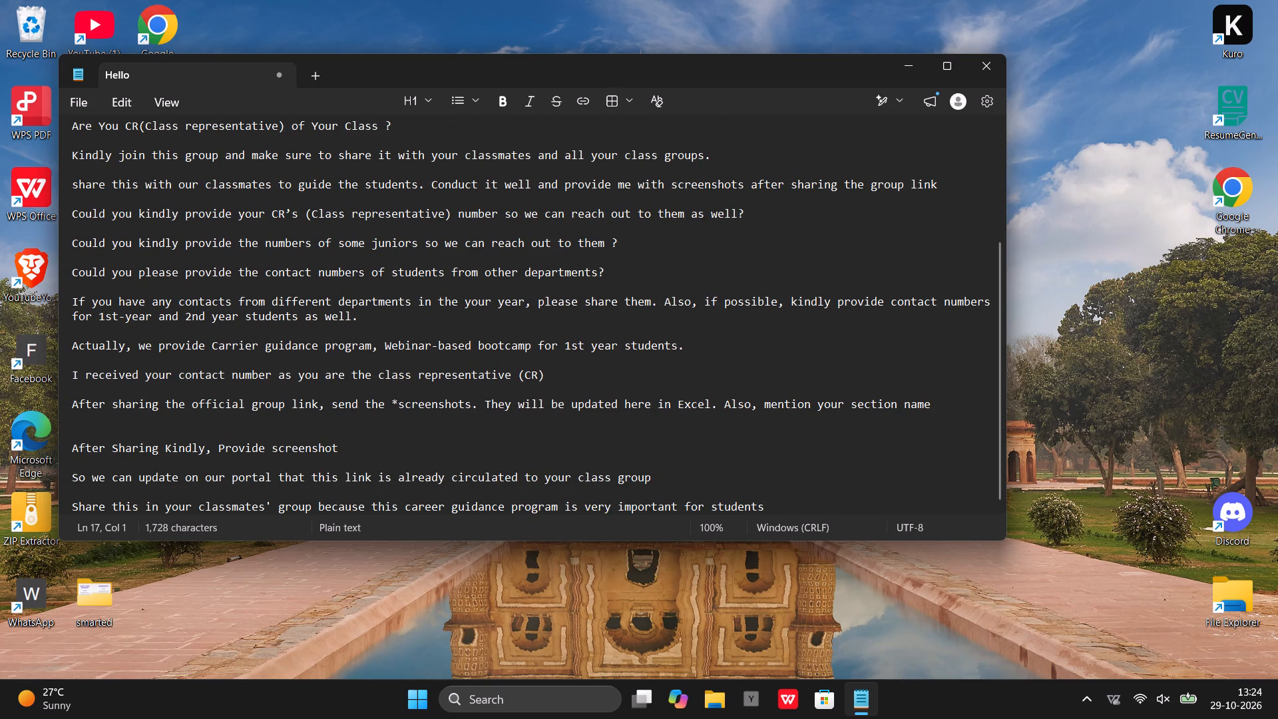
drag(953, 408, 953, 392)
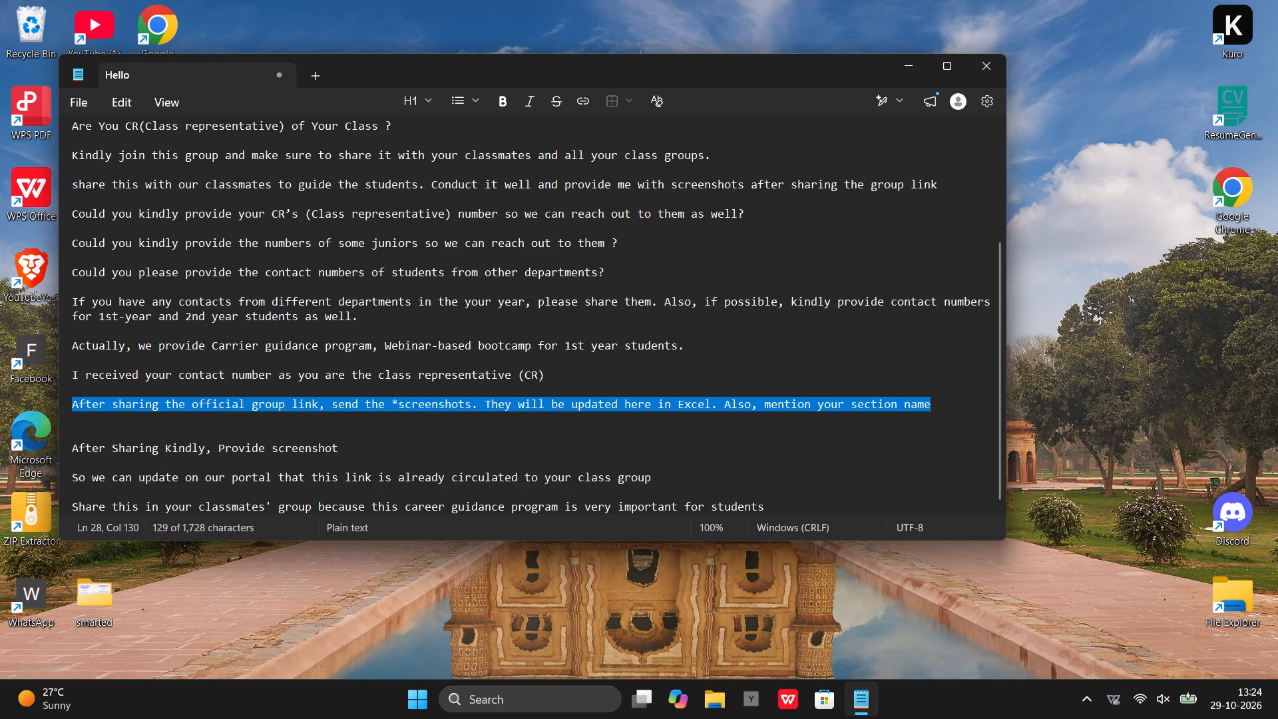
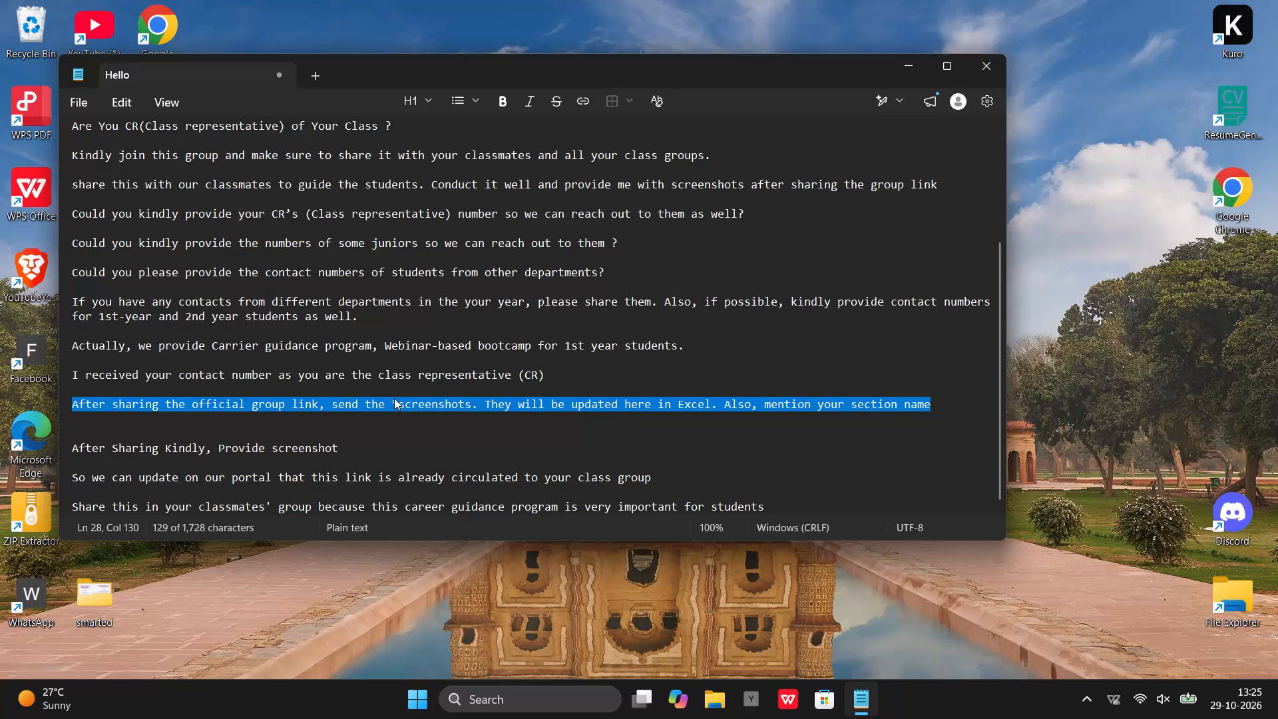
Add a closing asterisk directly after "screenshots" in the line starting "After sharing the official group link", making it "*screenshots*".
click(469, 401)
key(asterisk)
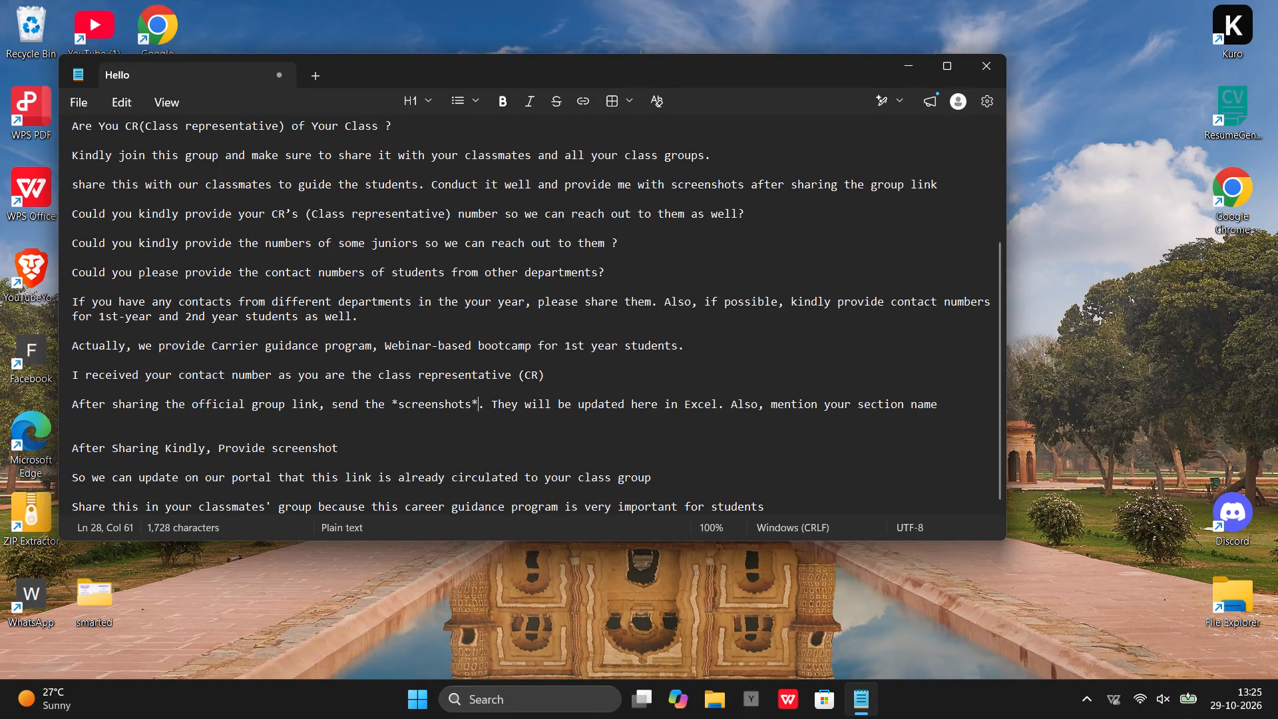
key(Right)
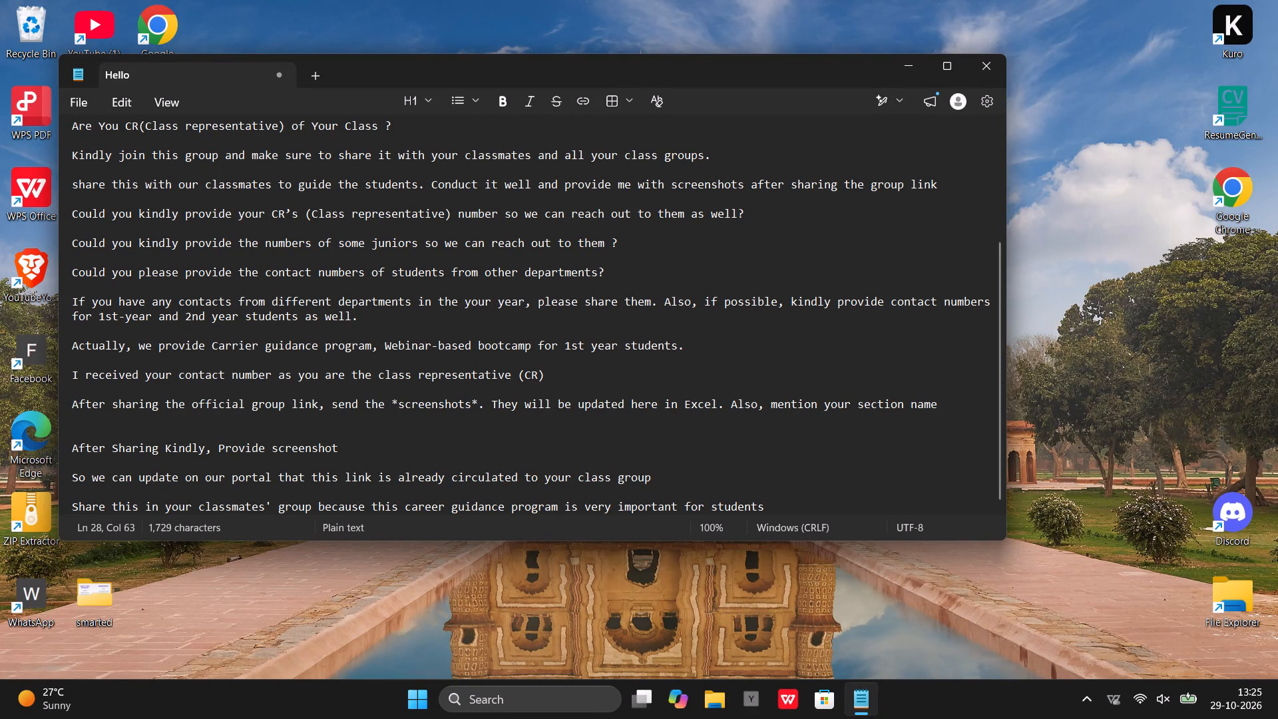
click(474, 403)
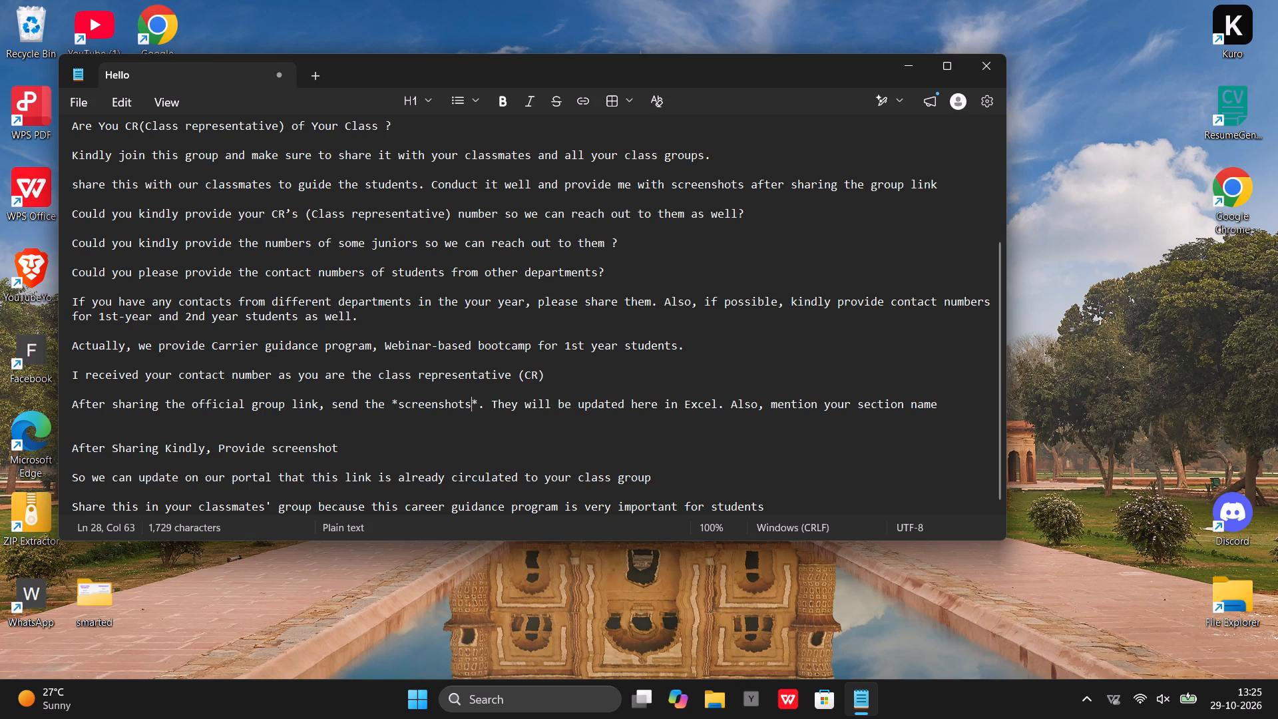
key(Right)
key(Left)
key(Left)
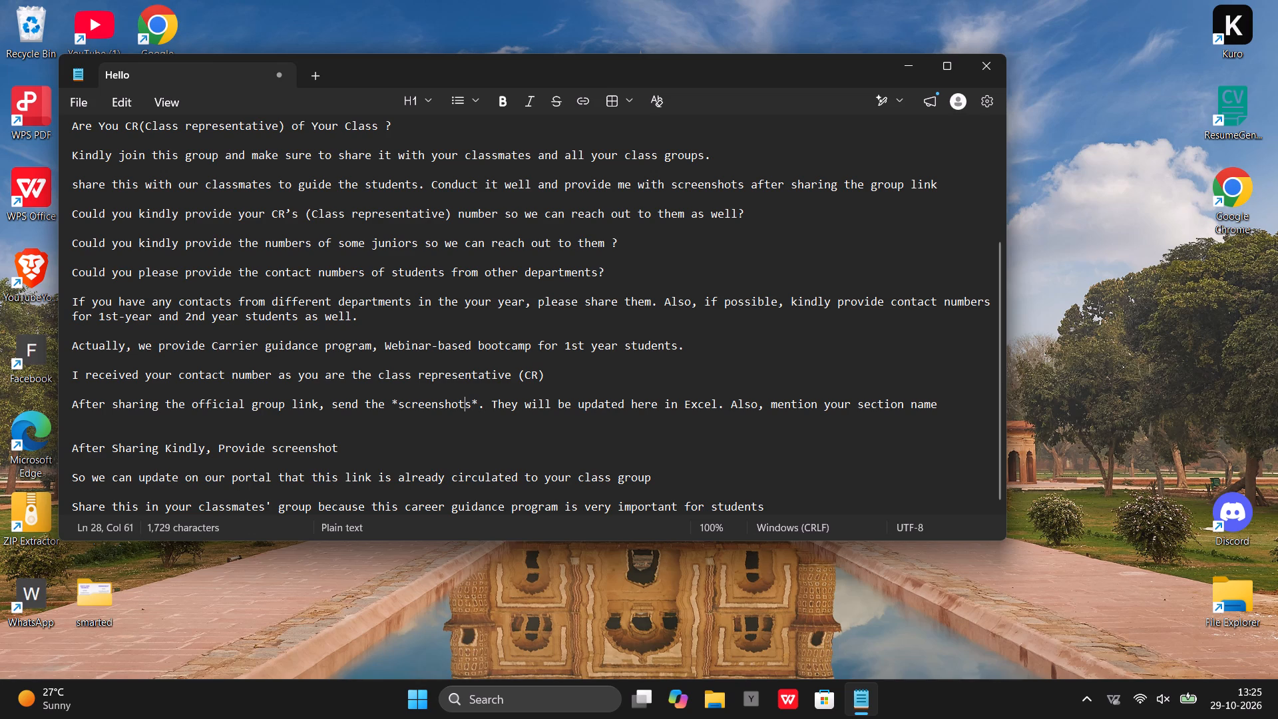
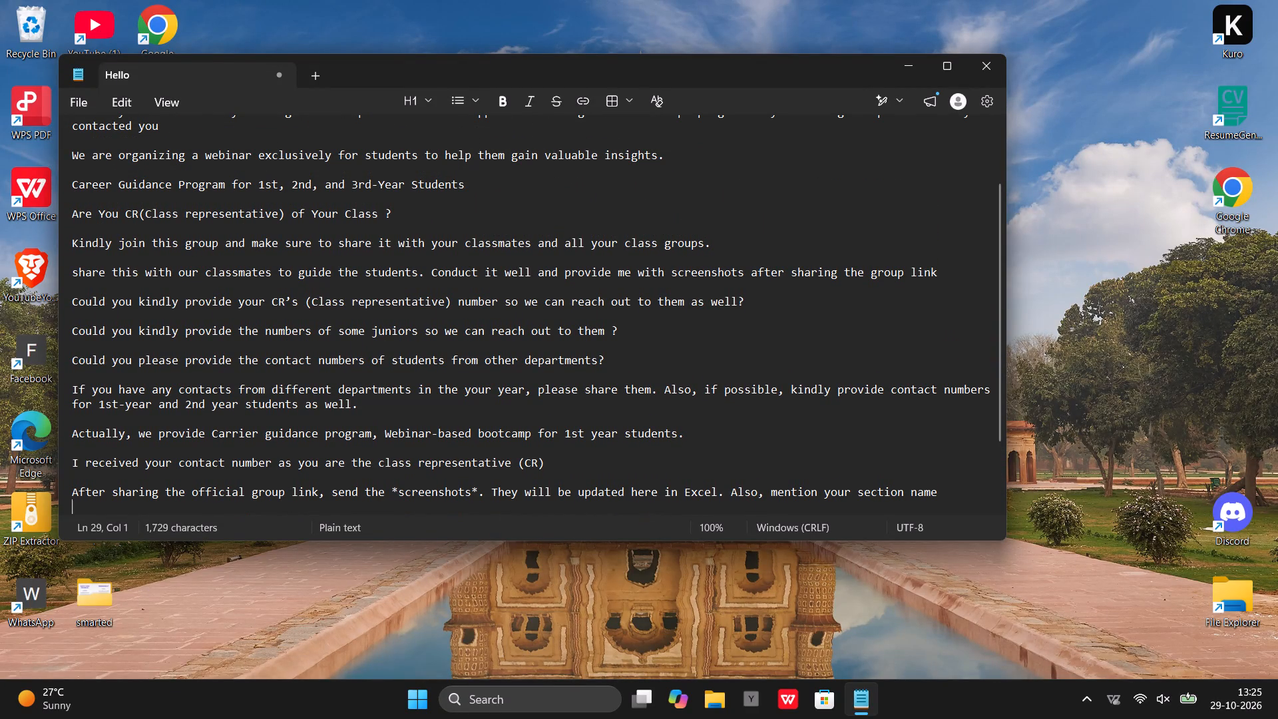
Copy the phrase "If you have any contacts from different departments in the your year" from the Hello note.
drag(523, 391, 212, 381)
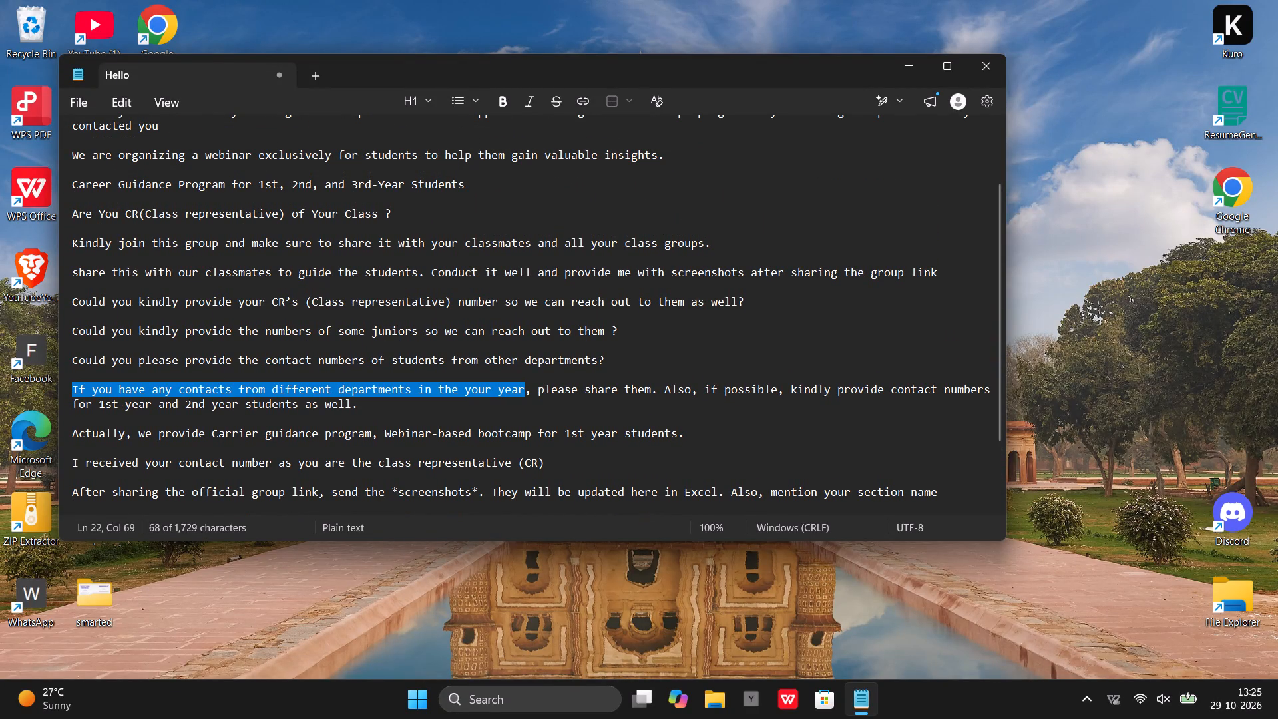
key(ctrl+c)
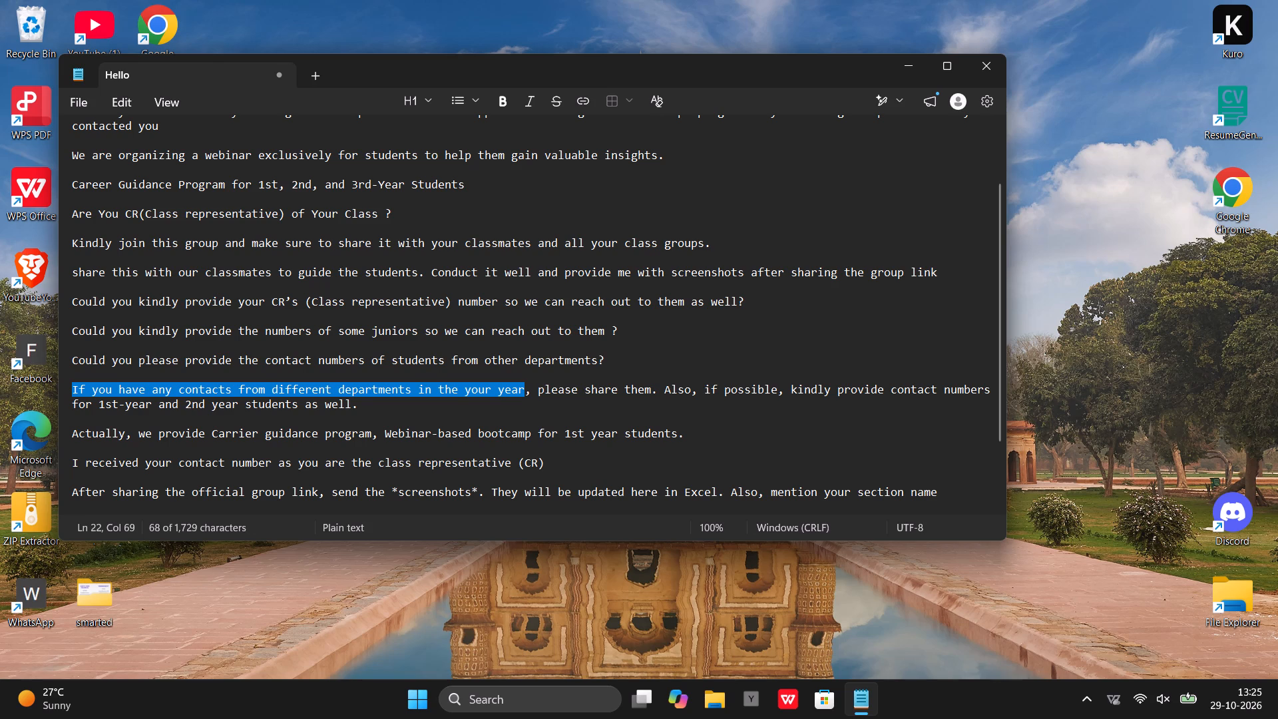
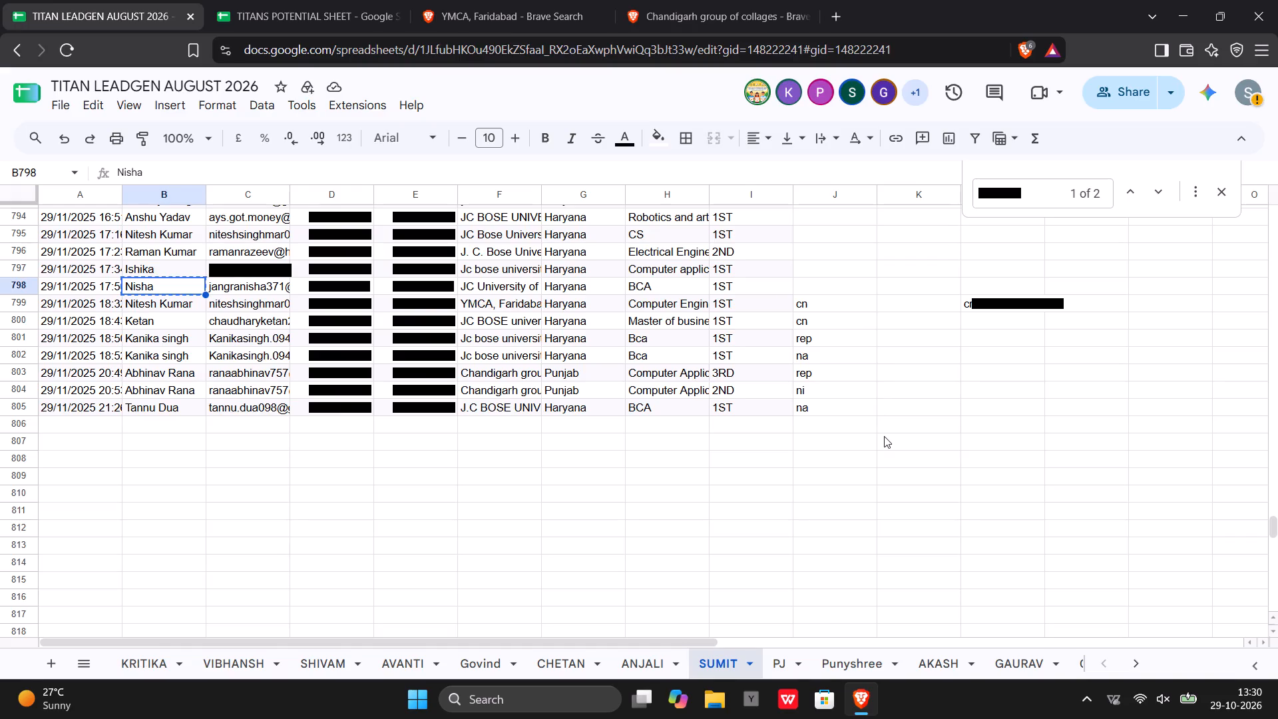
Select the empty remark cell in column J for the BCA lead in row 798 of the SUMIT sheet.
click(814, 282)
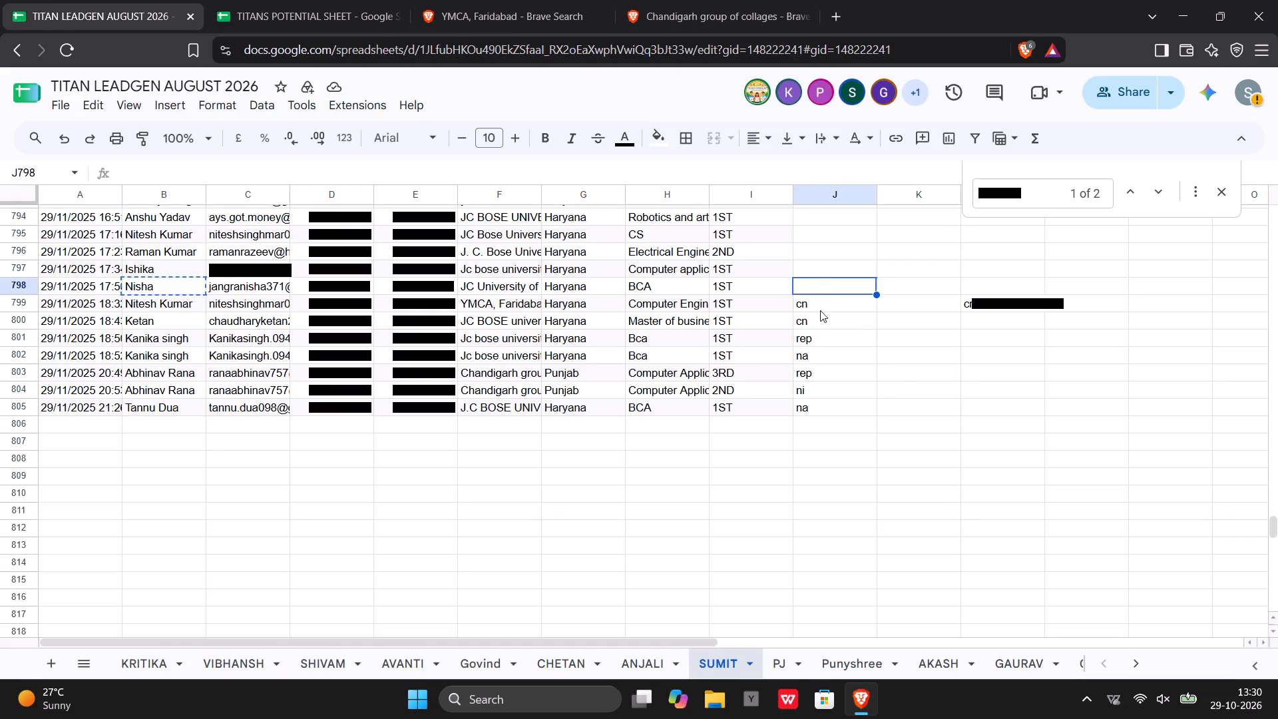
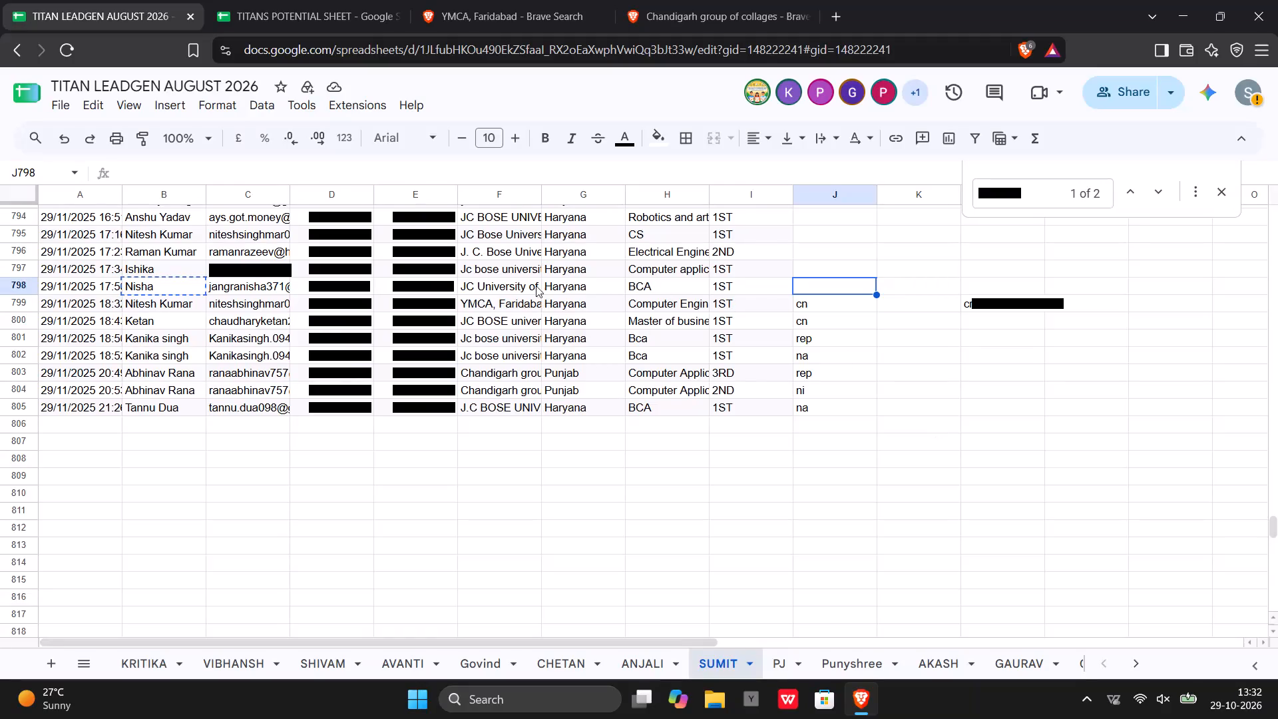
Copy the contact number in column D for the BCA lead in row 798 of the SUMIT sheet.
right_click(344, 284)
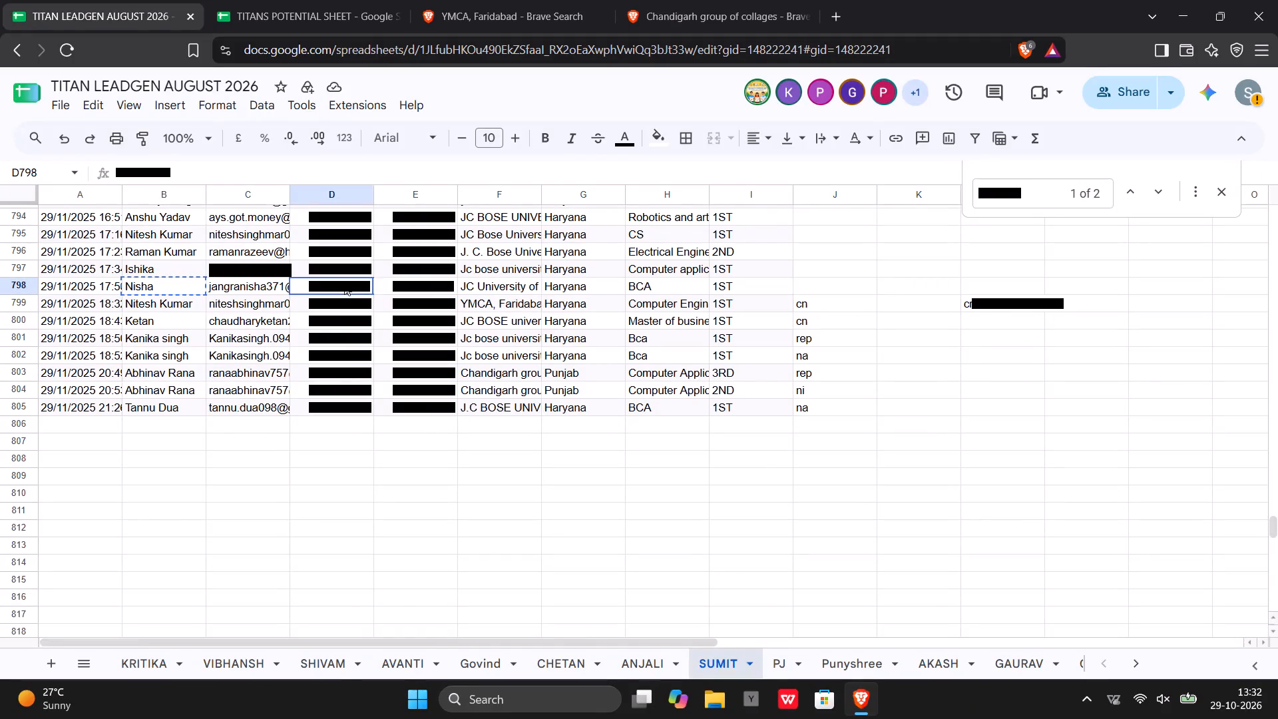
click(401, 178)
Copy the student's name from column B of the same BCA lead in row 798.
right_click(168, 286)
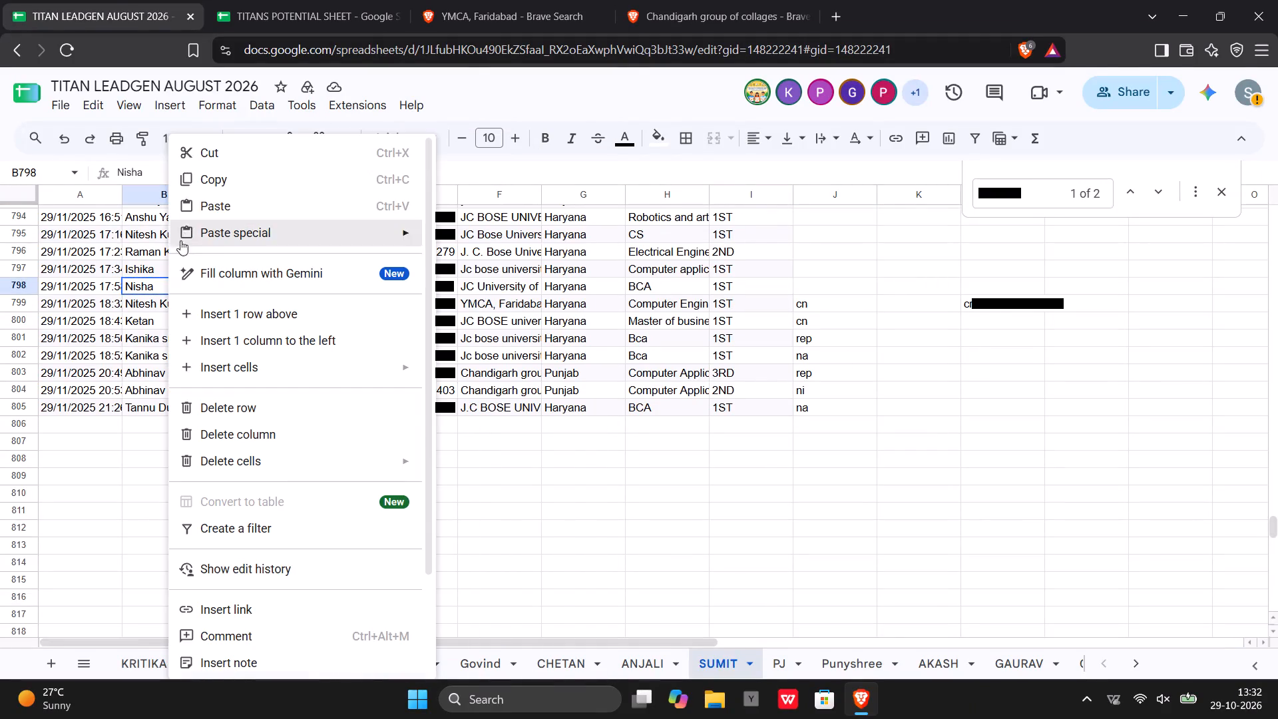
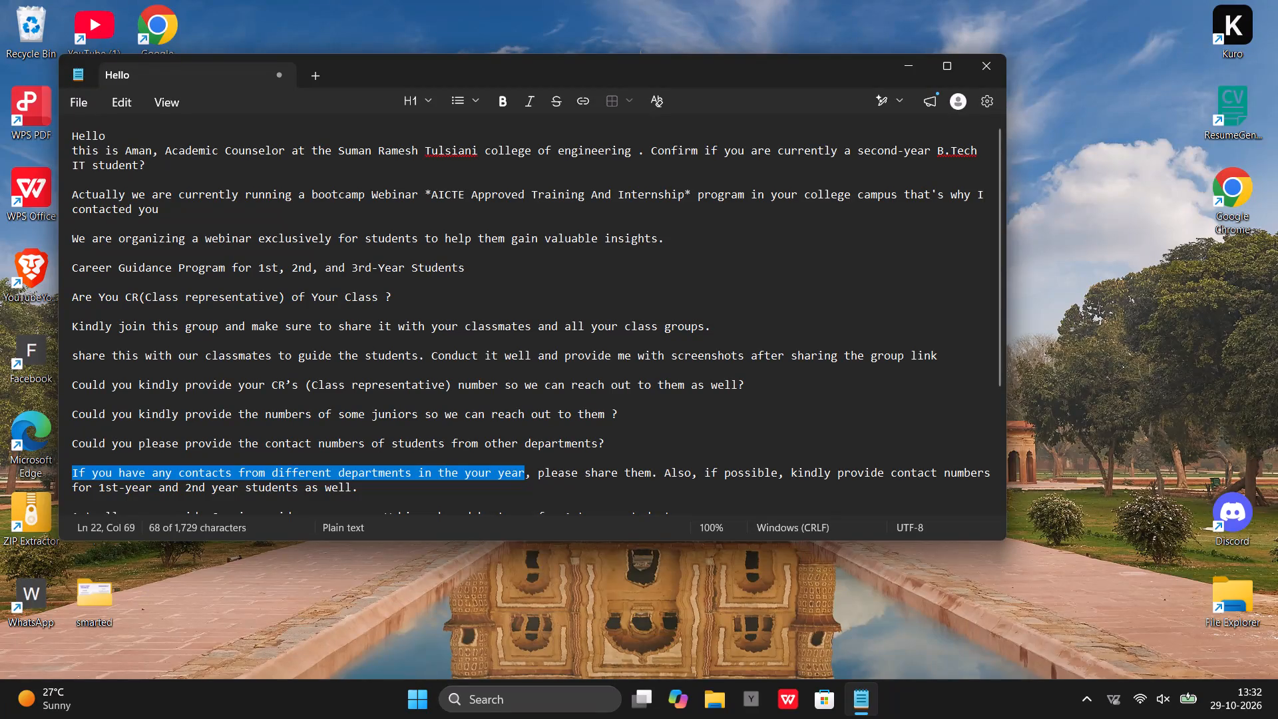
Copy the paragraph about the bootcamp Webinar *AICTE Approved Training And Internship* program from the Hello note.
drag(176, 212, 152, 168)
key(ctrl+c)
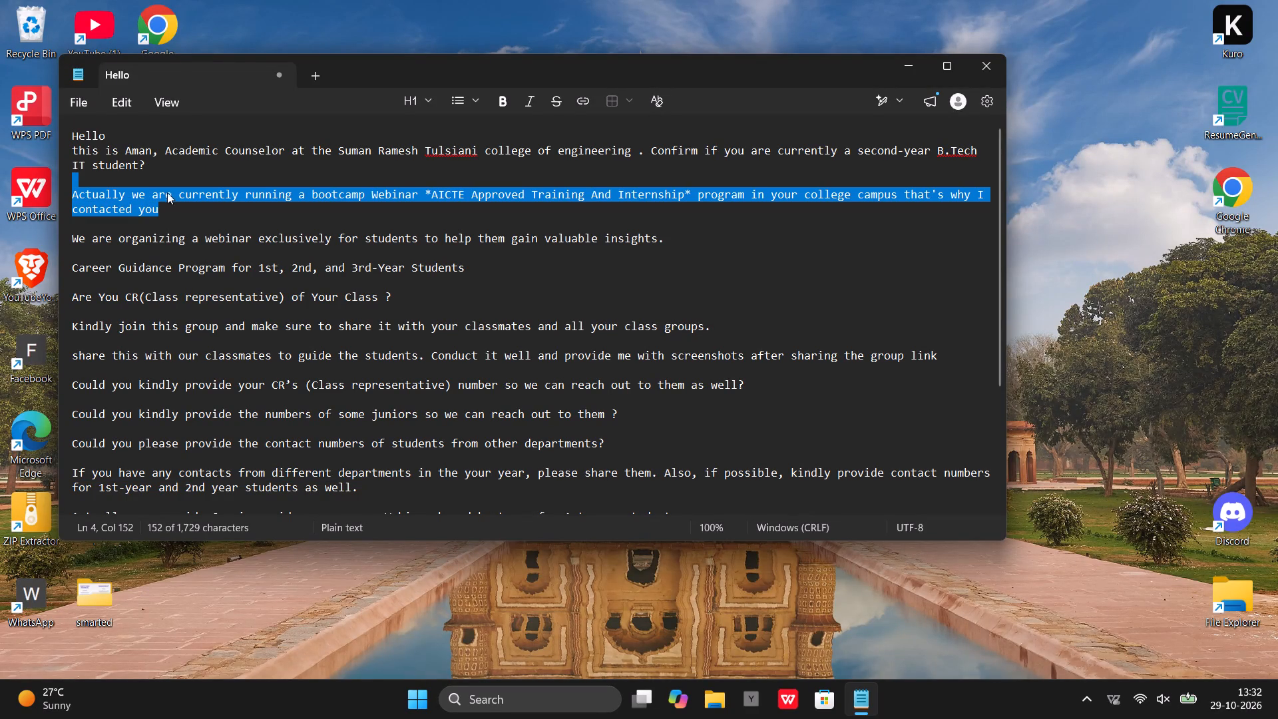
Copy the Hello note's line "We are organizing a webinar exclusively for students to help them gain valuable insights.".
drag(675, 247, 670, 219)
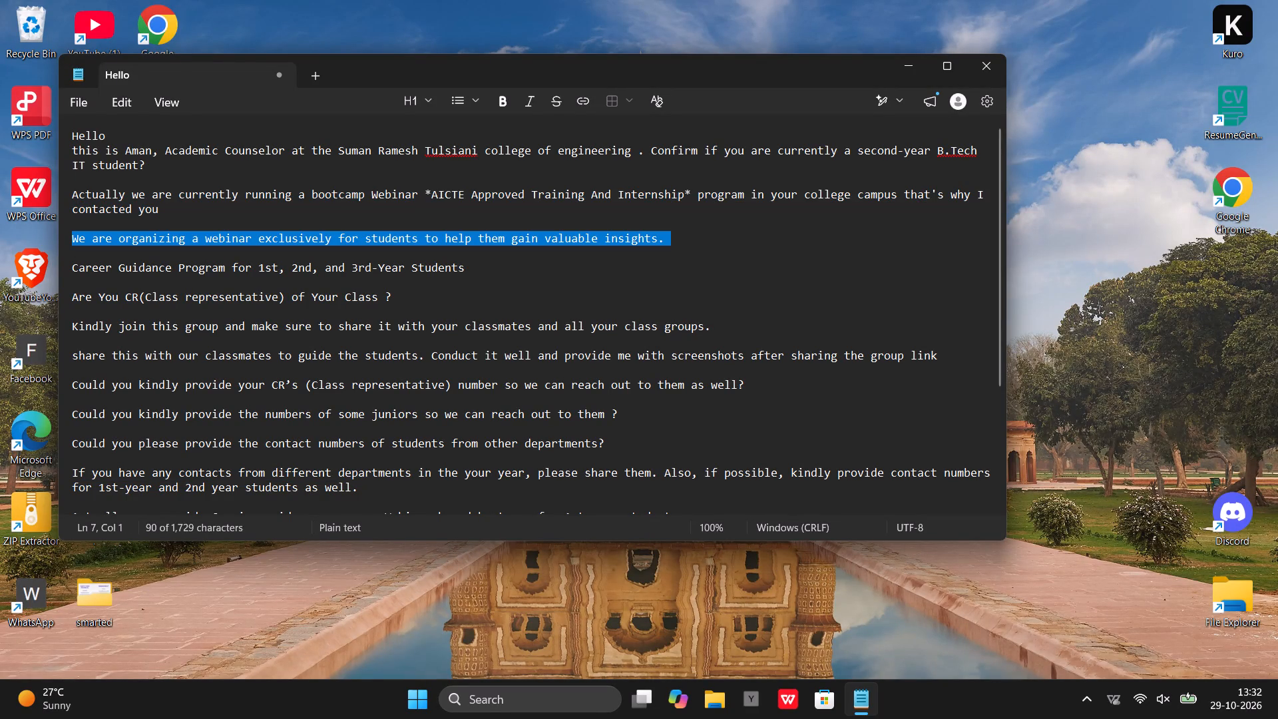
key(ctrl+c)
Select the line "Career Guidance Program for 1st, 2nd, and 3rd-Year Students" in the Hello note.
drag(622, 263, 607, 264)
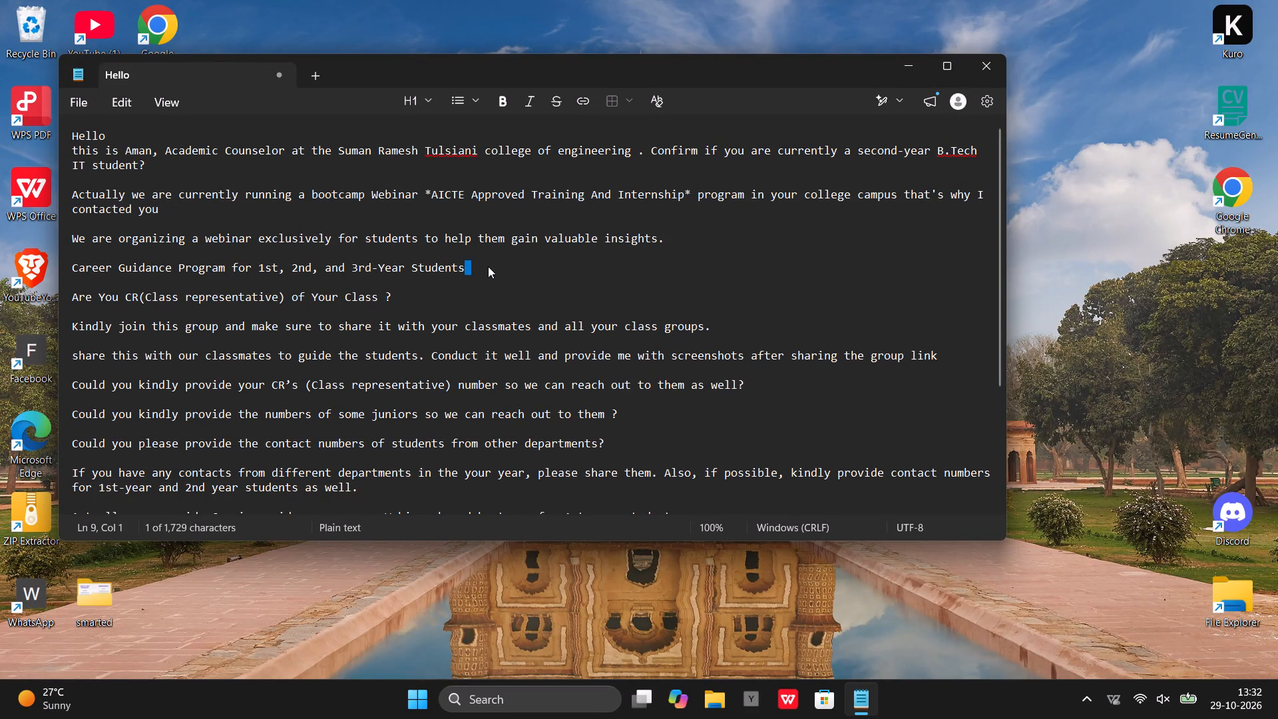
click(487, 267)
drag(487, 267, 484, 252)
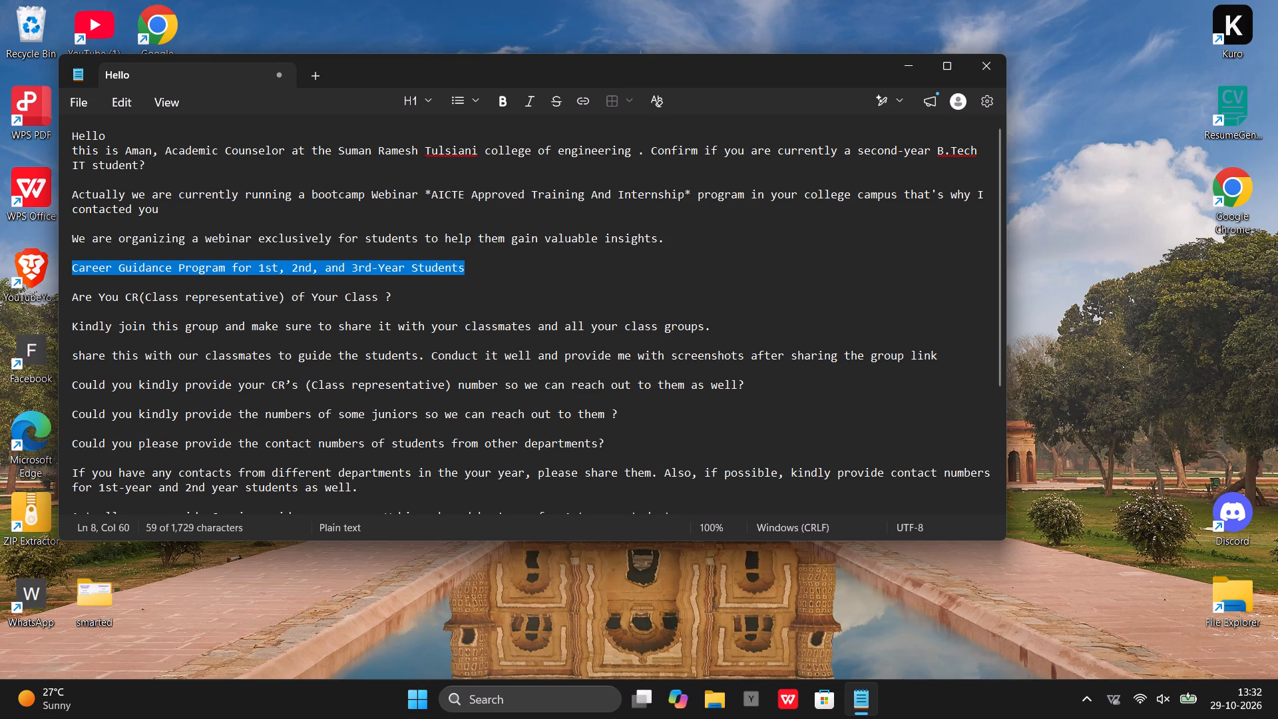
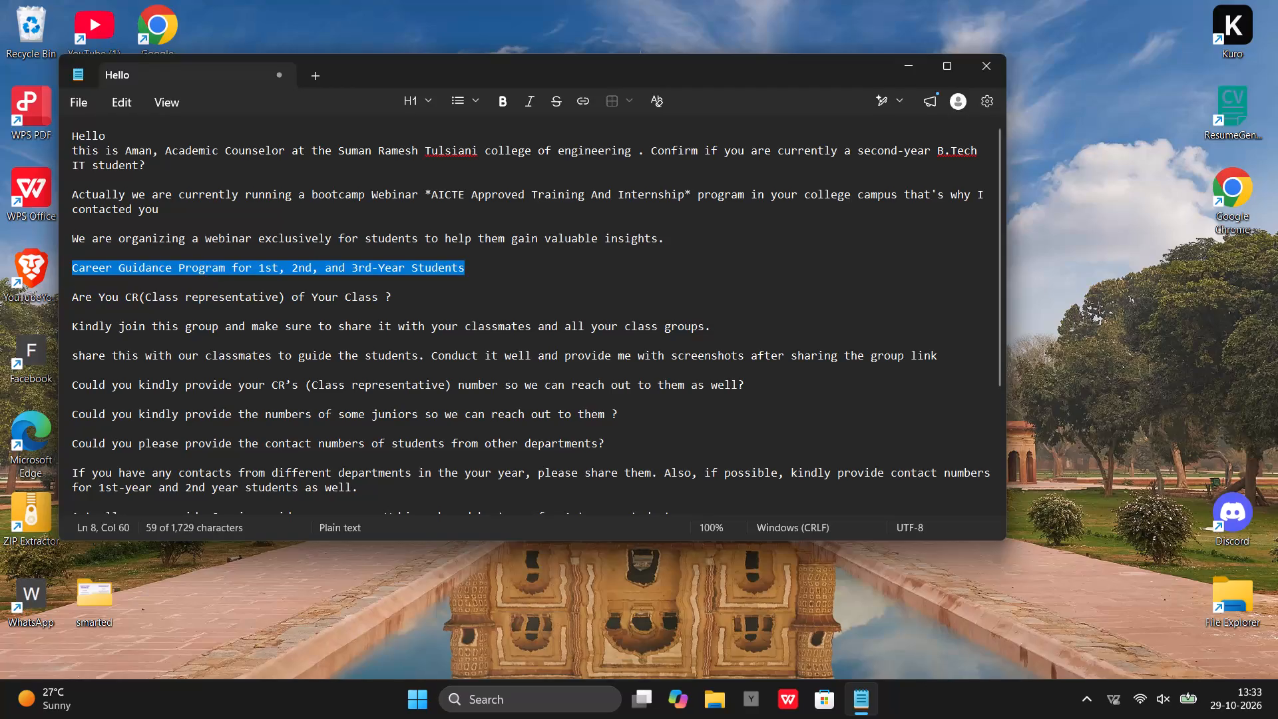
Copy the Hello note's line "Kindly join this group and make sure to share it with your classmates and all your class groups.".
drag(716, 330, 706, 292)
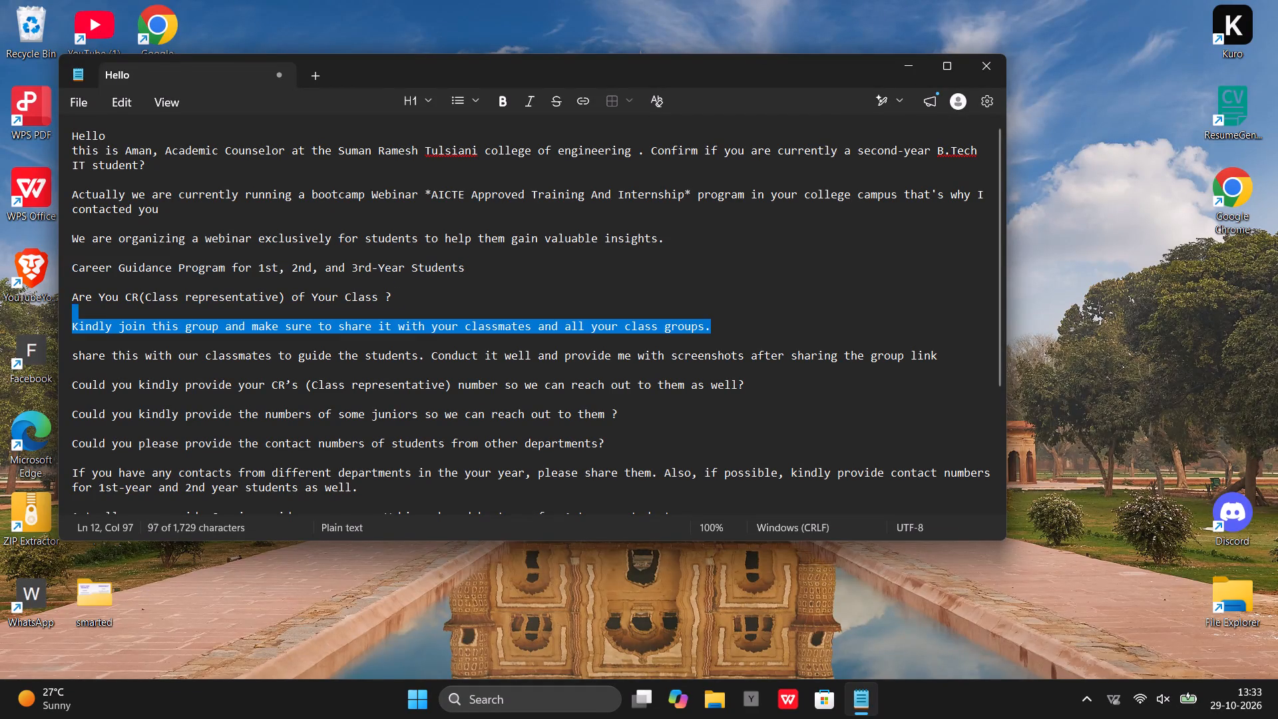
drag(706, 292, 712, 310)
key(ctrl+c)
Copy the Hello note's line starting "share this with our classmates to guide the students" through "after sharing the group link".
drag(951, 360, 945, 336)
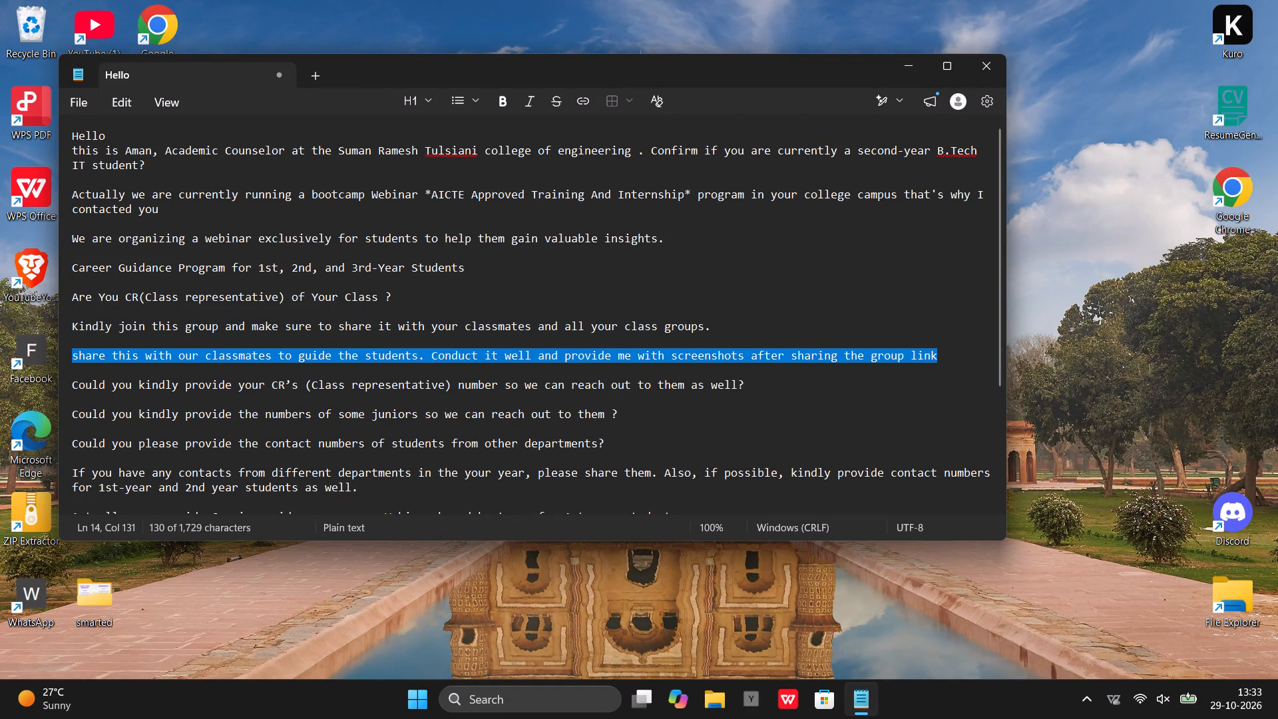
drag(945, 336, 945, 336)
key(ctrl+c)
Select the Hello note's line from "After sharing the official group link, send the *screenshots*" through "mention your section name".
click(799, 406)
scroll(803, 400, down, 14)
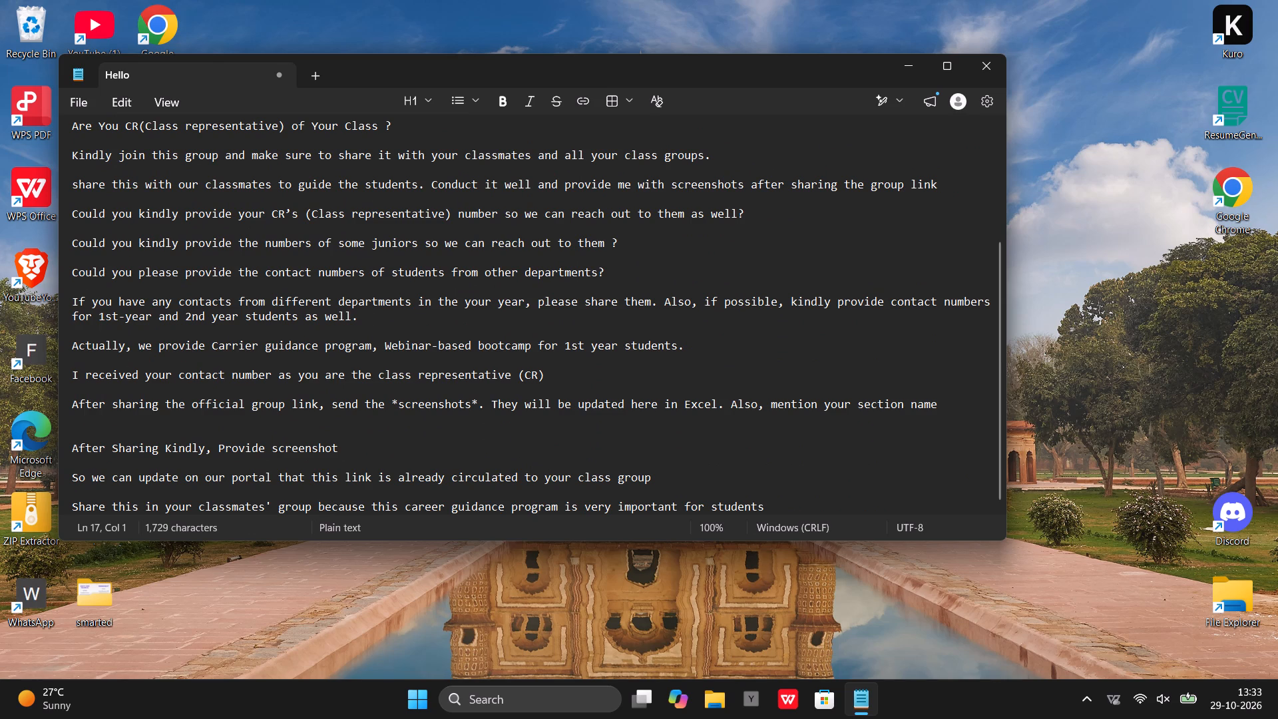
drag(956, 406, 950, 391)
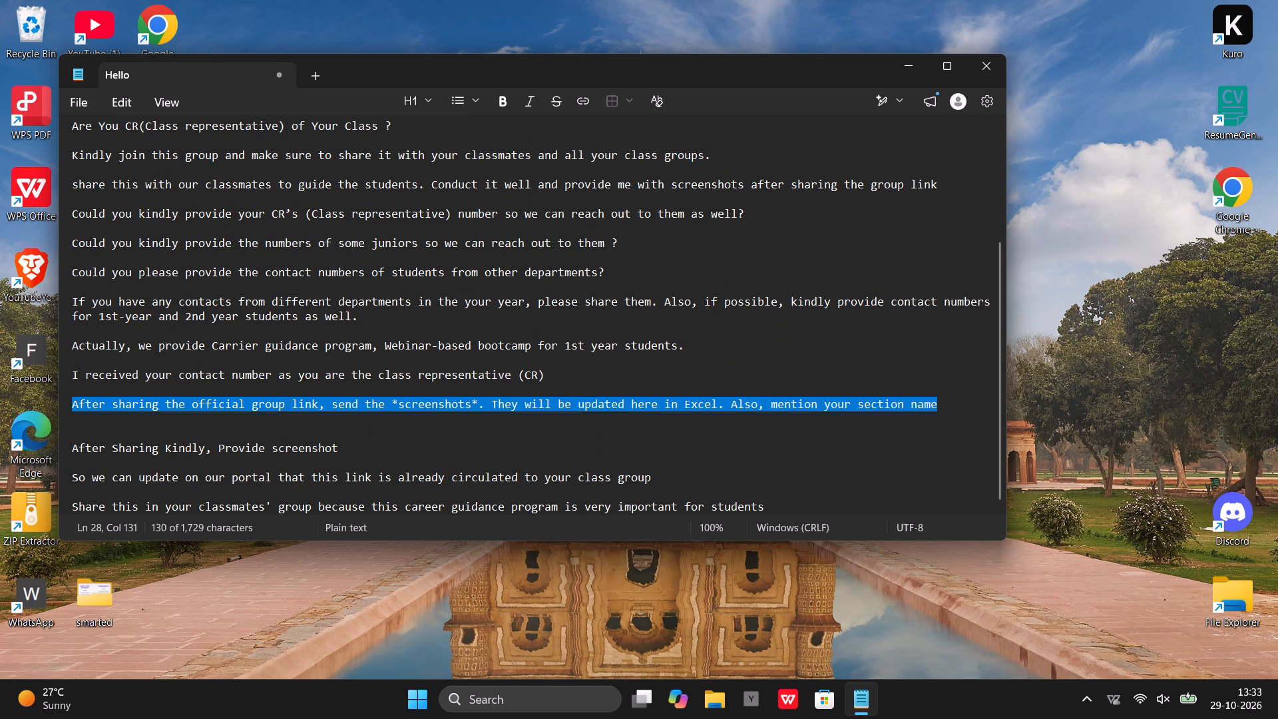
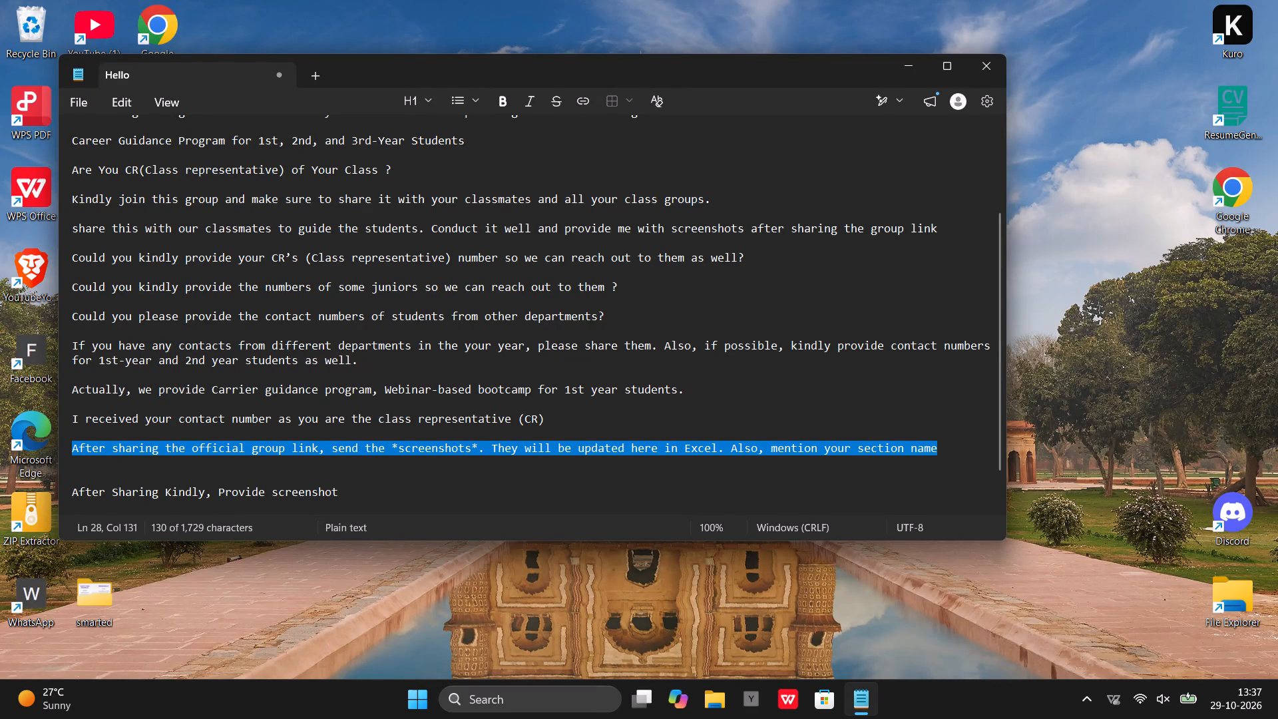
Copy the Hello note's line "I received your contact number as you are the class representative (CR)".
scroll(266, 284, down, 3)
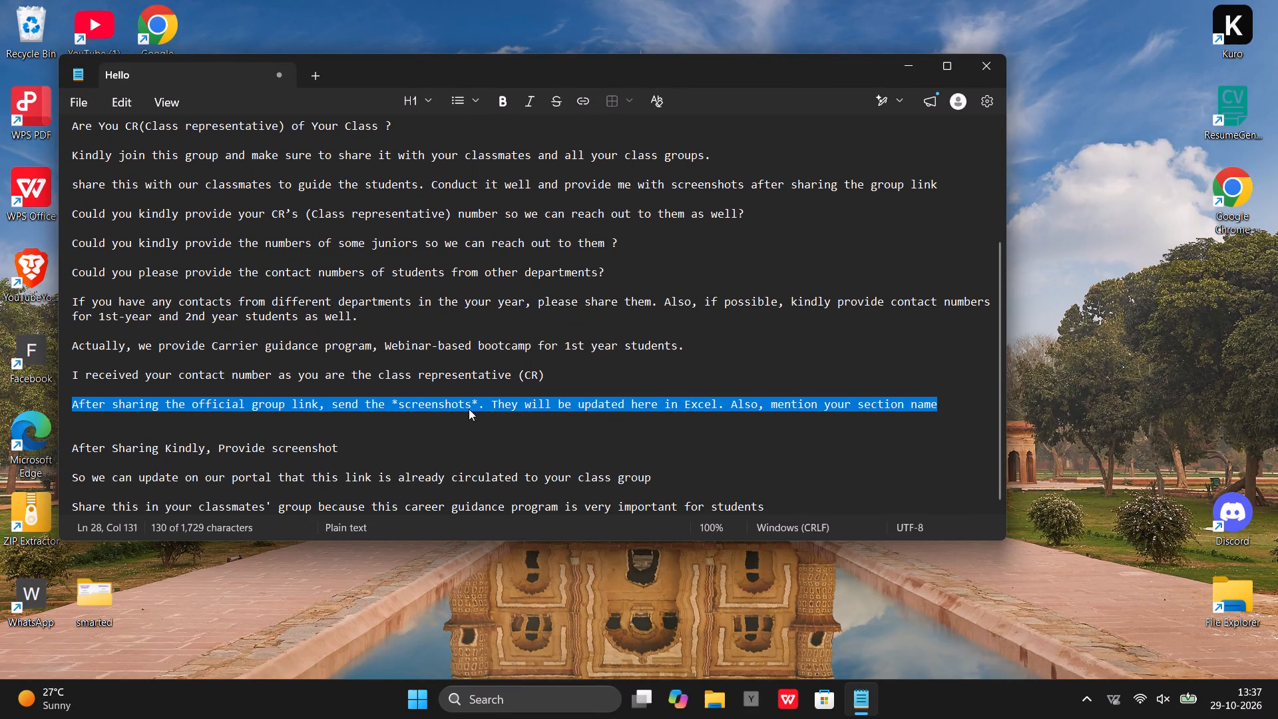
drag(569, 380, 566, 361)
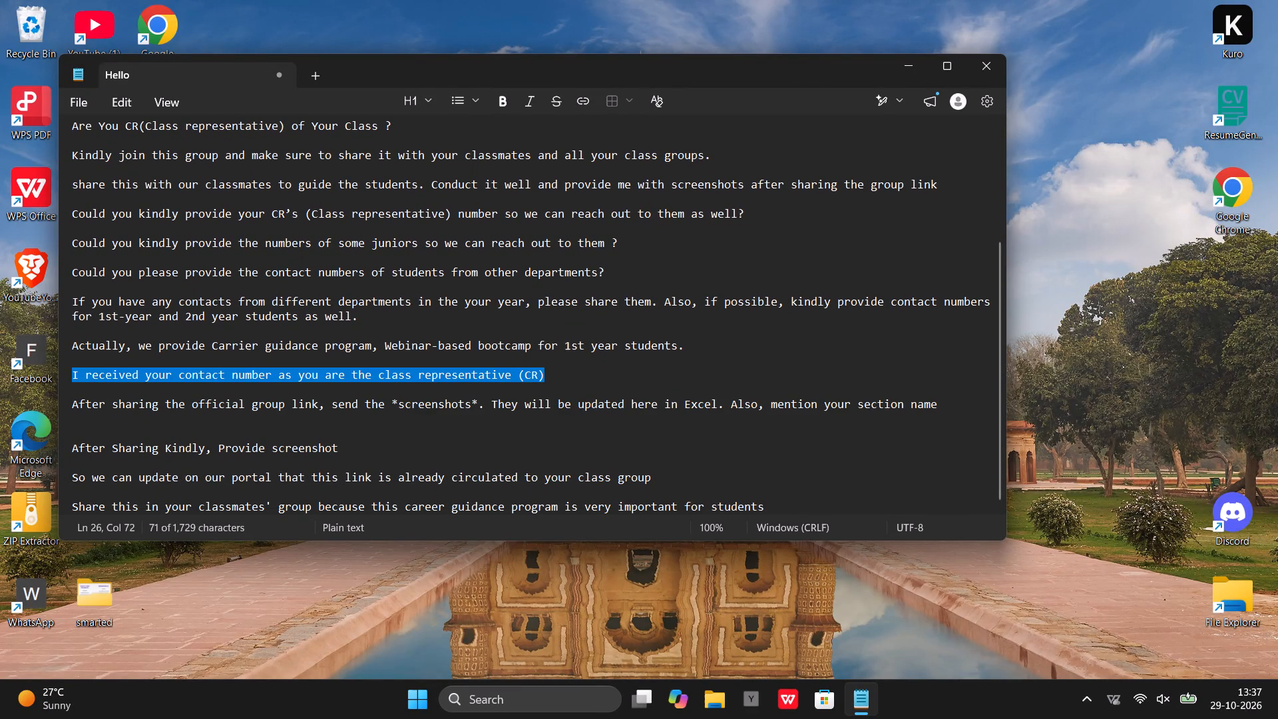
key(ctrl+c)
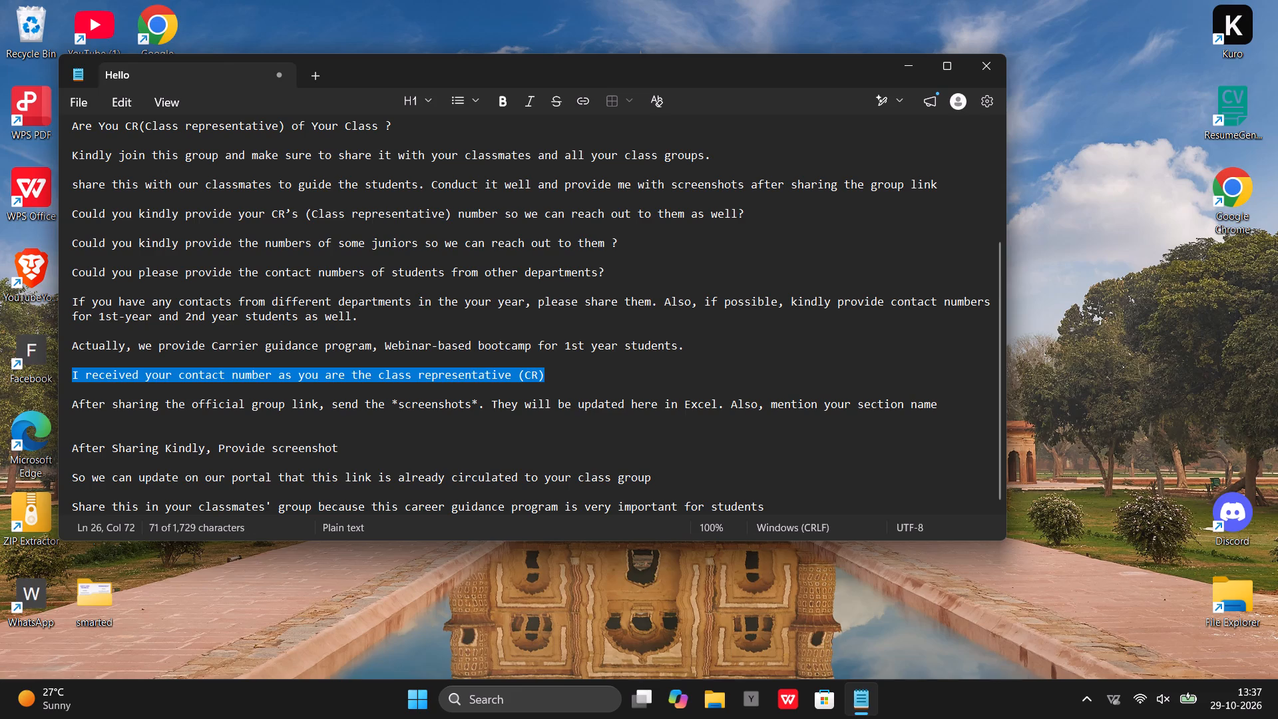
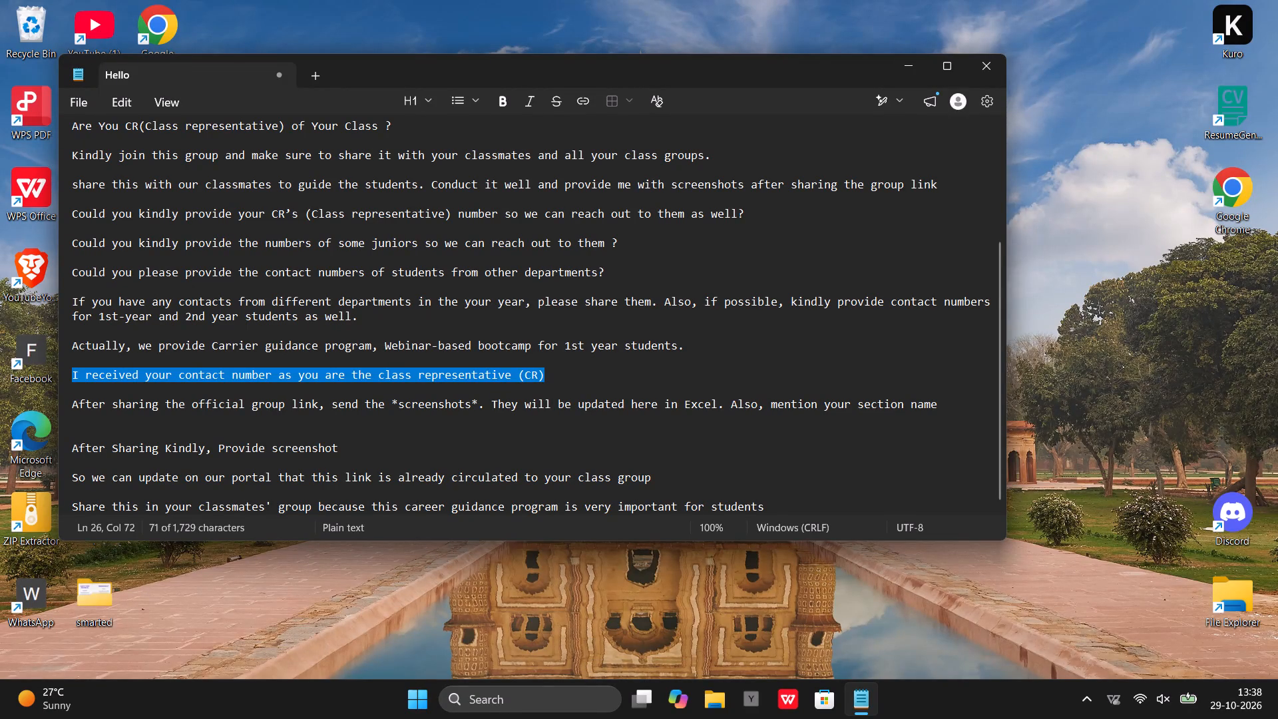
Copy the Hello note's paragraph beginning "Actually we are currently running a bootcamp Webinar *AICTE Approved Training And Internship* program".
scroll(477, 357, up, 10)
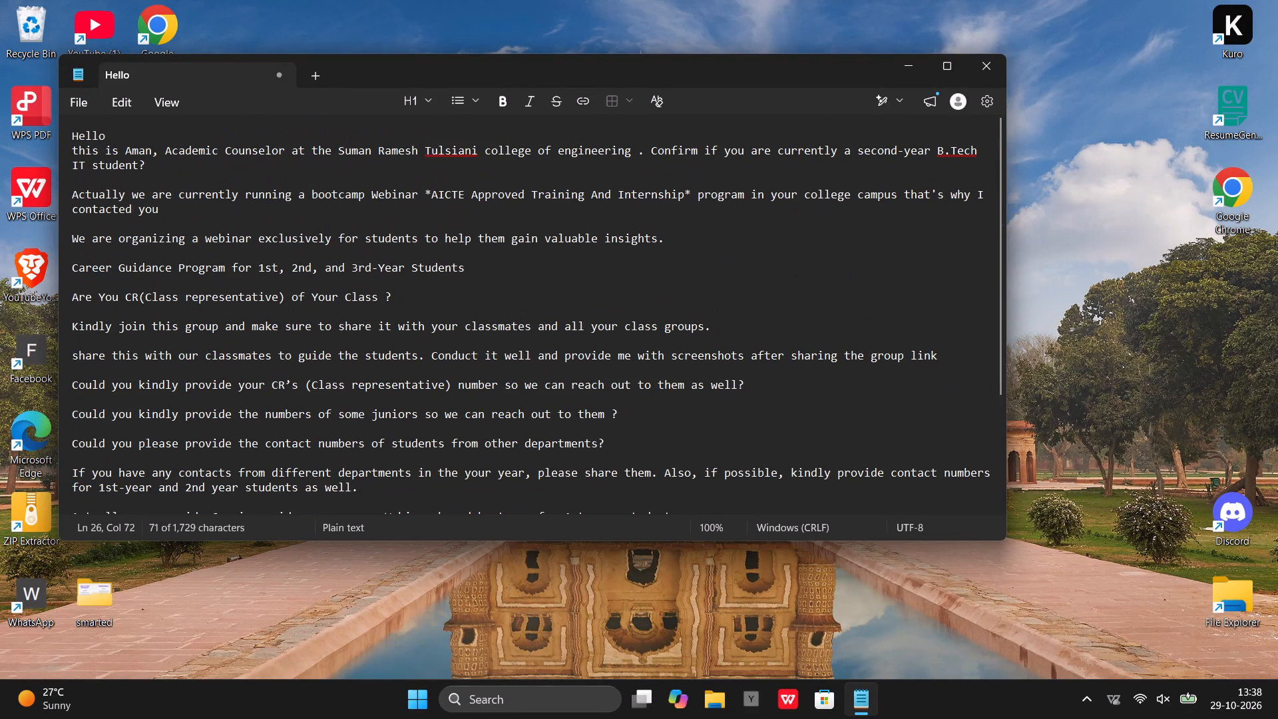
scroll(477, 357, up, 8)
drag(69, 191, 88, 211)
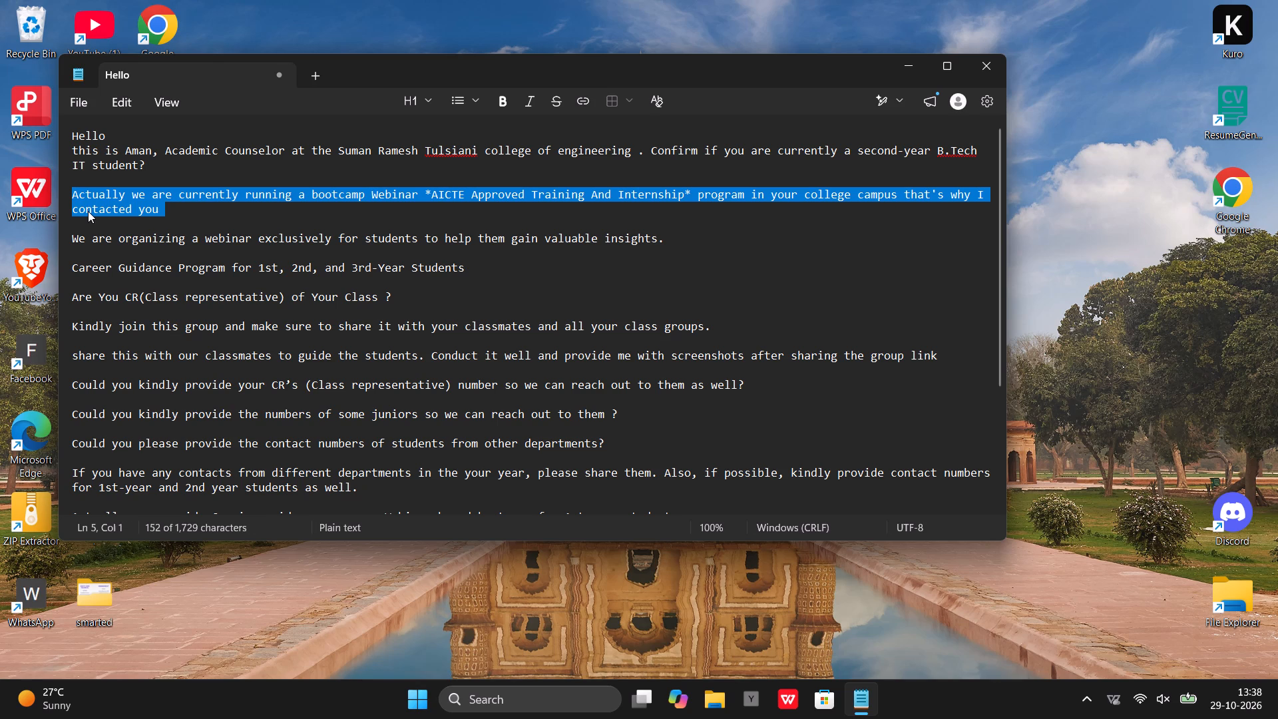
key(ctrl+c)
Copy the Hello note's line "We are organizing a webinar exclusively for students to help them gain valuable insights.".
drag(688, 243, 681, 222)
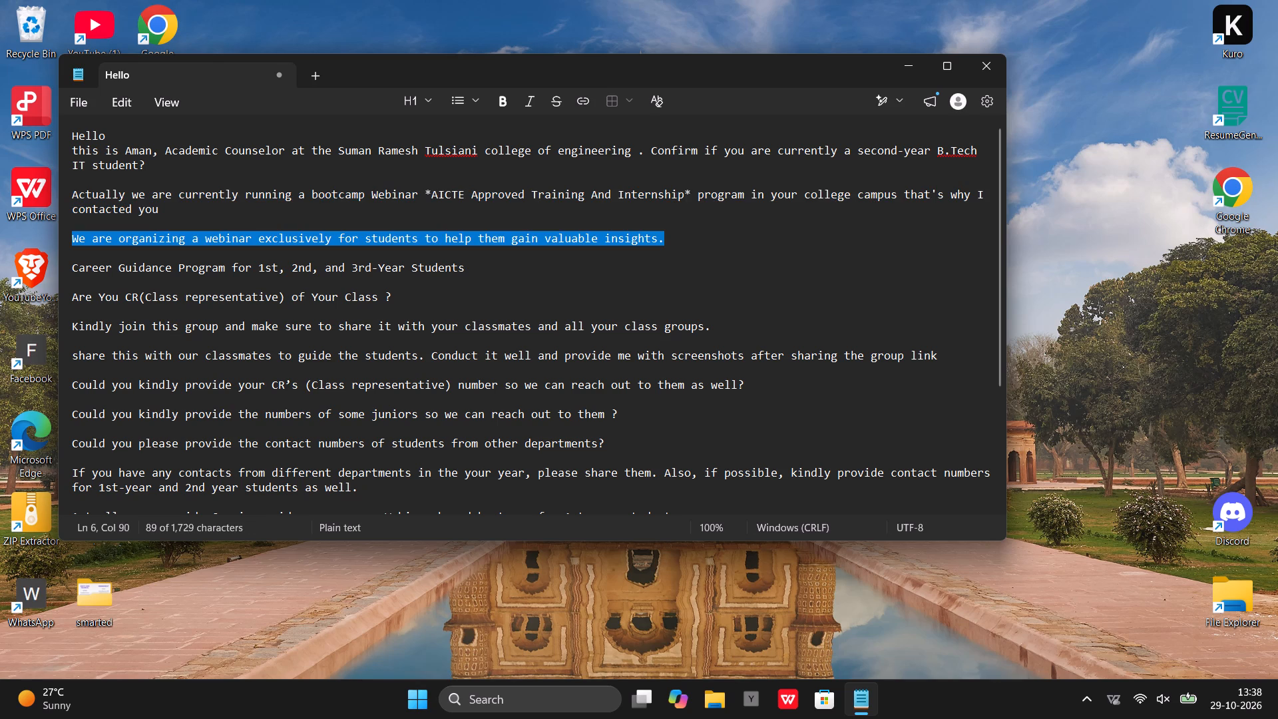
key(ctrl+c)
Select the Hello note's line "Career Guidance Program for 1st, 2nd, and 3rd-Year Students".
drag(472, 270, 463, 239)
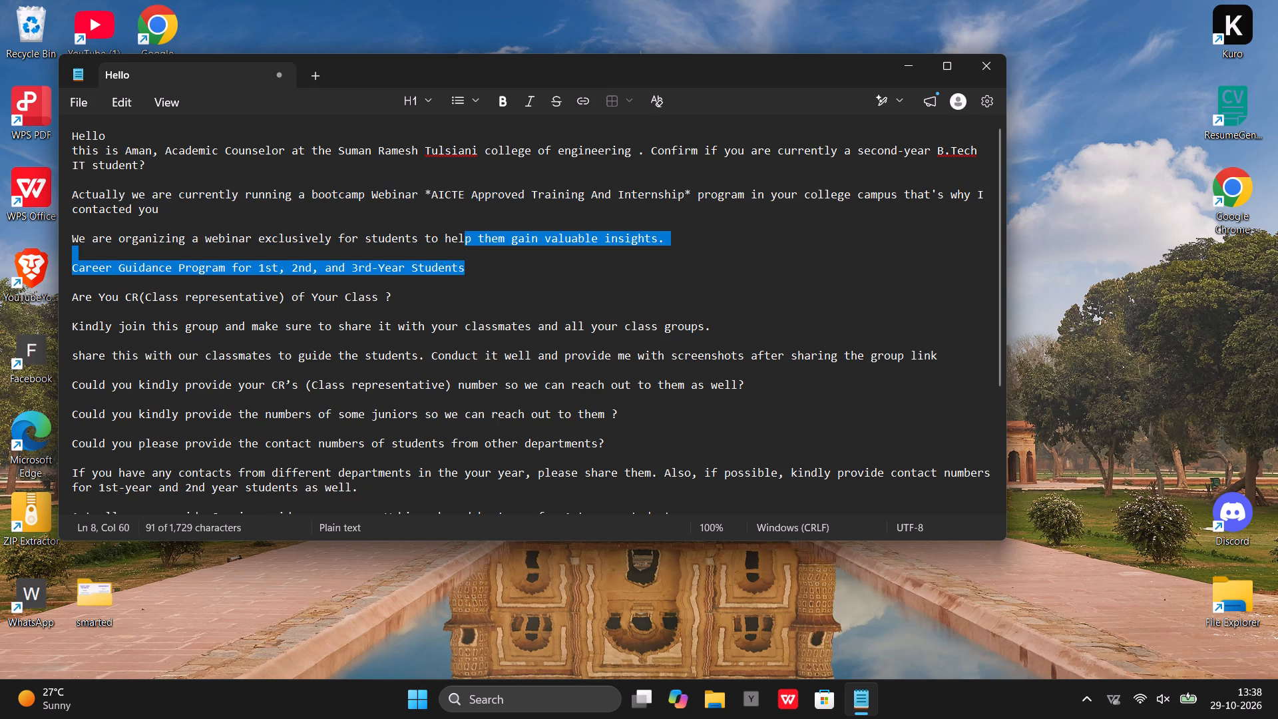
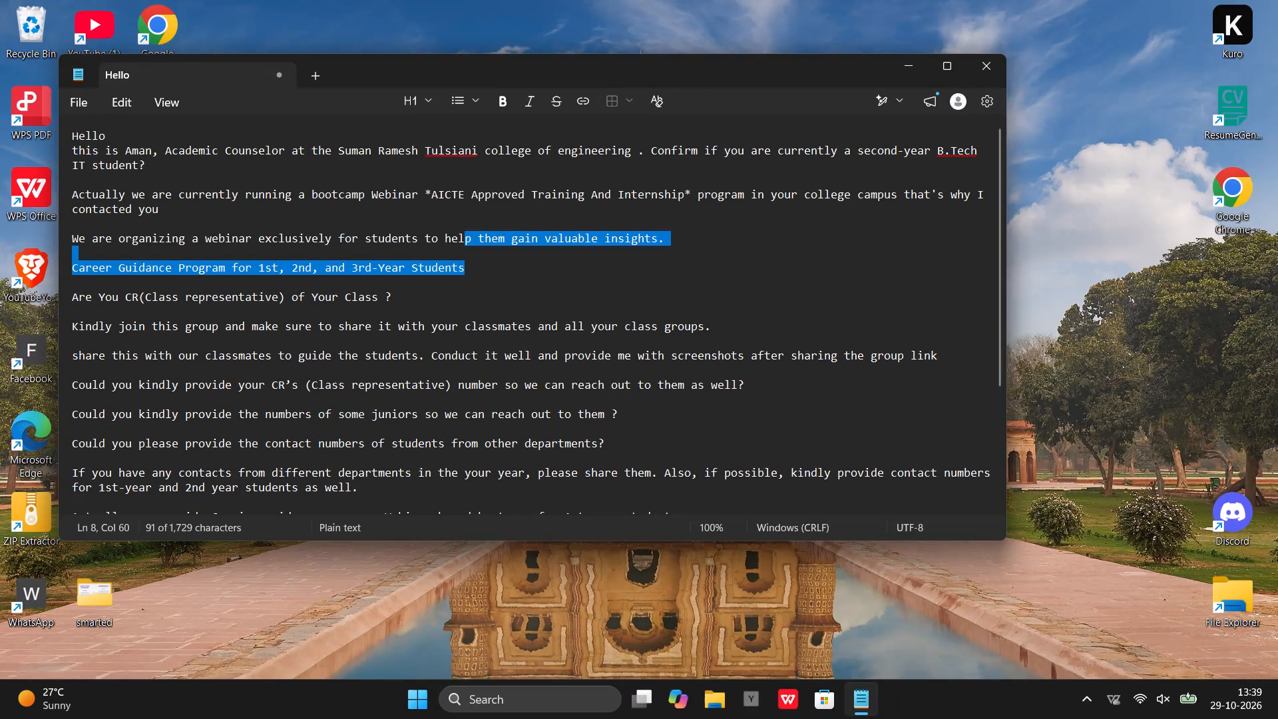
Copy the Hello note's line "Kindly join this group and make sure to share it with your classmates and all your class groups.".
drag(730, 328, 720, 312)
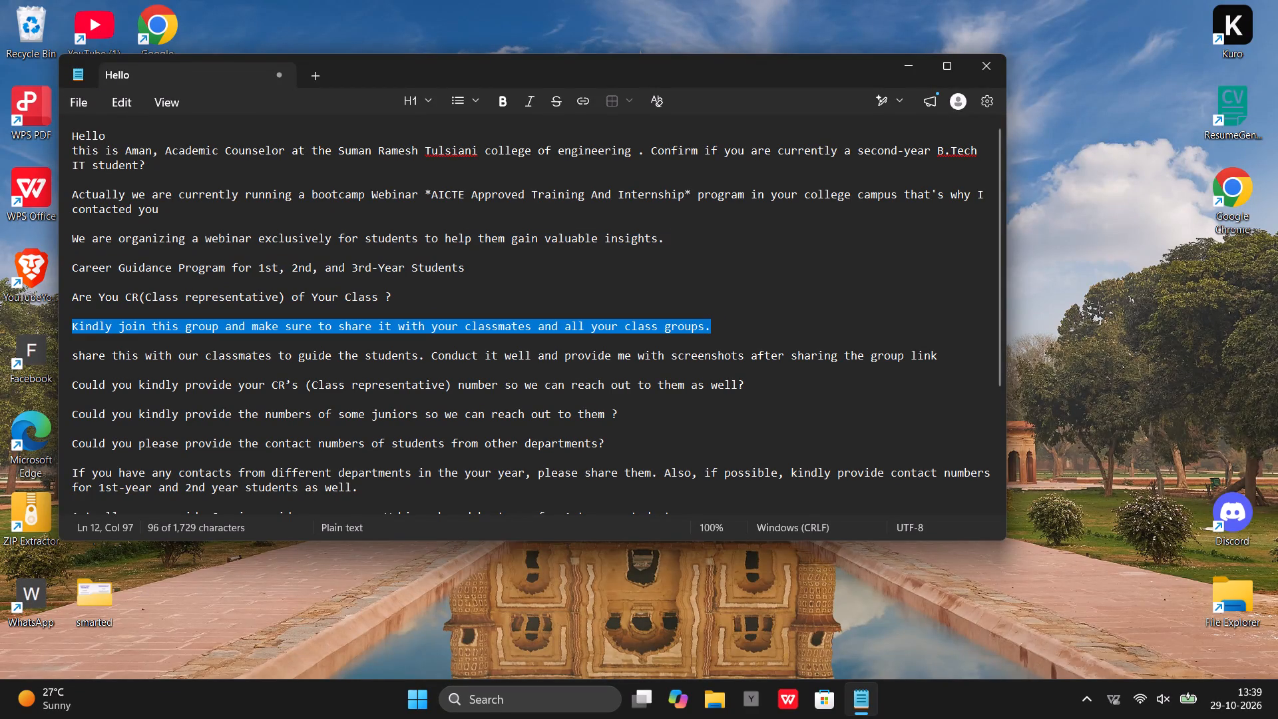
key(ctrl+c)
Copy the Hello note's line beginning "share this with our classmates to guide the students".
drag(947, 357, 939, 344)
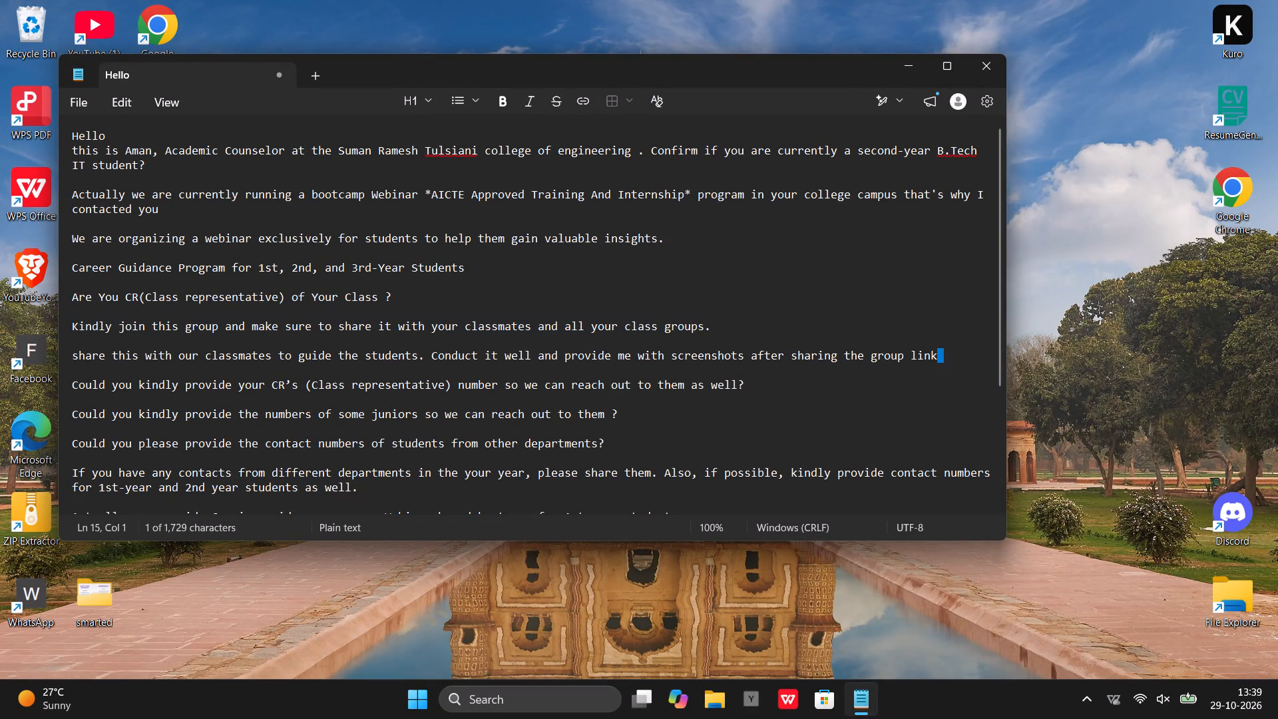
drag(939, 344, 936, 340)
key(ctrl+c)
click(862, 409)
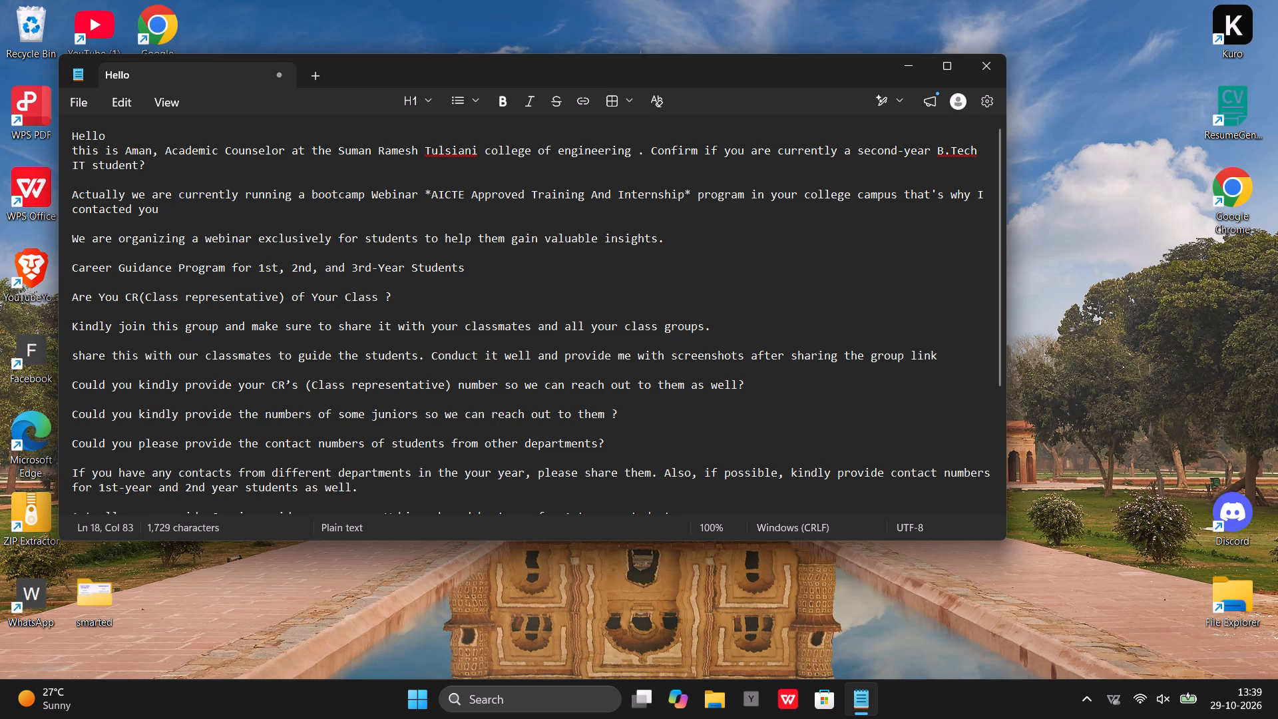
Select the Hello note's line "Could you kindly provide the numbers of some juniors so we can reach out to them ?".
scroll(375, 399, down, 1)
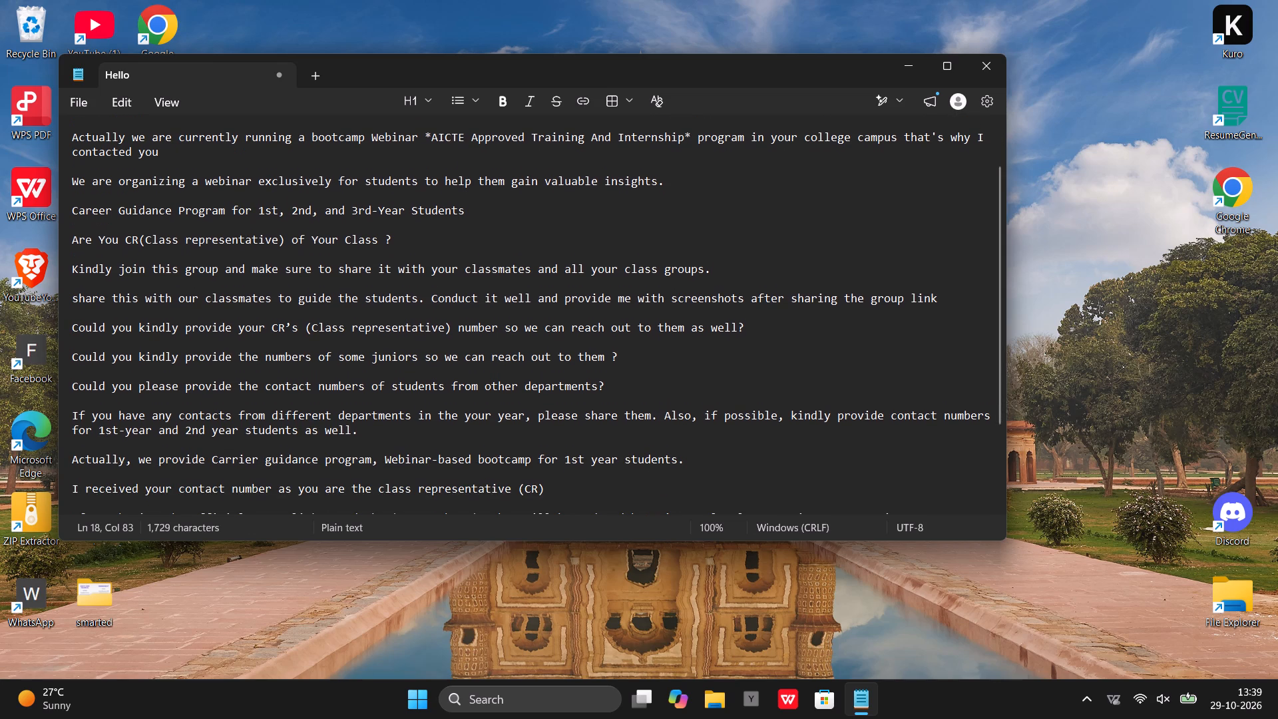
drag(652, 363, 648, 348)
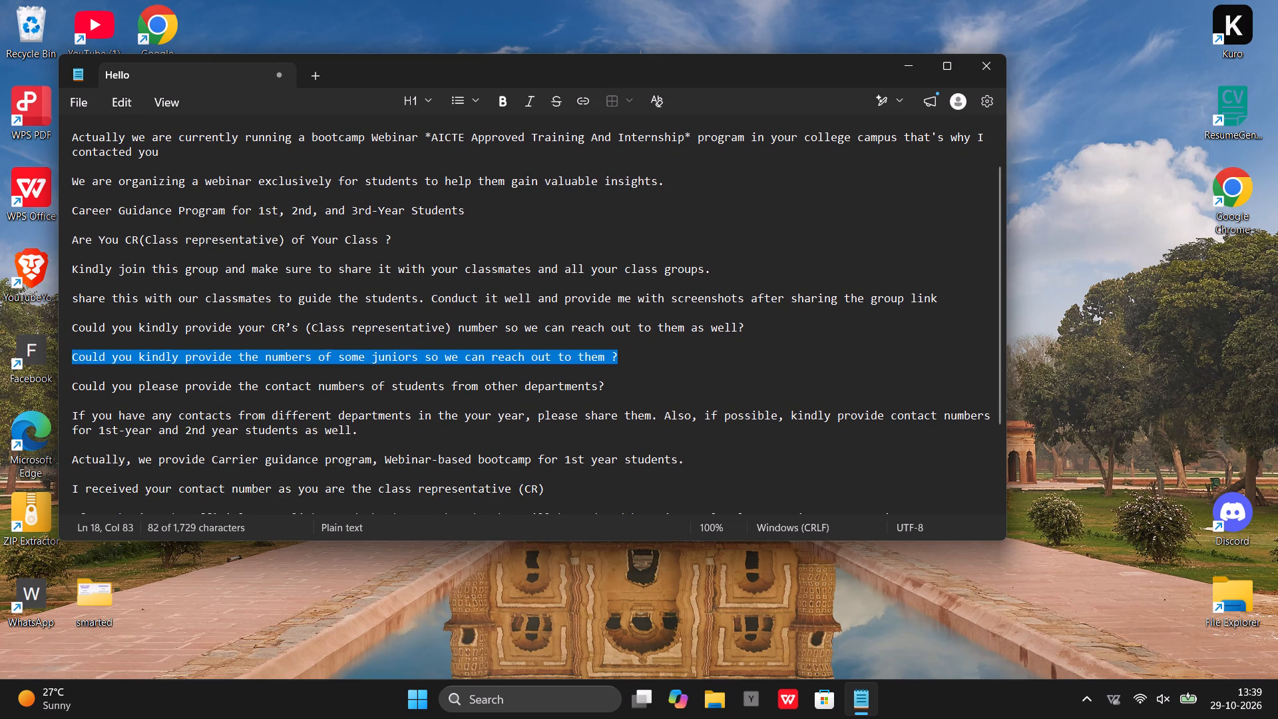
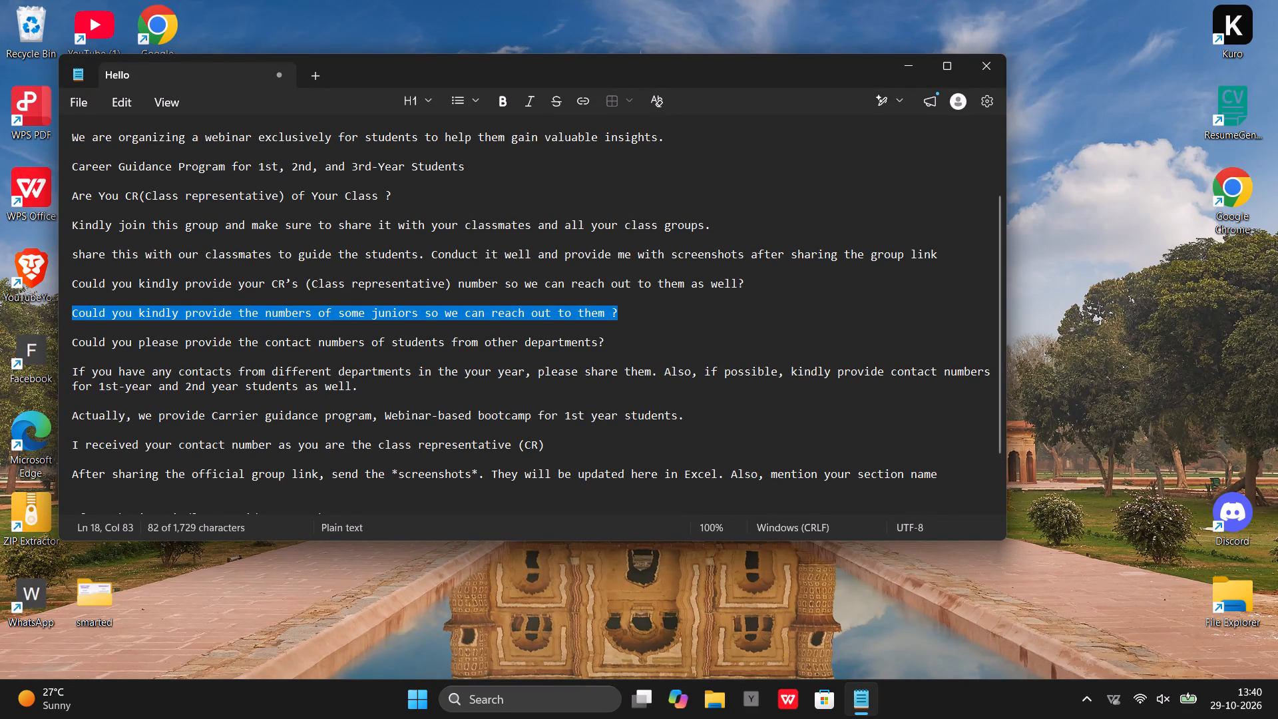
Copy the Hello note's line beginning "After sharing the official group link, send the *screenshots*".
scroll(625, 423, down, 1)
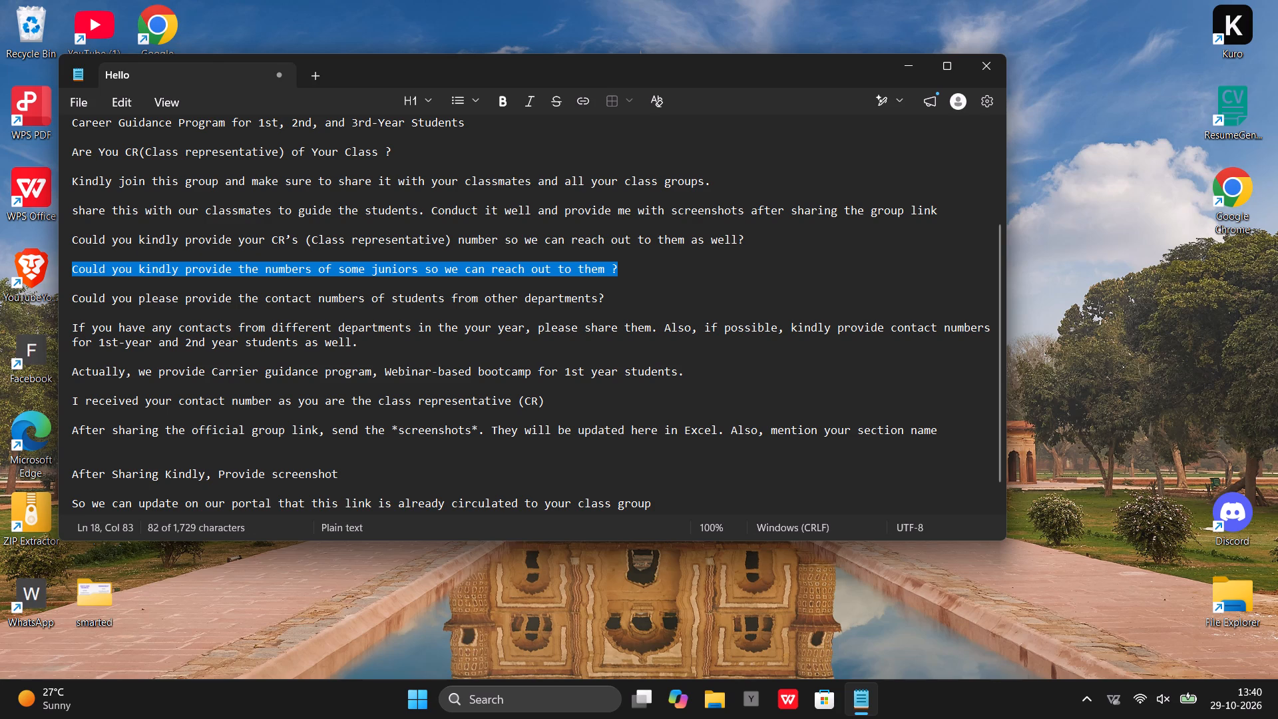
scroll(520, 419, down, 3)
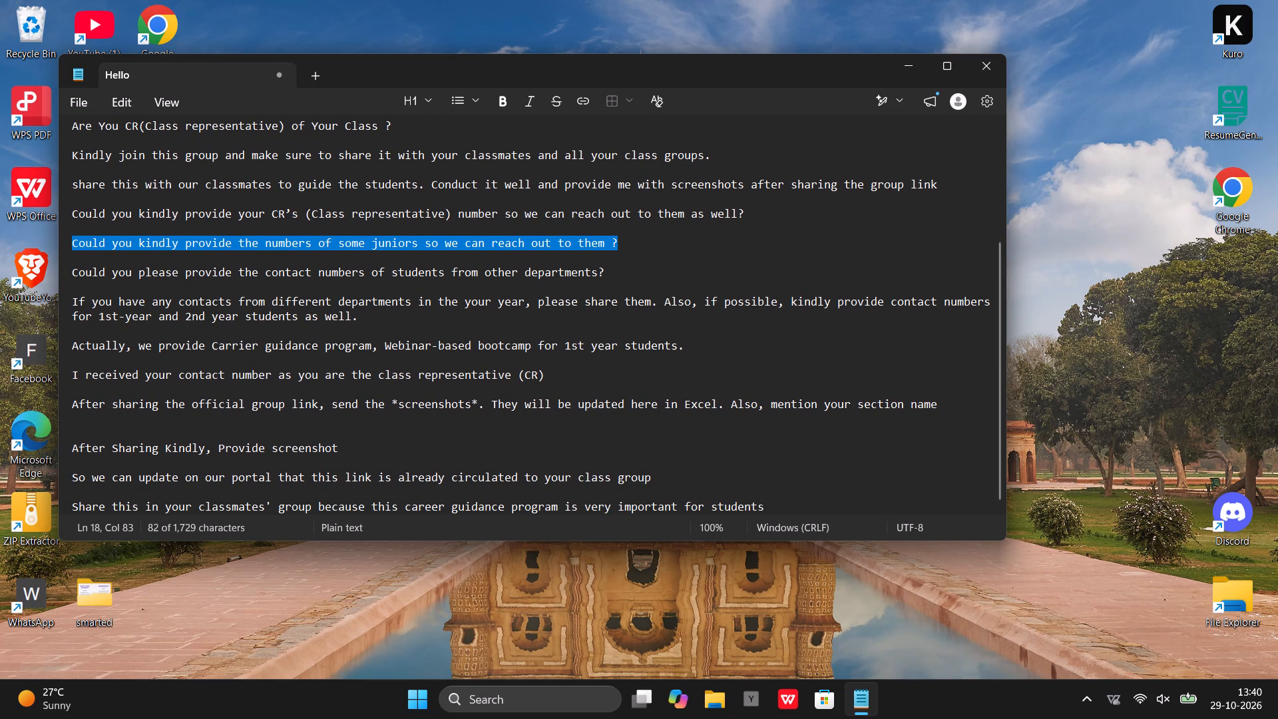
drag(954, 407, 954, 395)
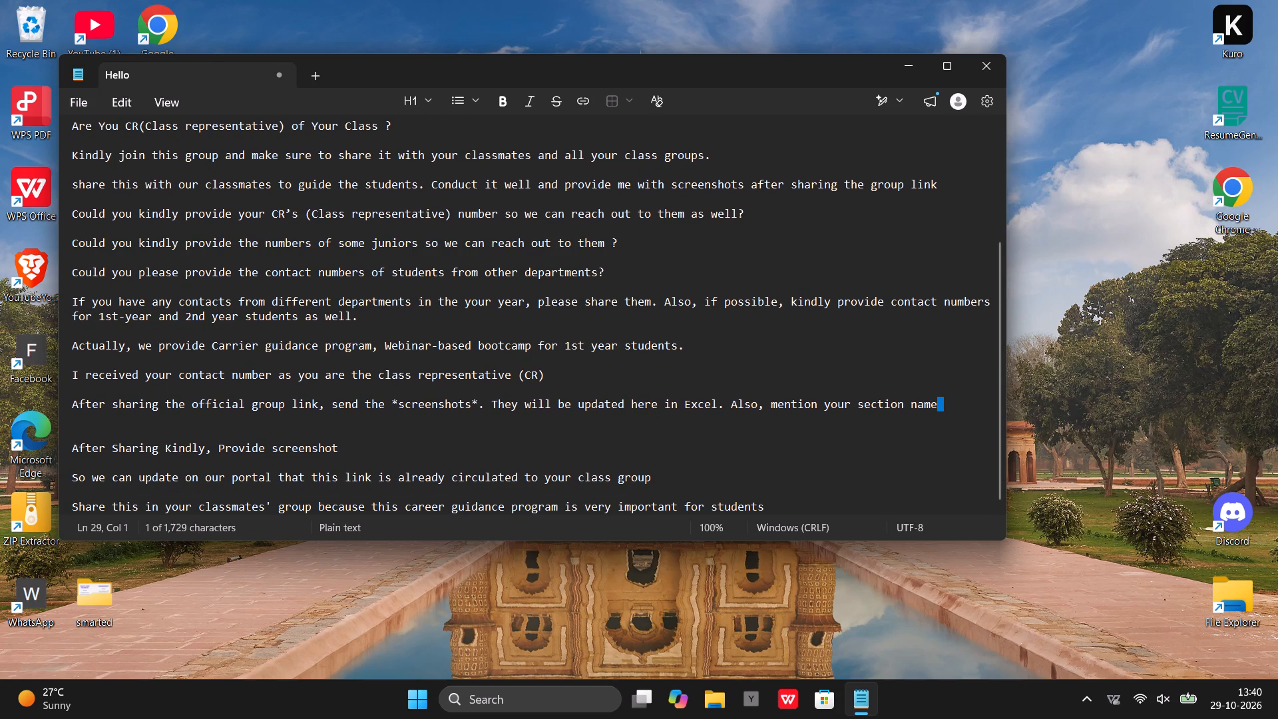
key(ctrl+c)
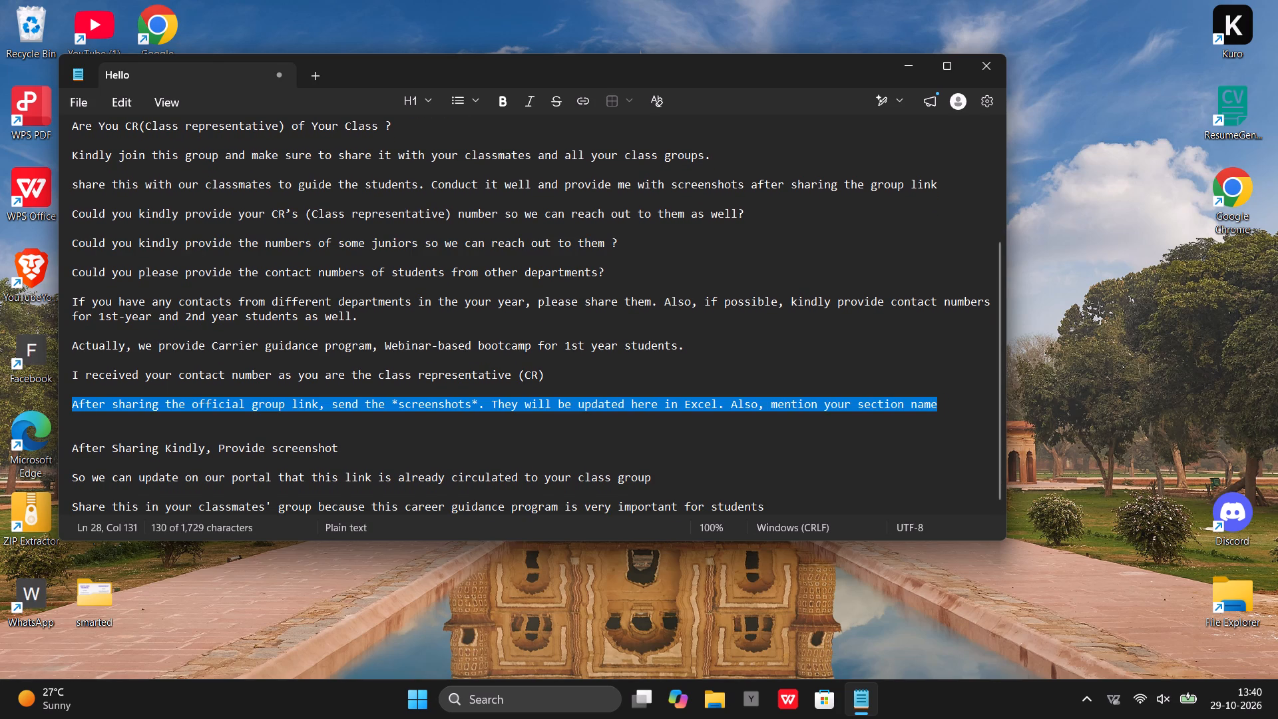
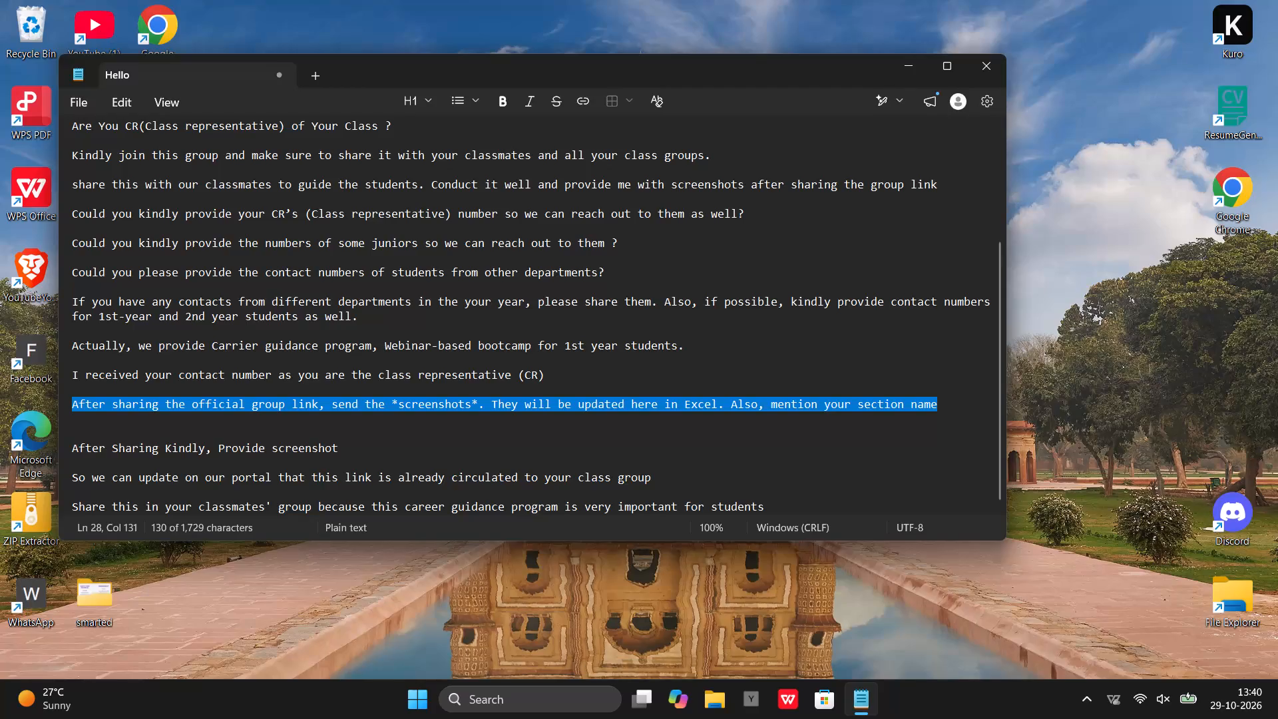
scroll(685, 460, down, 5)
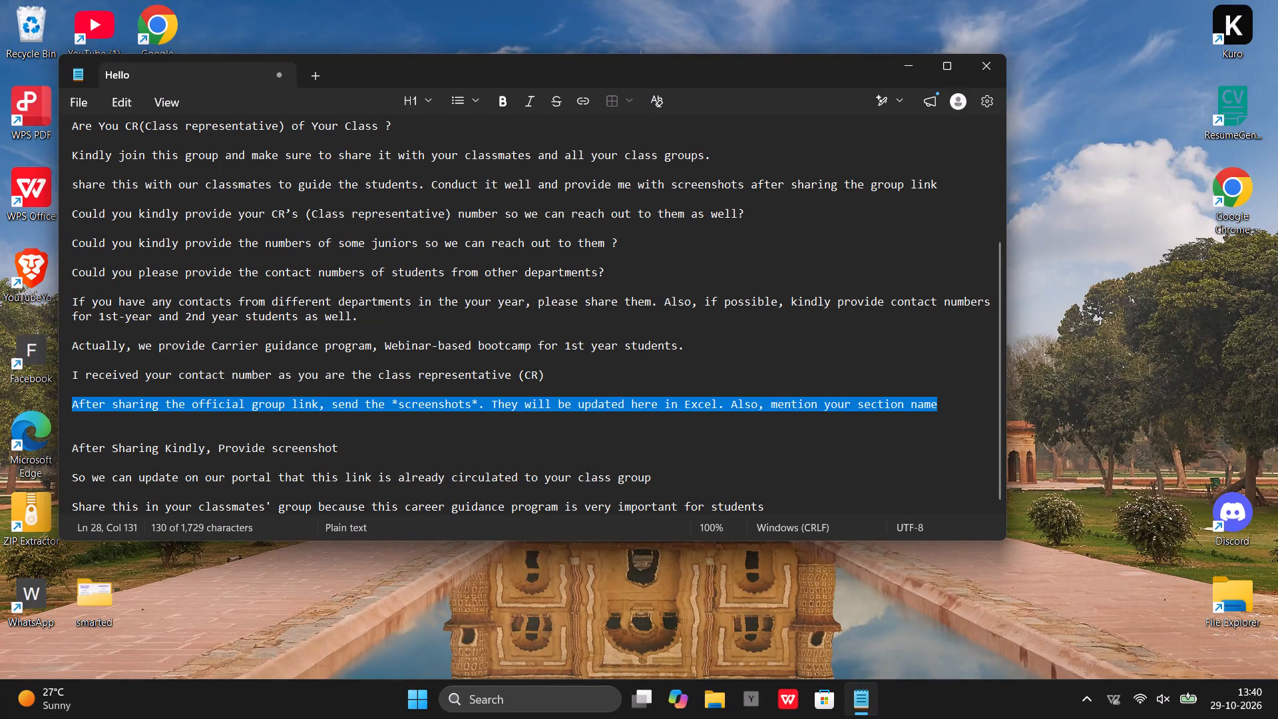
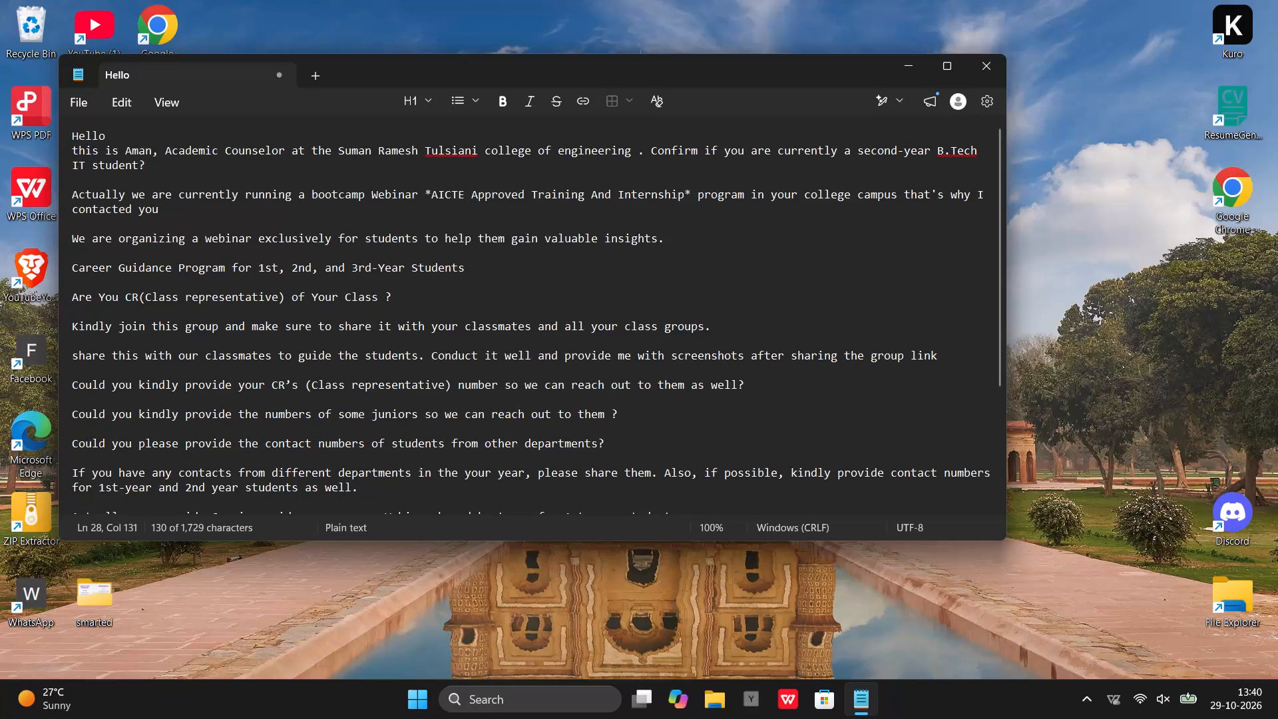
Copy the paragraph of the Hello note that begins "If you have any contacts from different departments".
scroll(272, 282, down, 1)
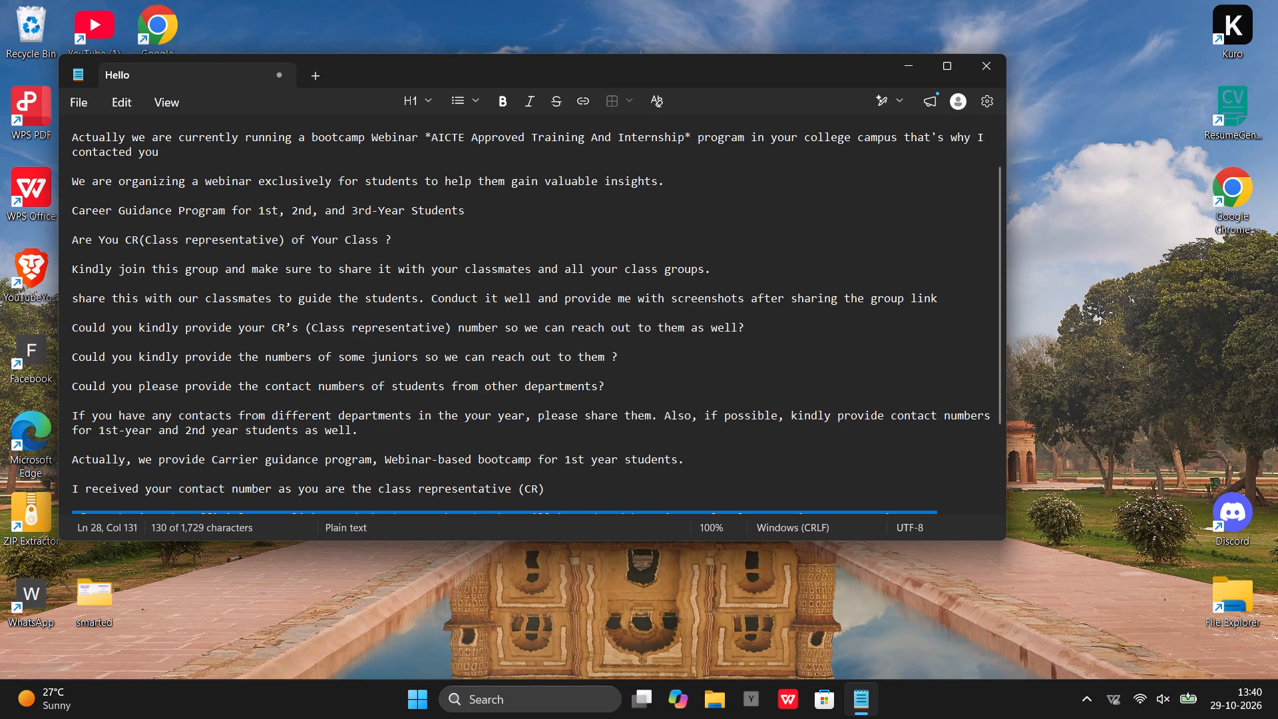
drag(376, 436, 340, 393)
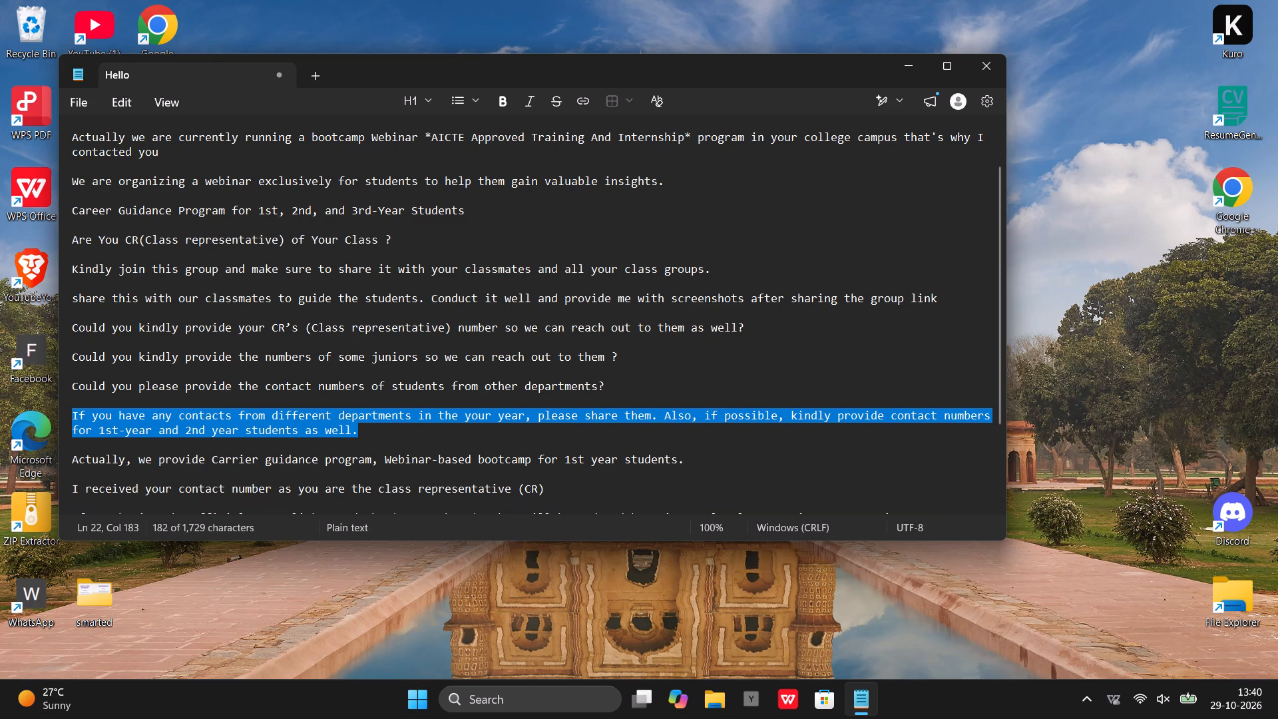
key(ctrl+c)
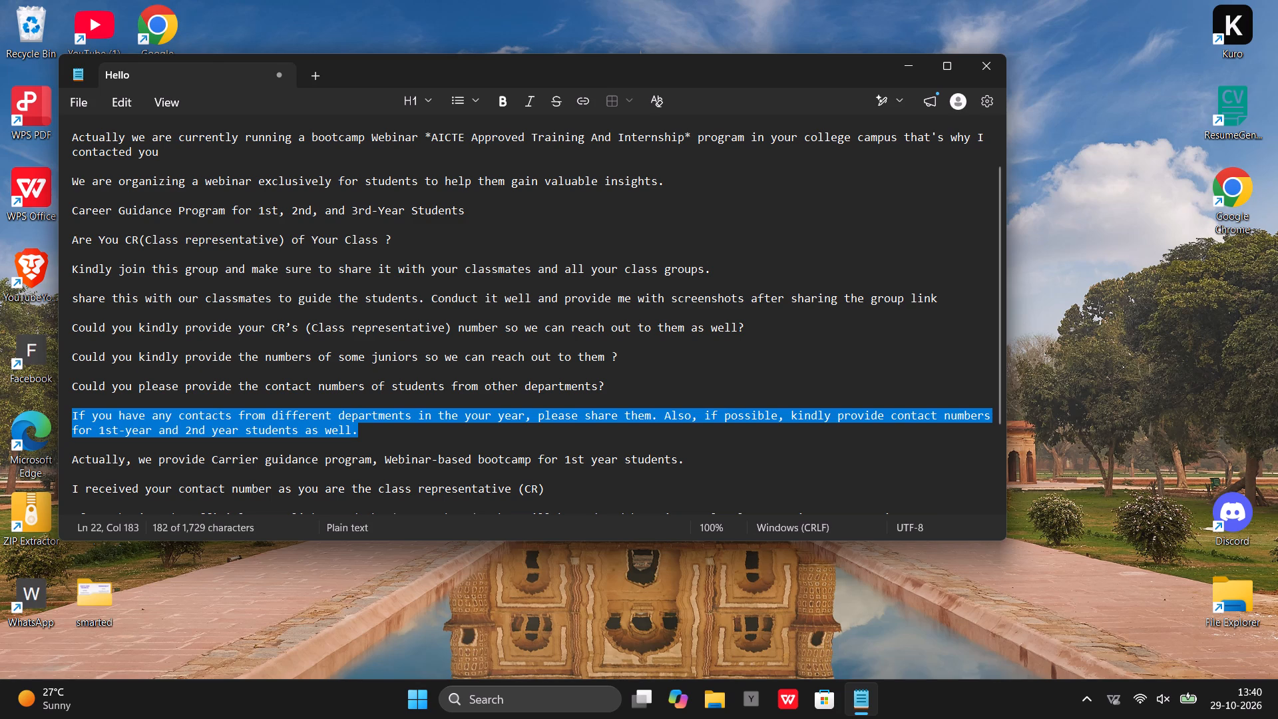
Replace "please" with "Kindly" before "share them" in the paragraph requesting contacts from different departments.
click(552, 423)
click(580, 413)
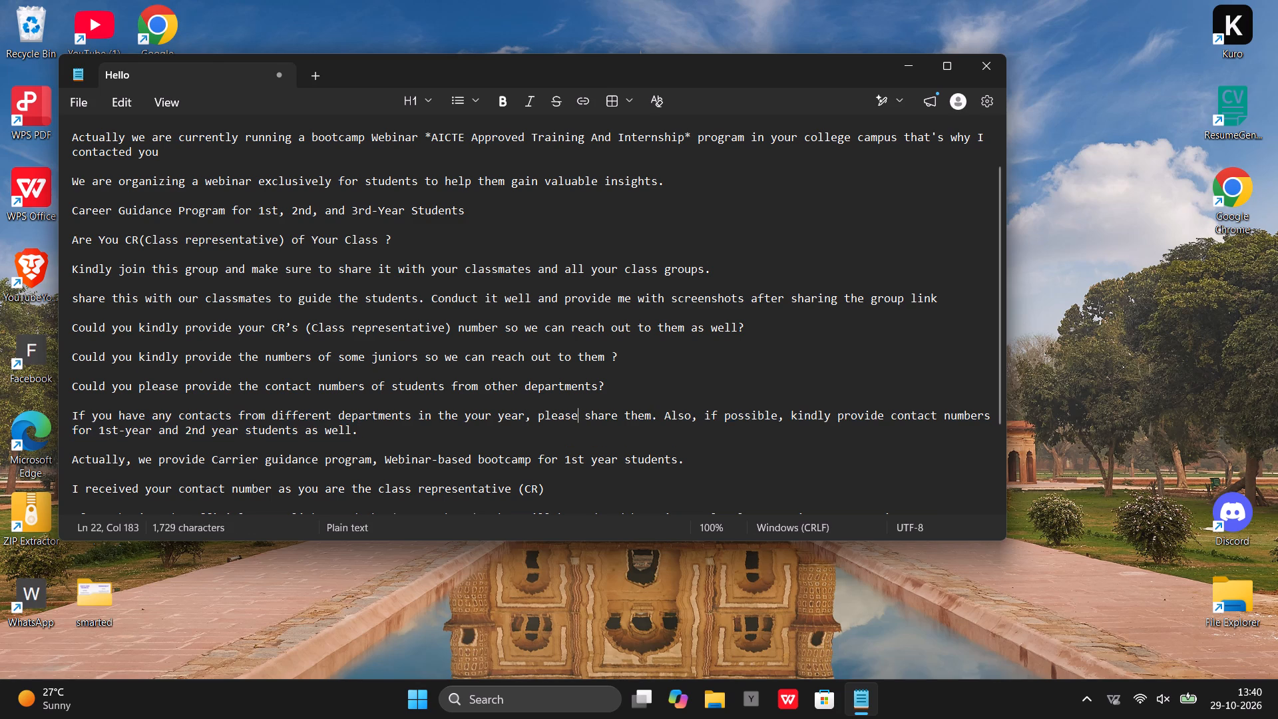
key(BackSpace)
key(BackSpace)
key(BackSpace)
key(BackSpace)
key(BackSpace)
key(BackSpace)
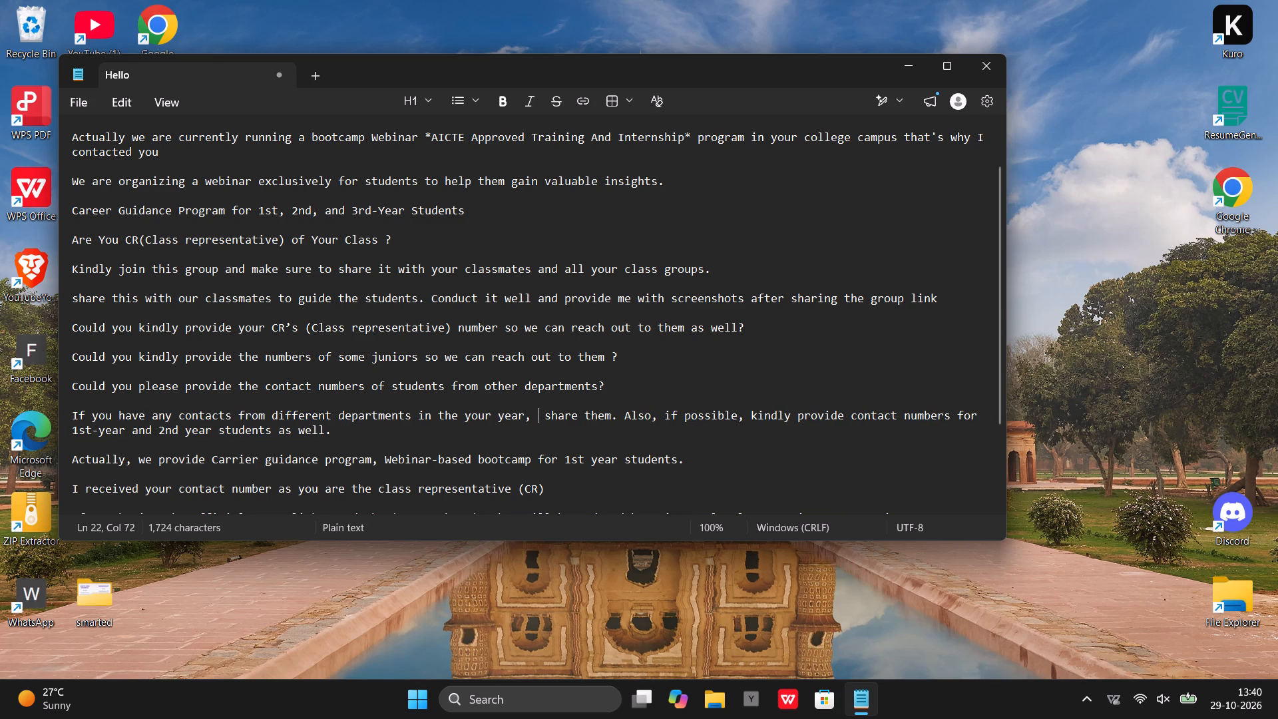
key(k)
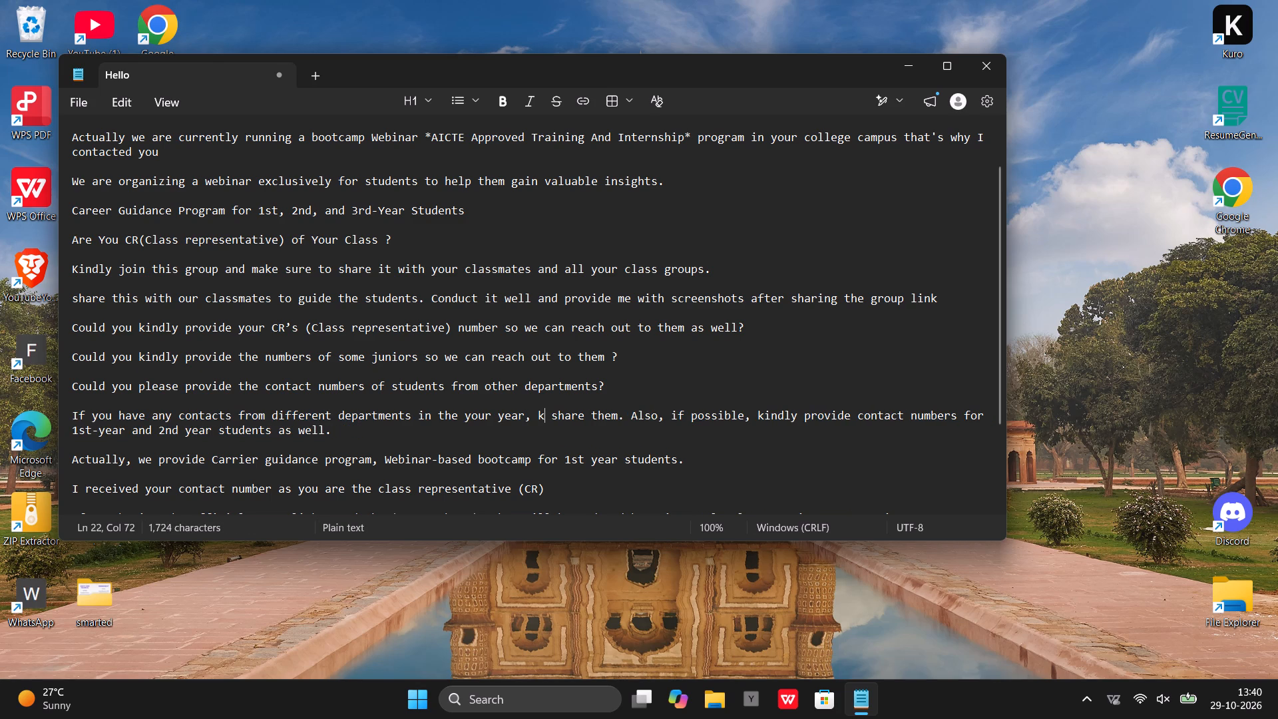
key(BackSpace)
text(Ki)
key(n)
text(dly)
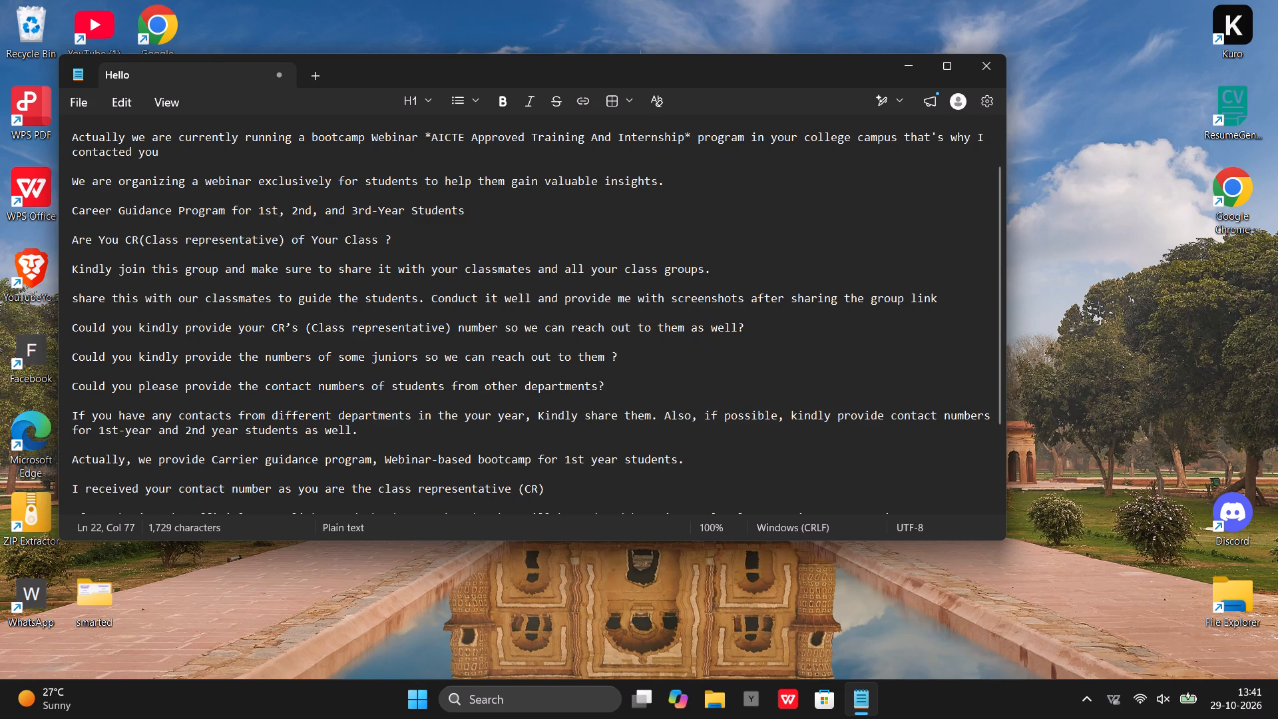
Copy the whole reworded paragraph, from "If you have any contacts" to "2nd year students as well.".
click(791, 460)
drag(373, 435, 280, 413)
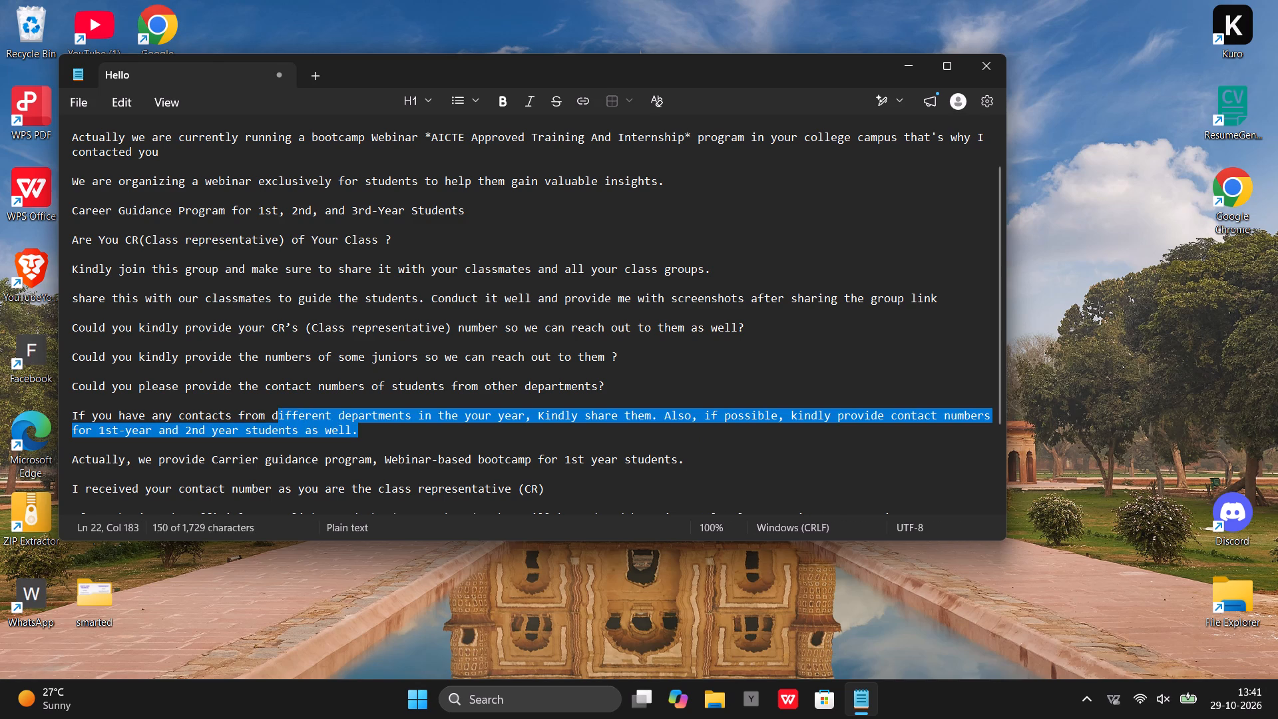
drag(280, 413, 67, 415)
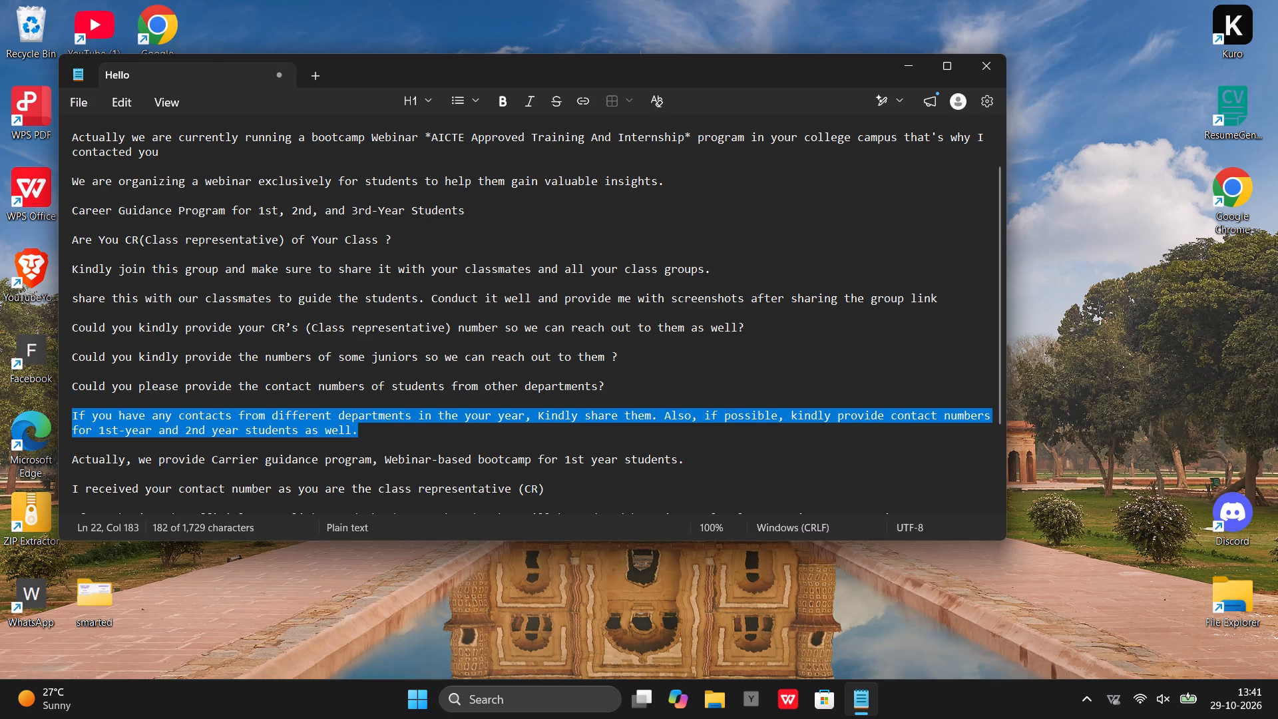
key(ctrl+c)
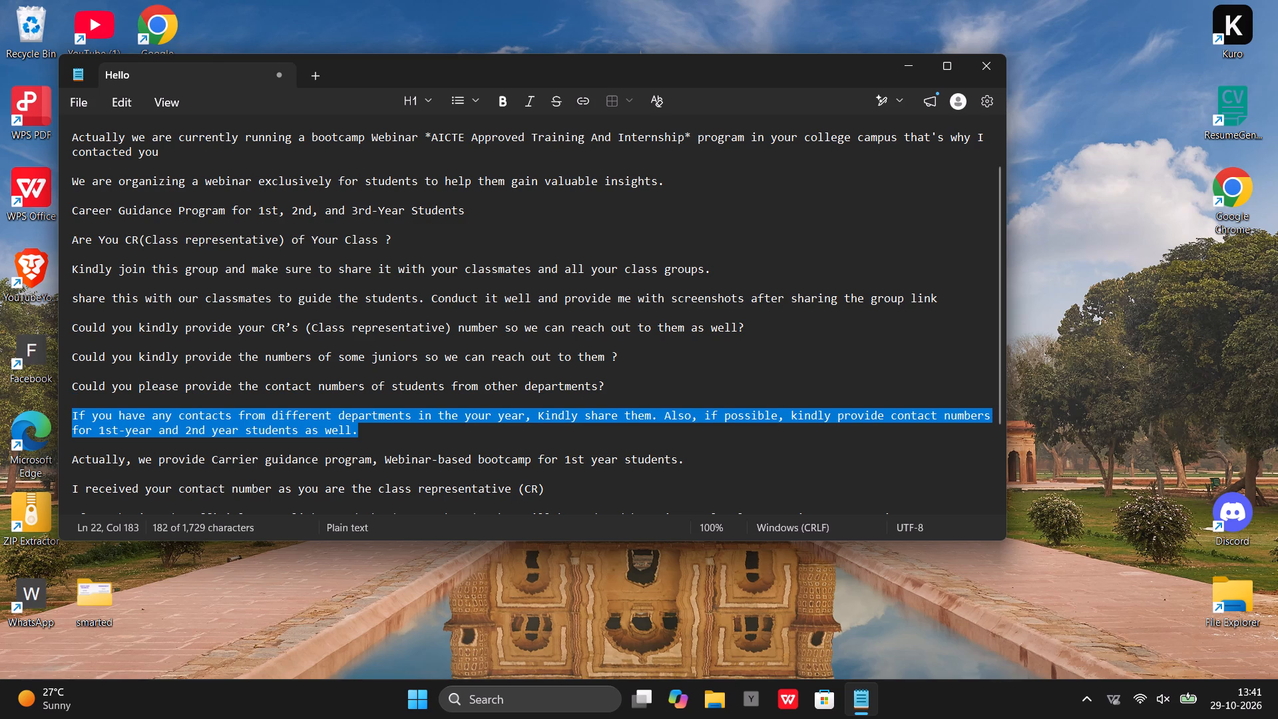
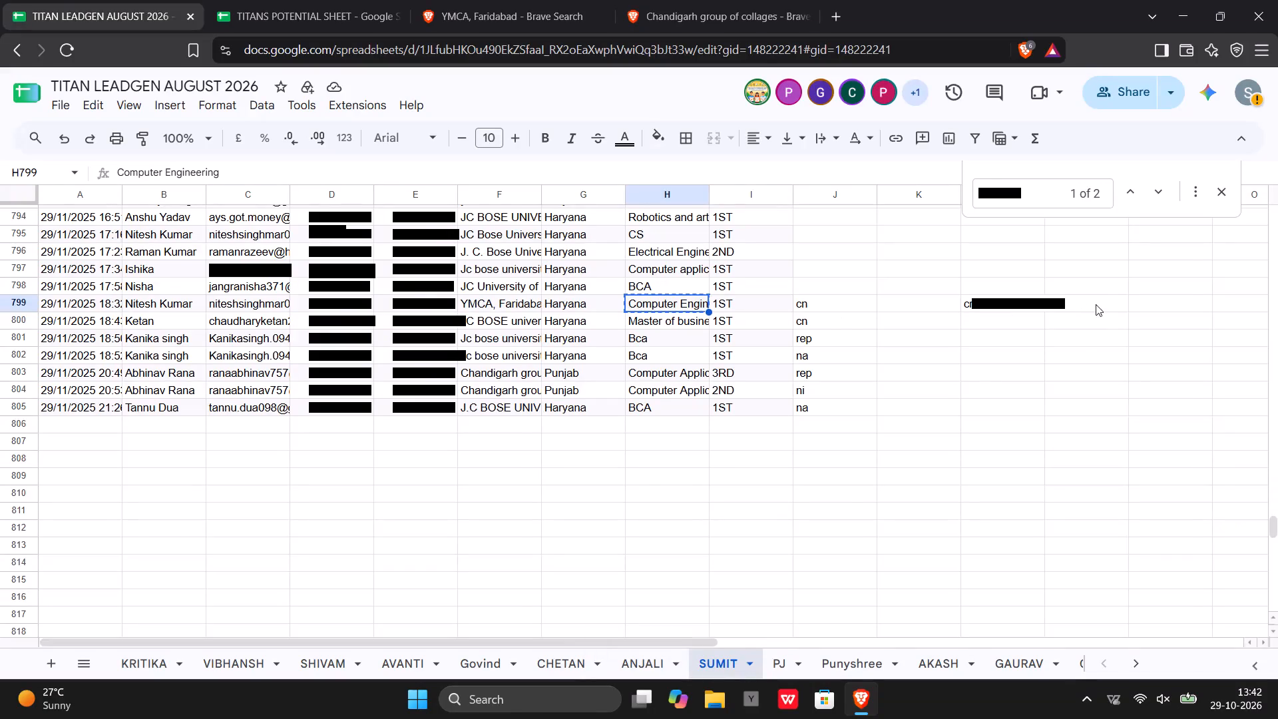
Record the section remark "sec-CE32" in column K of row 799, the YMCA, Faridabad Computer Engineering lead.
click(907, 304)
text(sec)
key(minus)
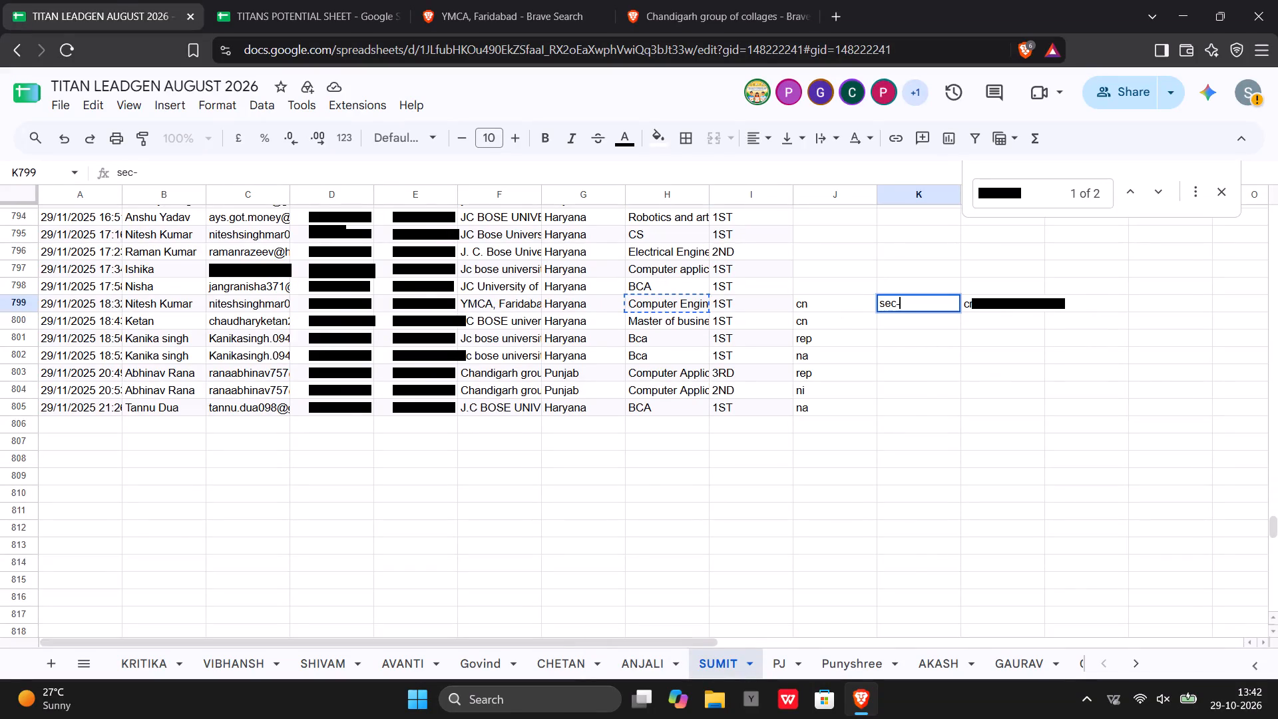
key(ctrl+v)
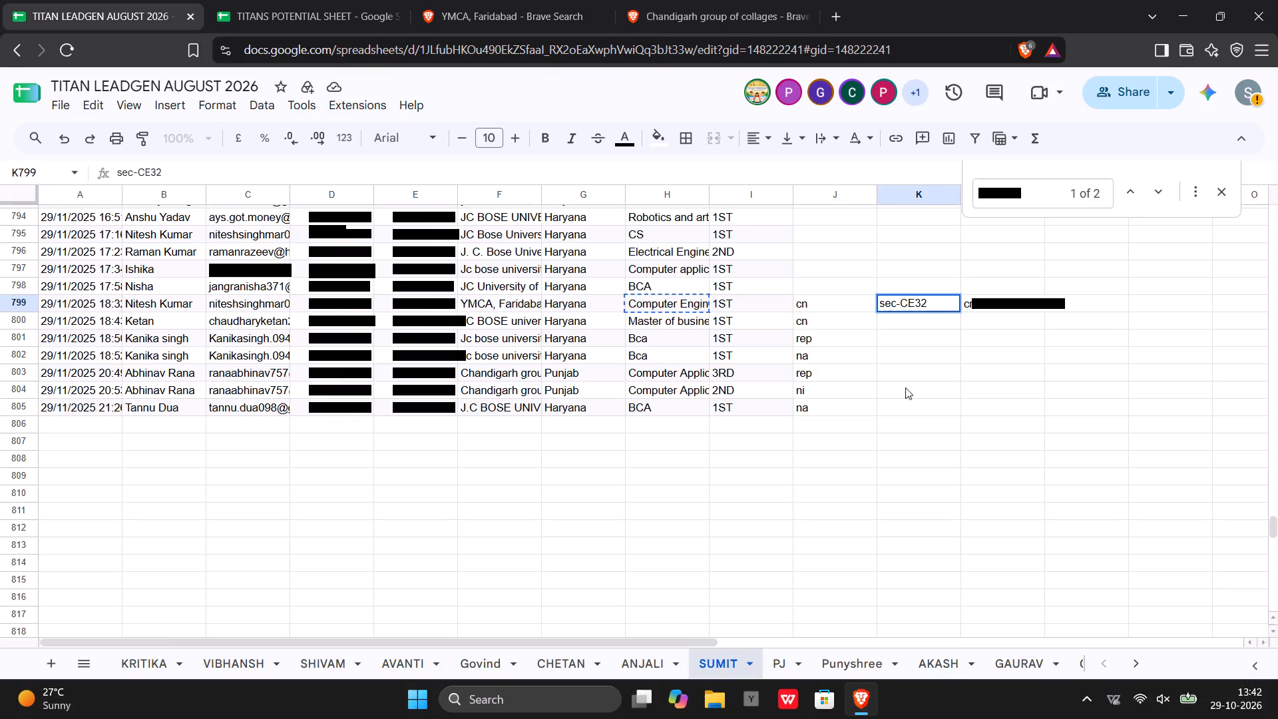
click(919, 441)
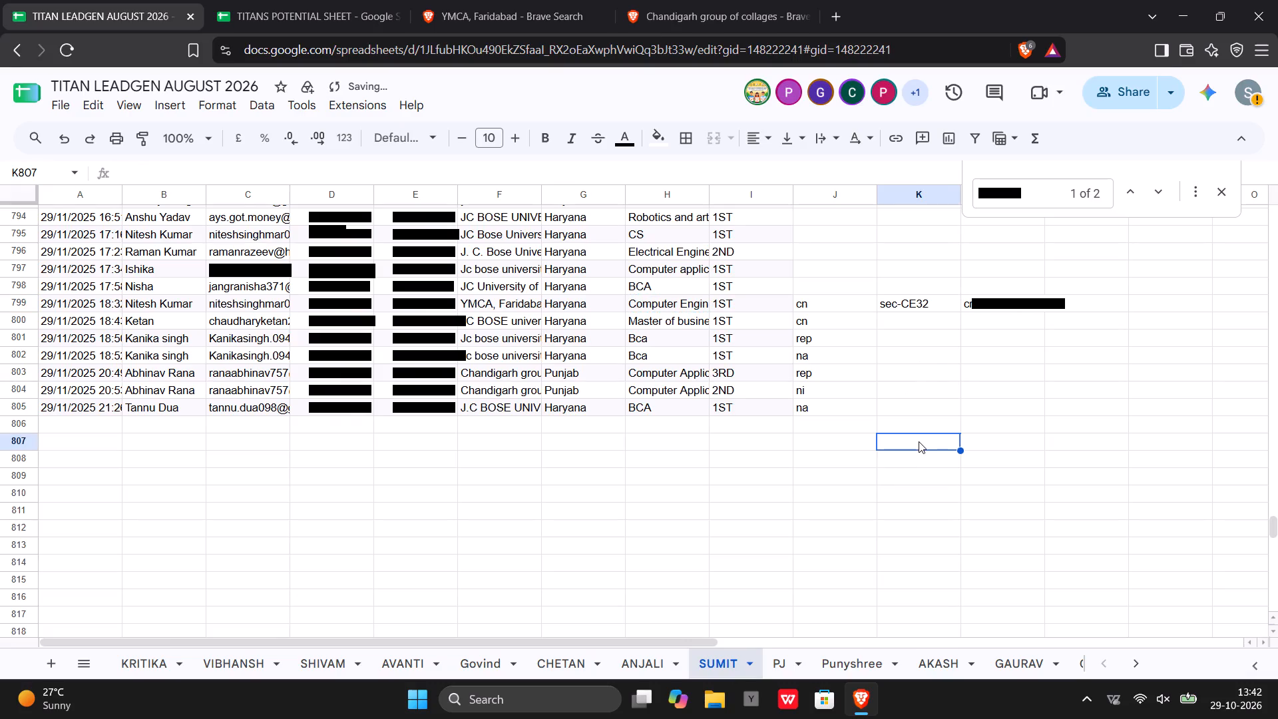
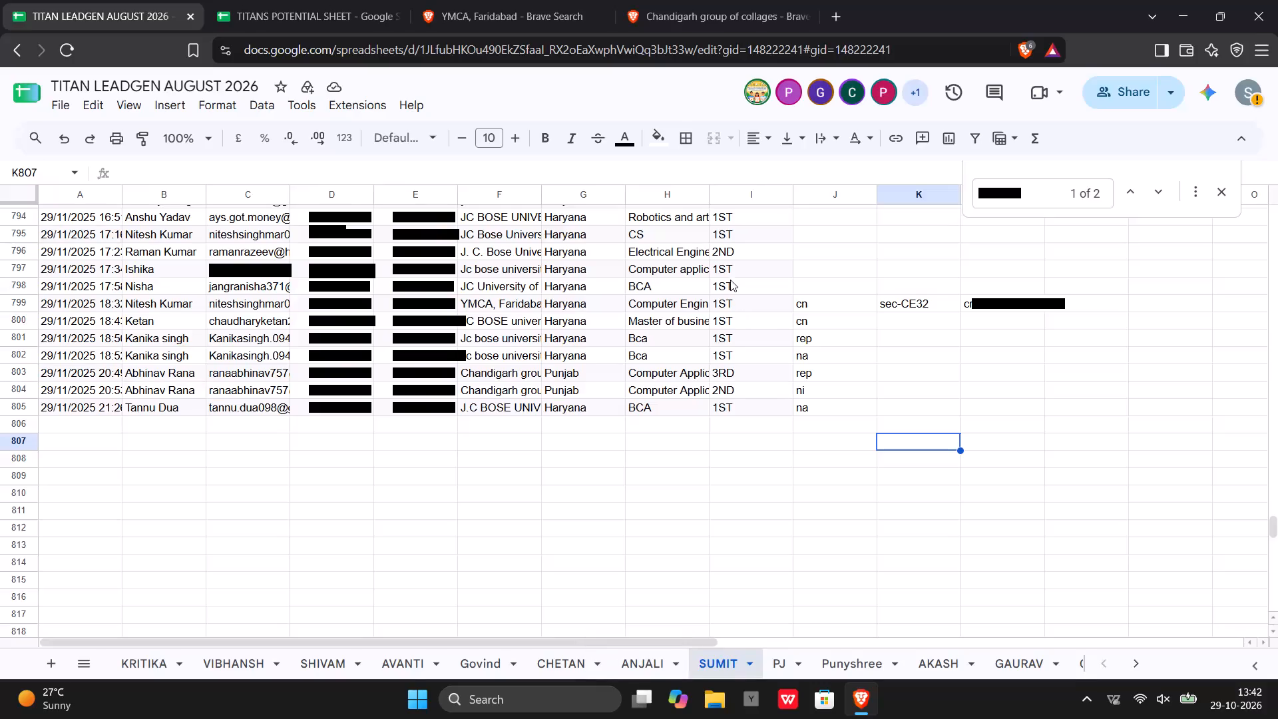
Record the status "cn" in column J of row 798, the JC University BCA lead.
click(817, 288)
key(c)
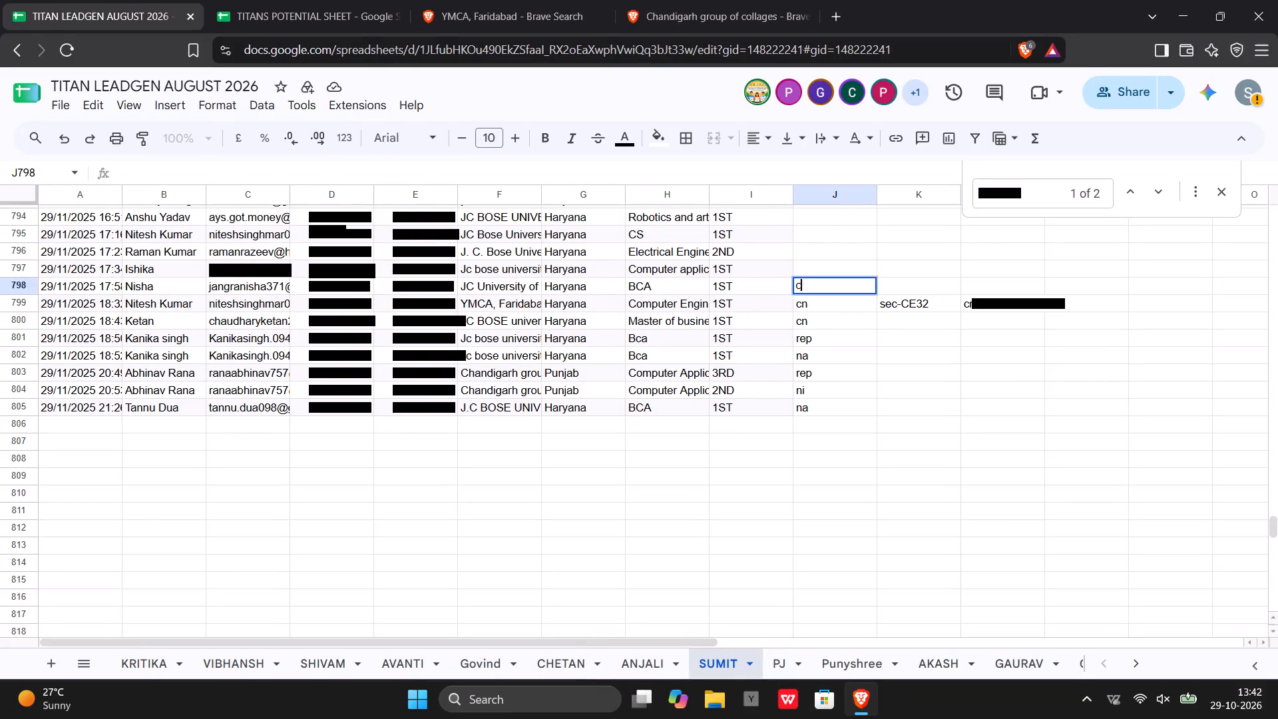
key(n)
Start the class representative remark with "cr-" in column K of row 798.
click(903, 284)
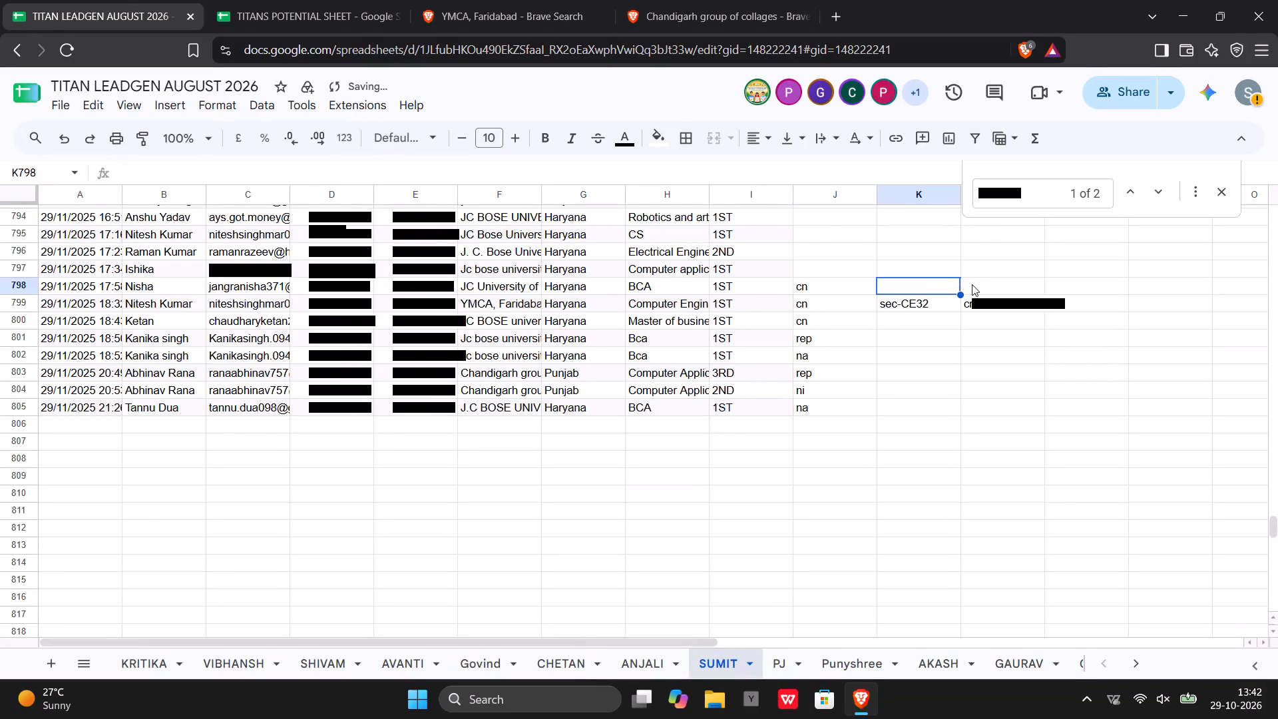
text(cr)
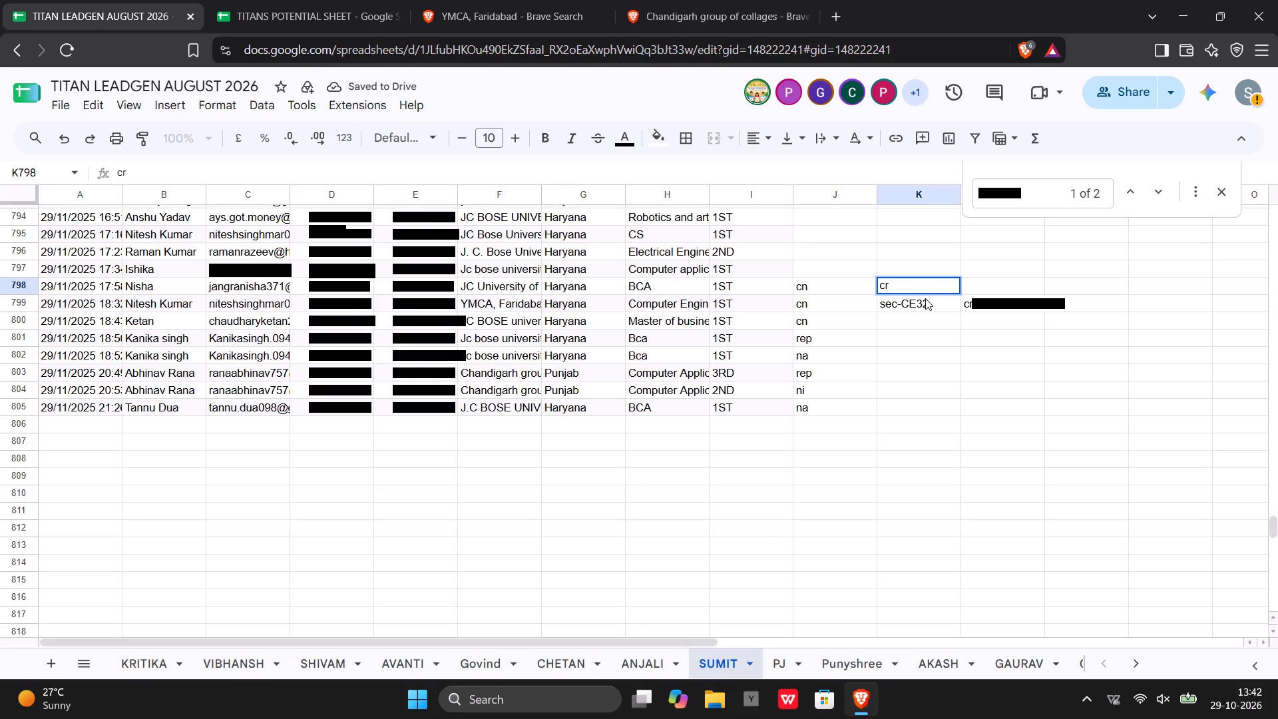
key(minus)
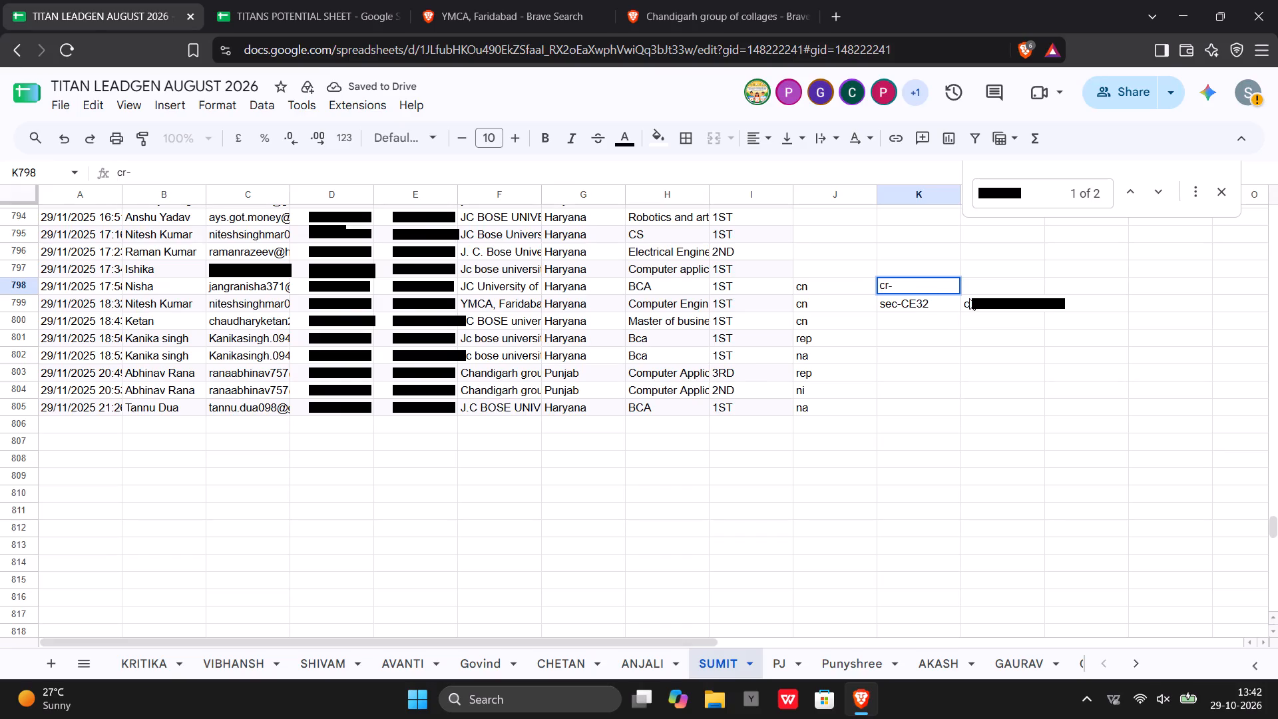
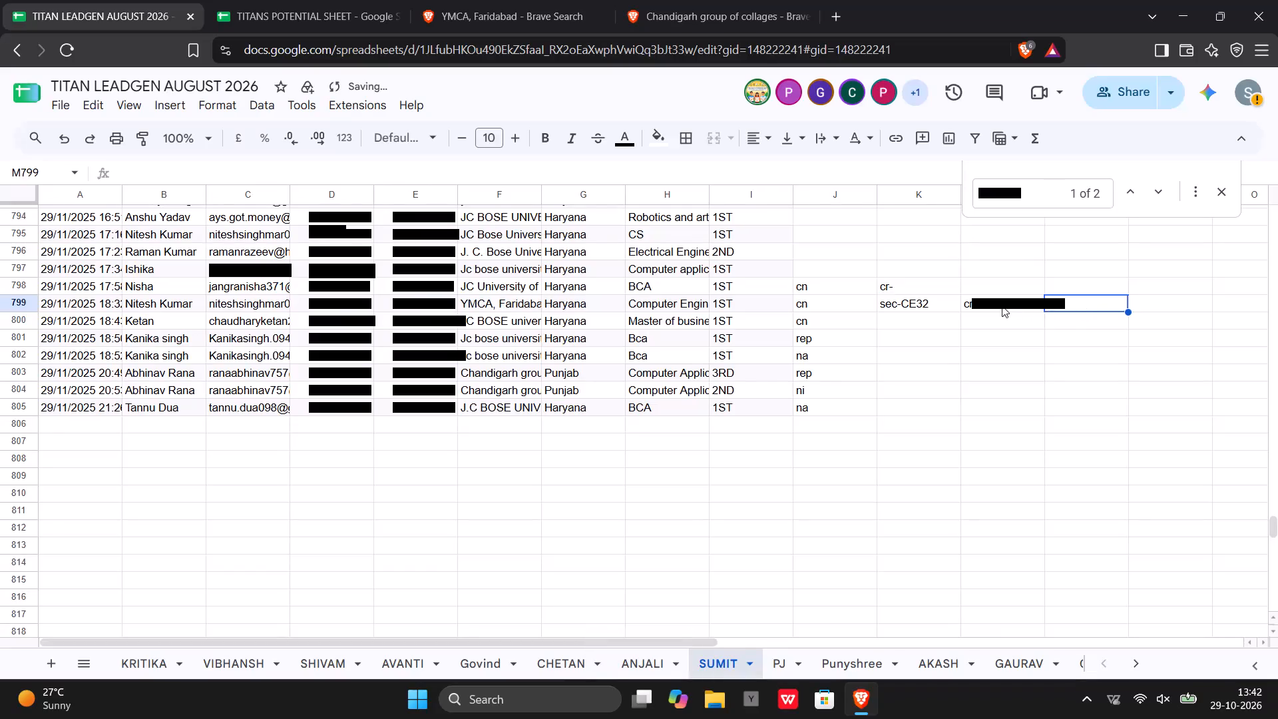
Enter the class representative's name "radhika" in column M of row 799, the YMCA Faridabad lead.
click(1001, 306)
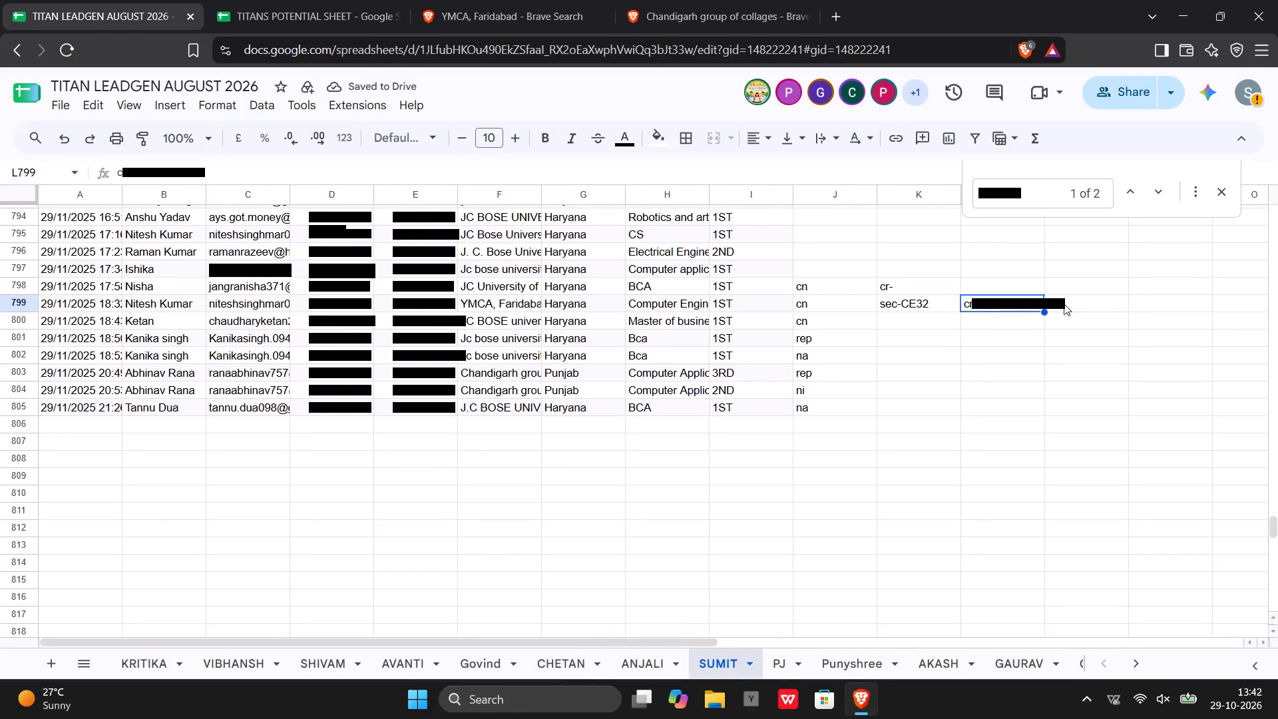
click(1144, 304)
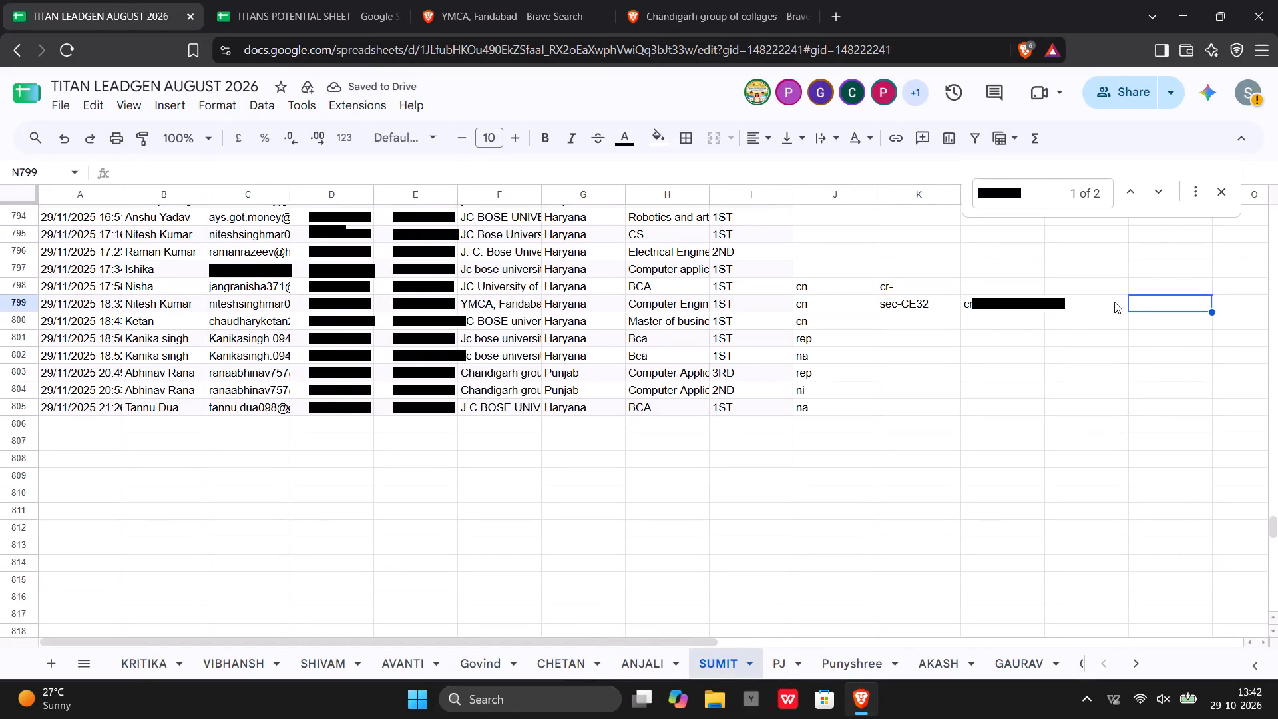
click(1119, 302)
text(rad)
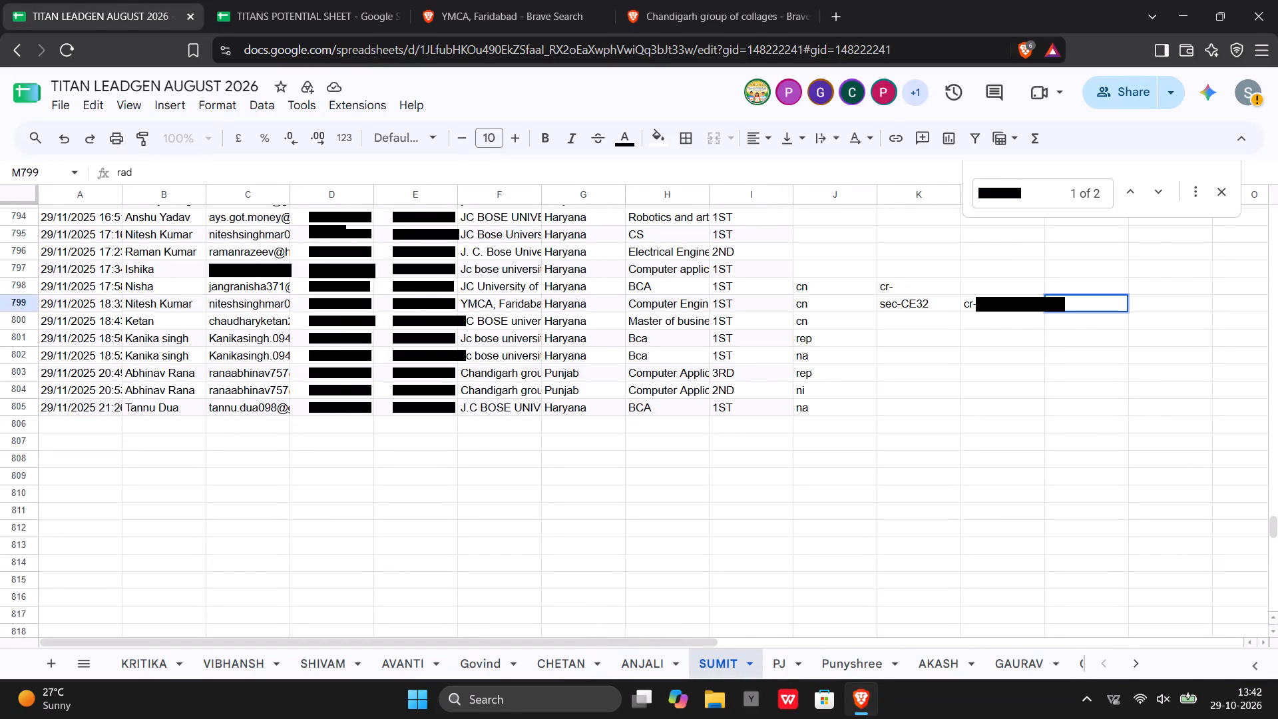
text(hika)
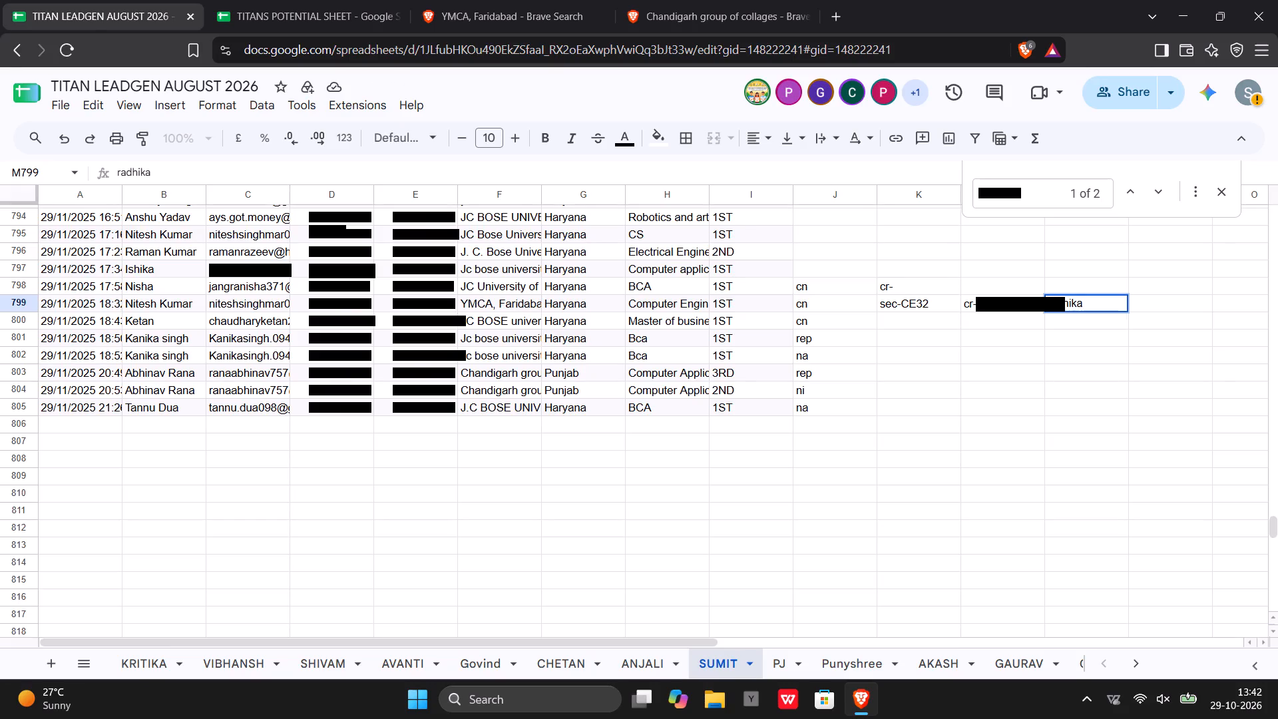
key(Return)
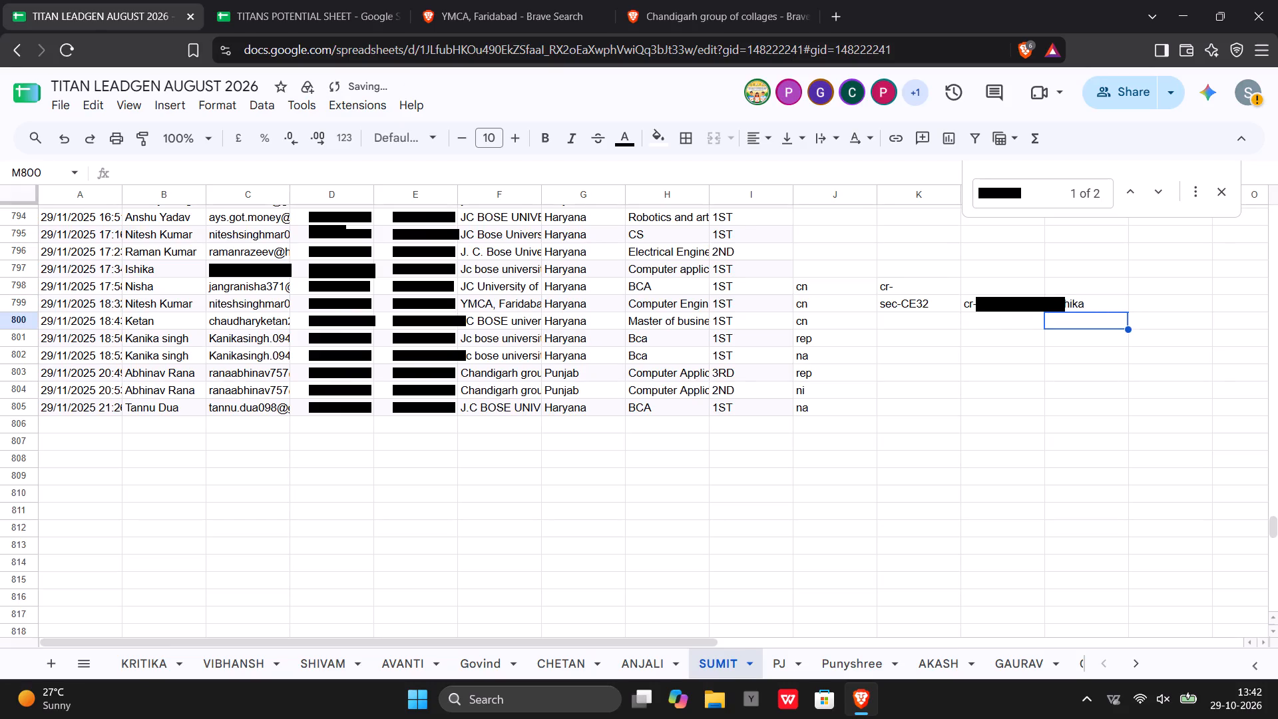
Move the name "radhika" from column M to column N of row 799, clear of the overflowing CR contact.
click(998, 324)
click(1010, 304)
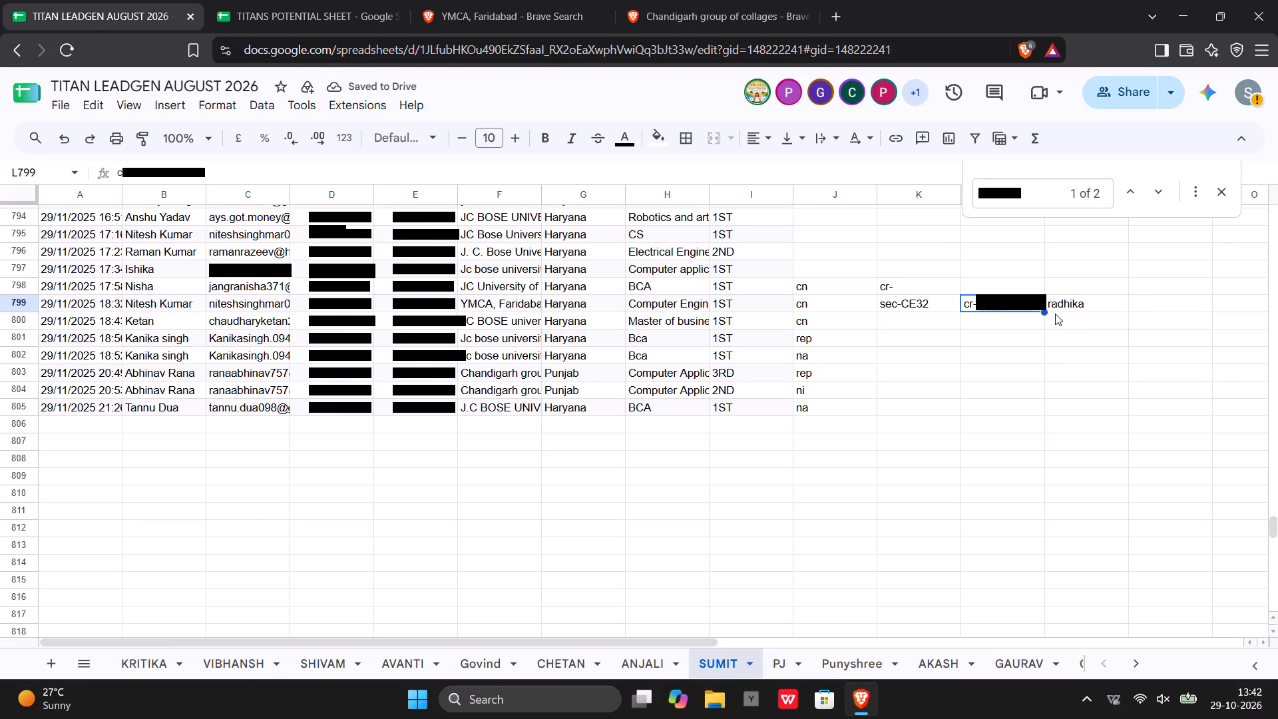
click(1022, 322)
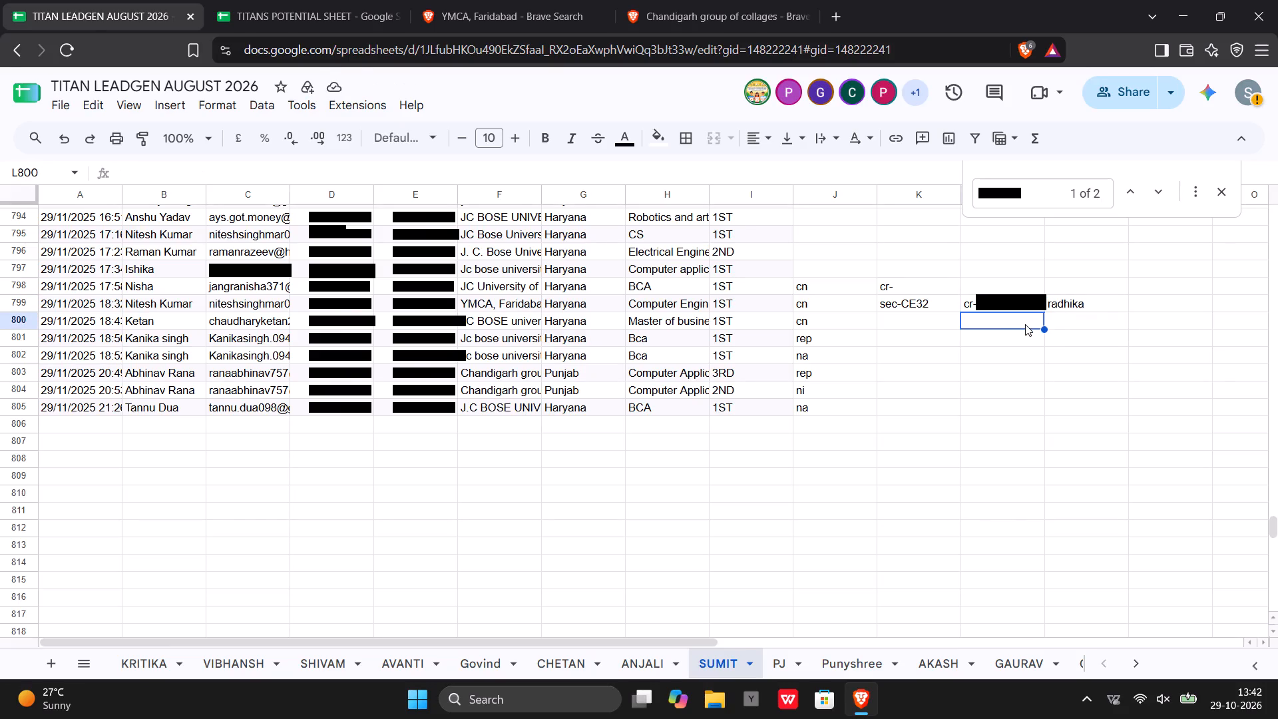
right_click(1070, 302)
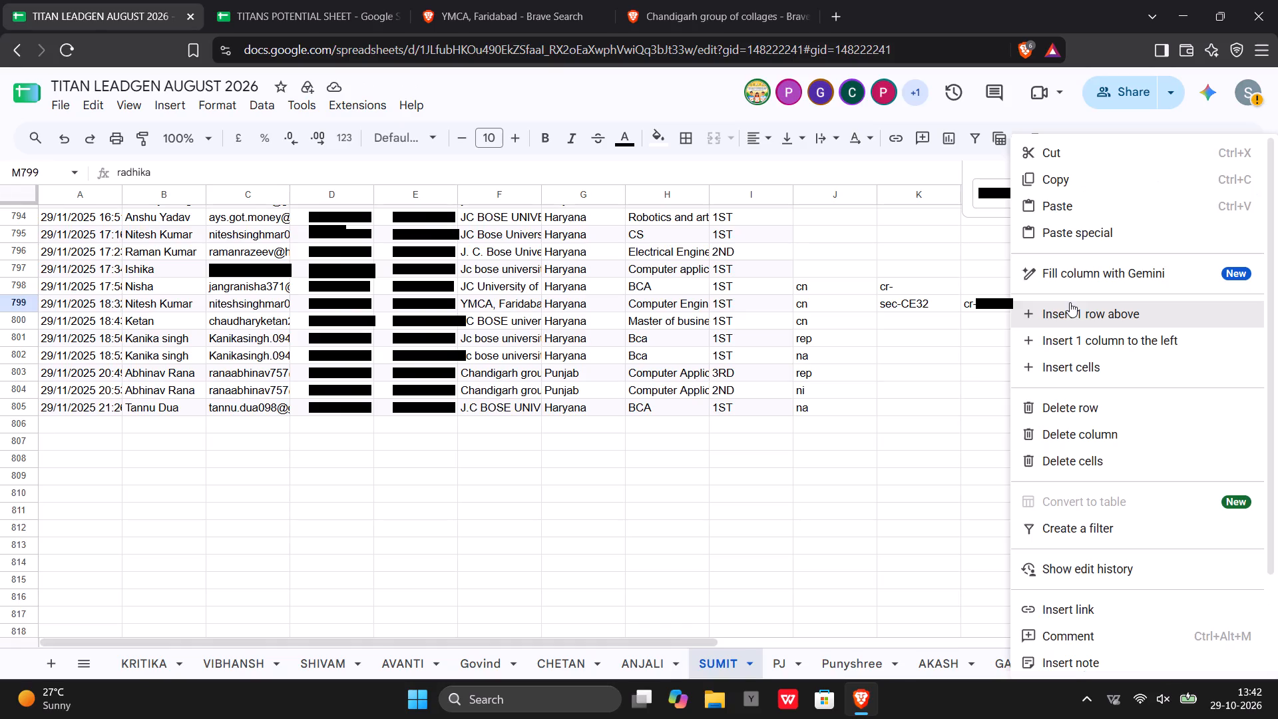
click(1063, 180)
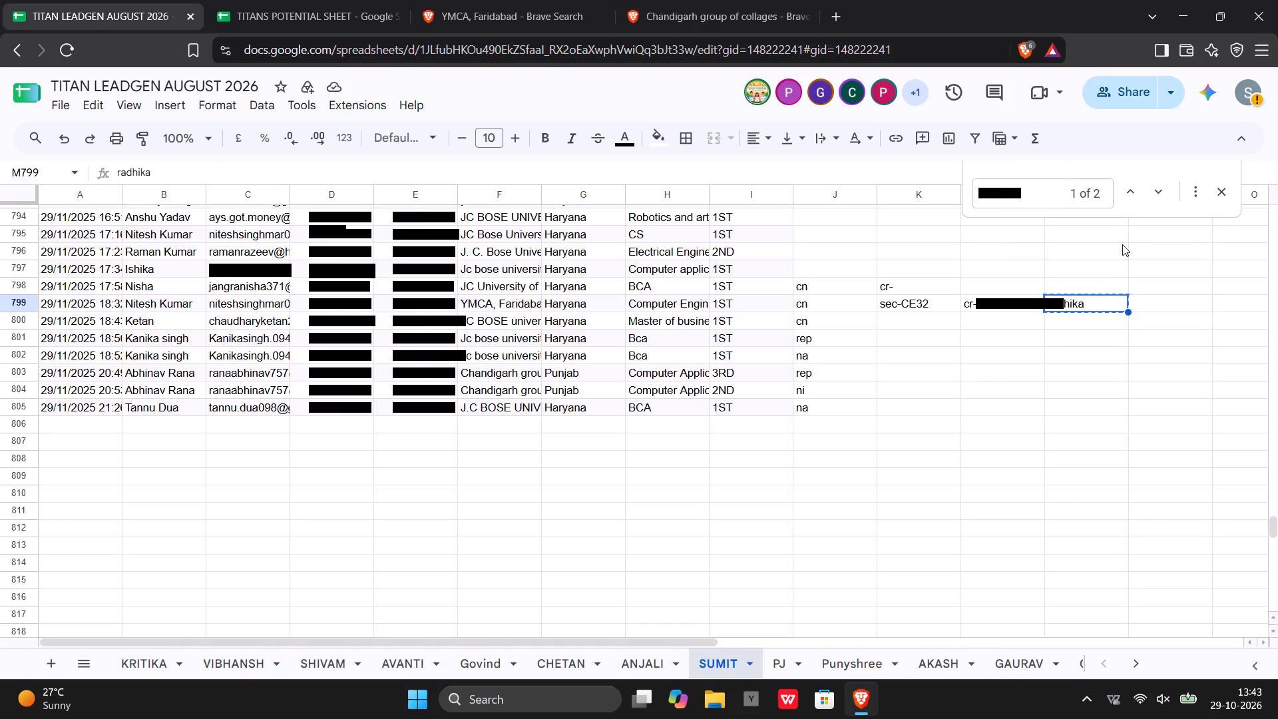
key(BackSpace)
right_click(1156, 300)
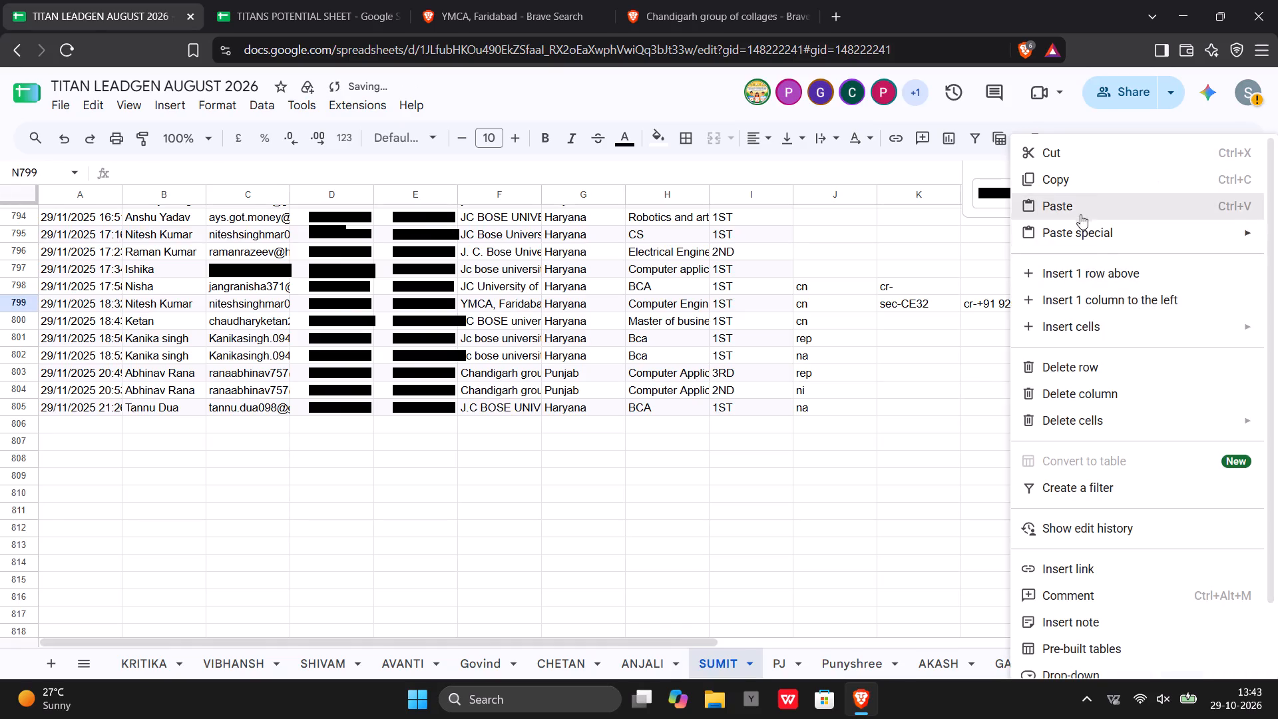
click(1079, 211)
click(1088, 345)
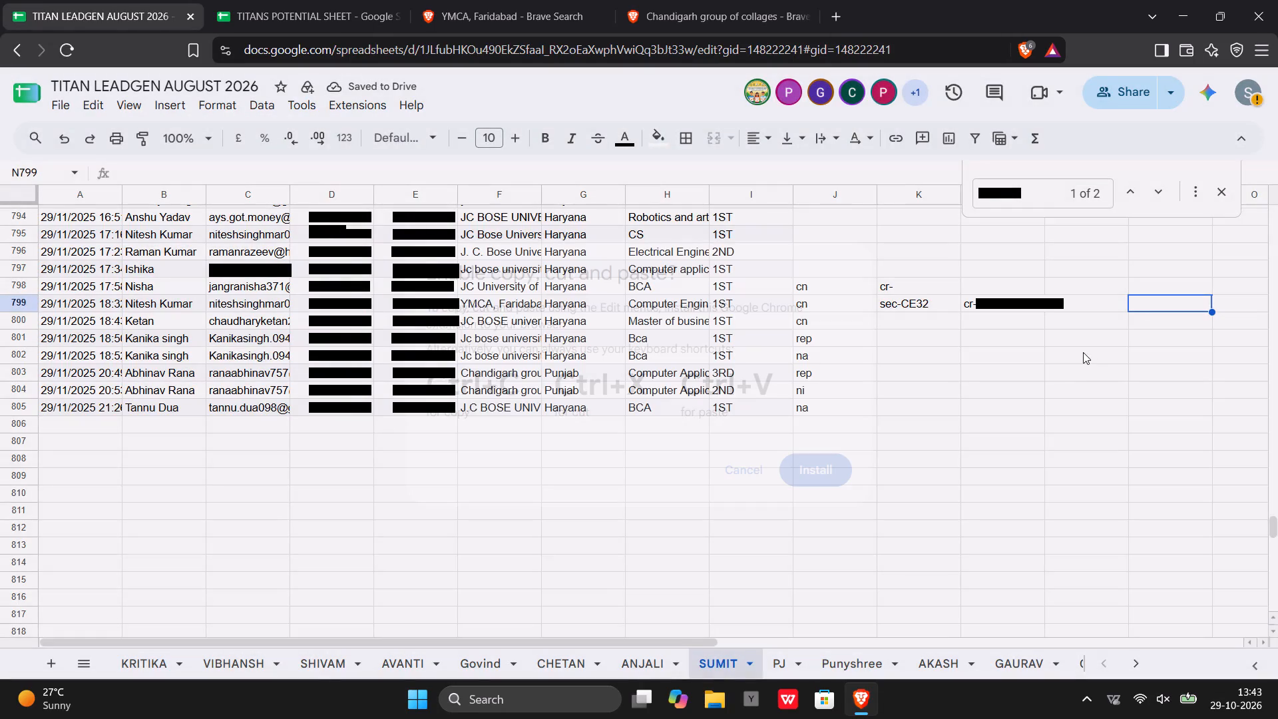
key(ctrl+v)
click(1050, 342)
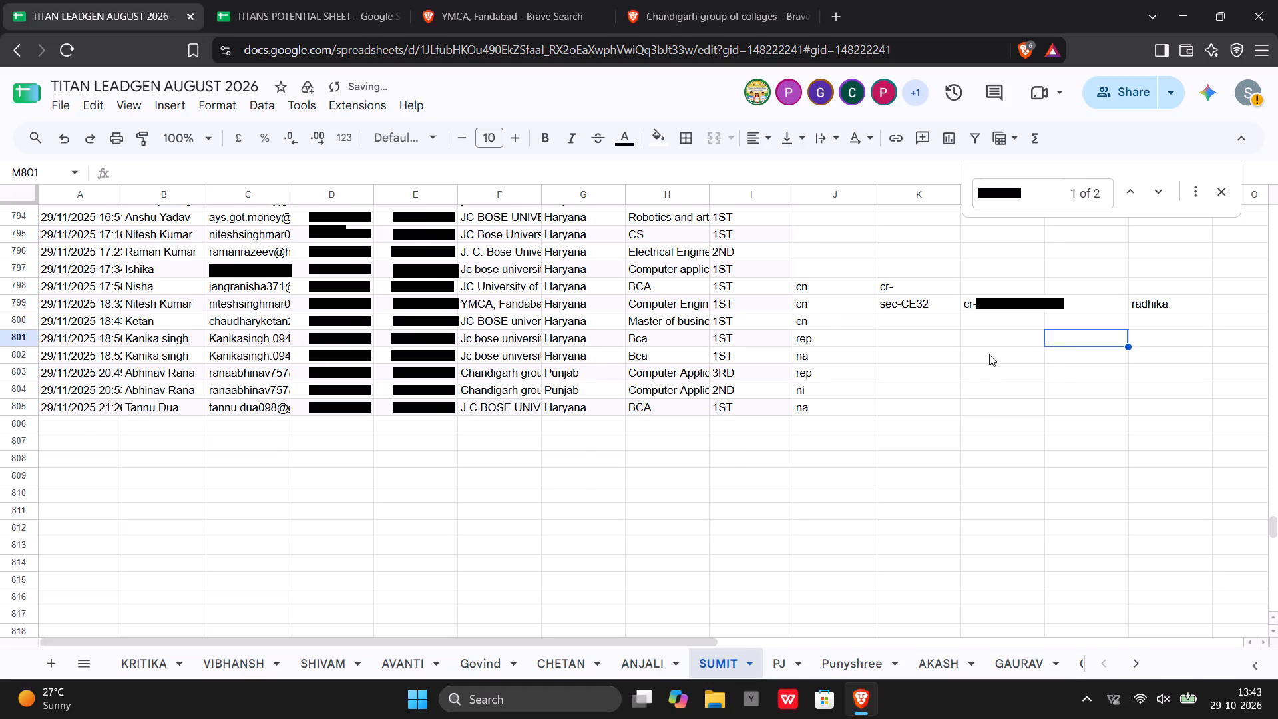
scroll(989, 354, up, 1)
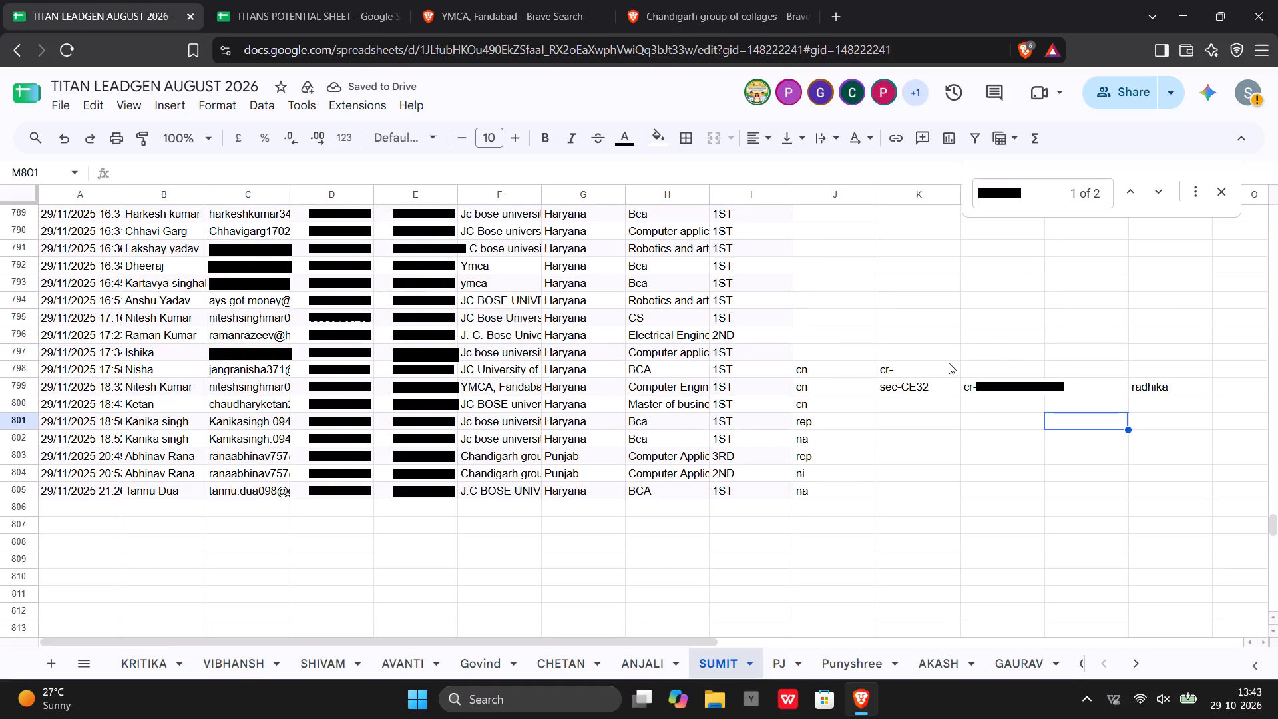
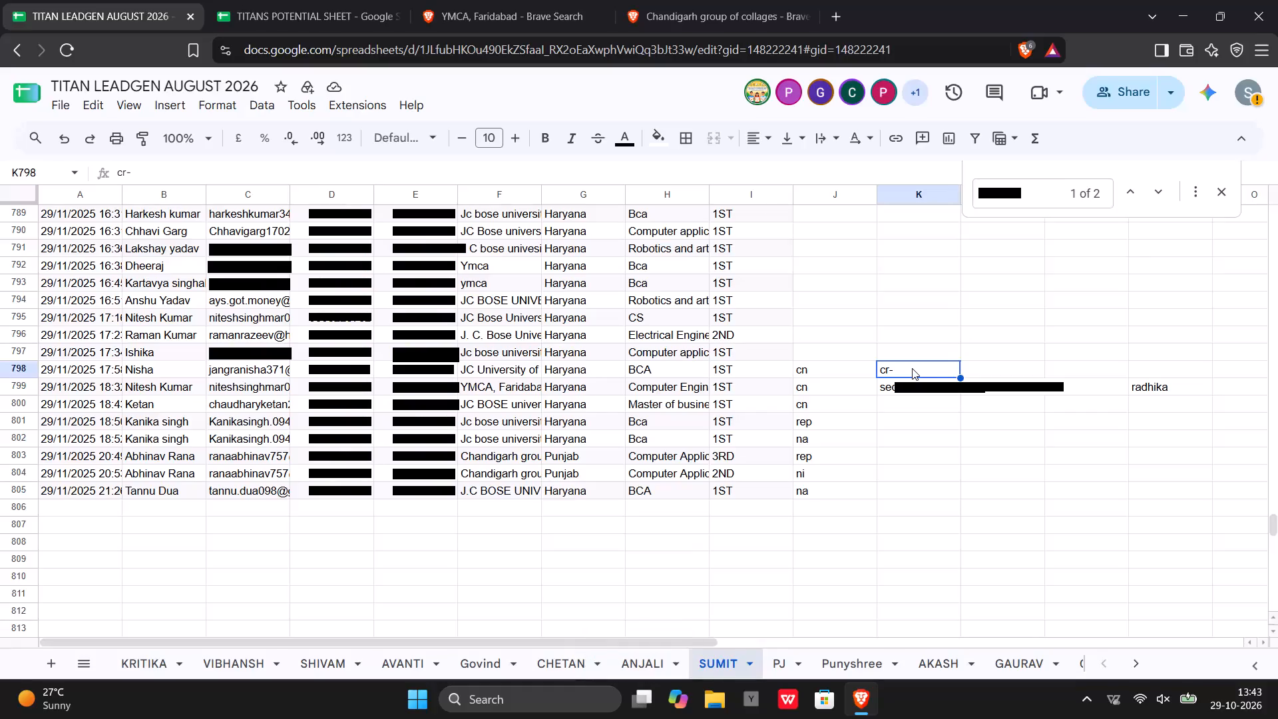
Fill K798, the Nisha lead's remark, with "cr-" followed by the copied contact number and the name "Harkesh".
key(space)
key(BackSpace)
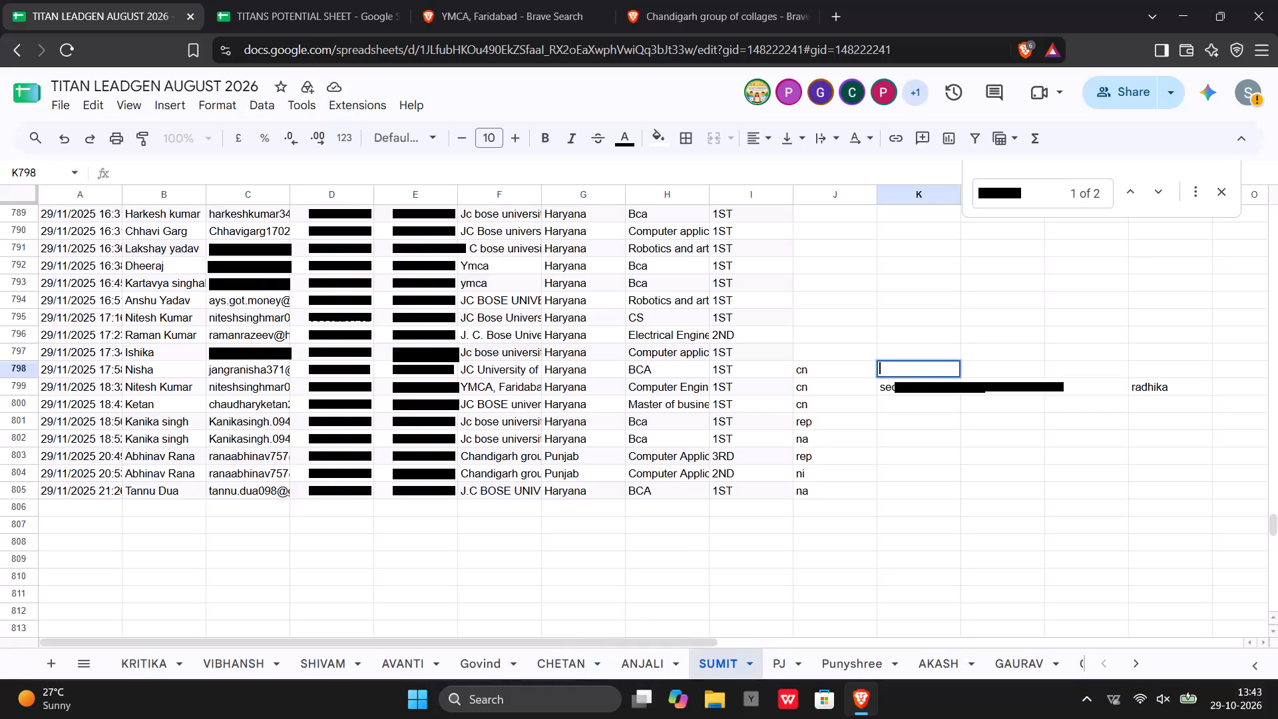
text(cr)
key(minus)
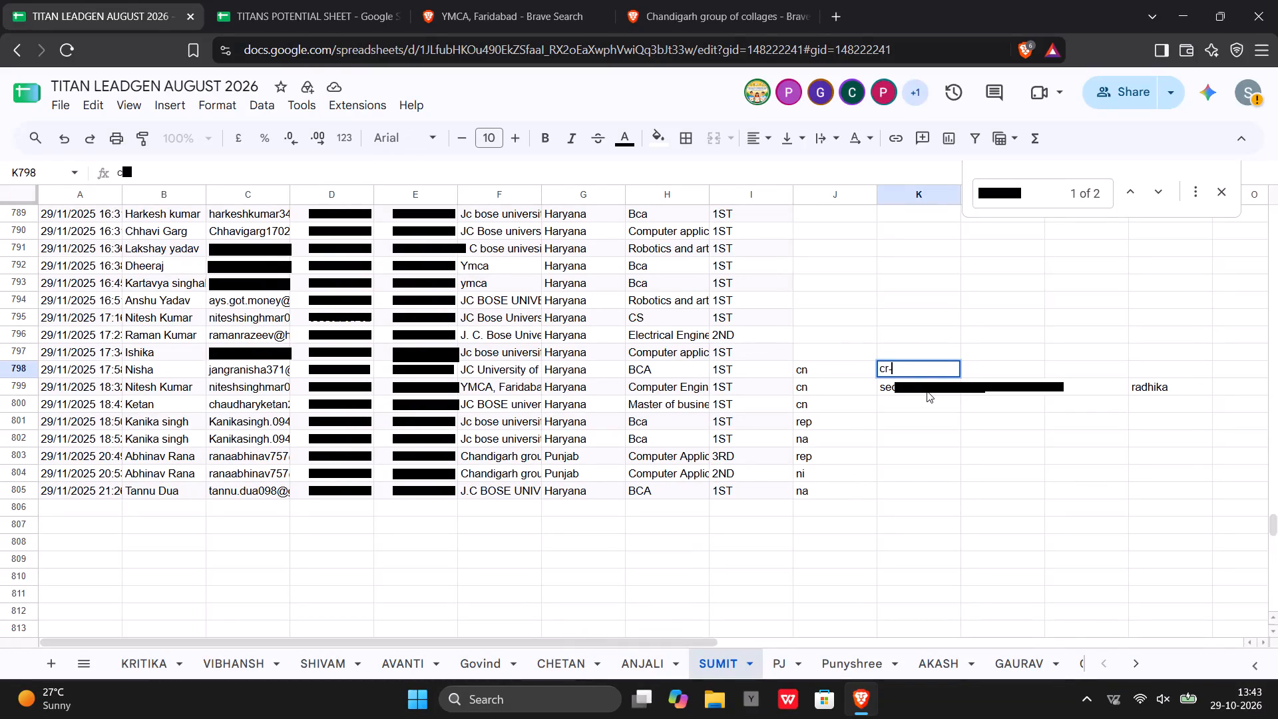
key(super+v)
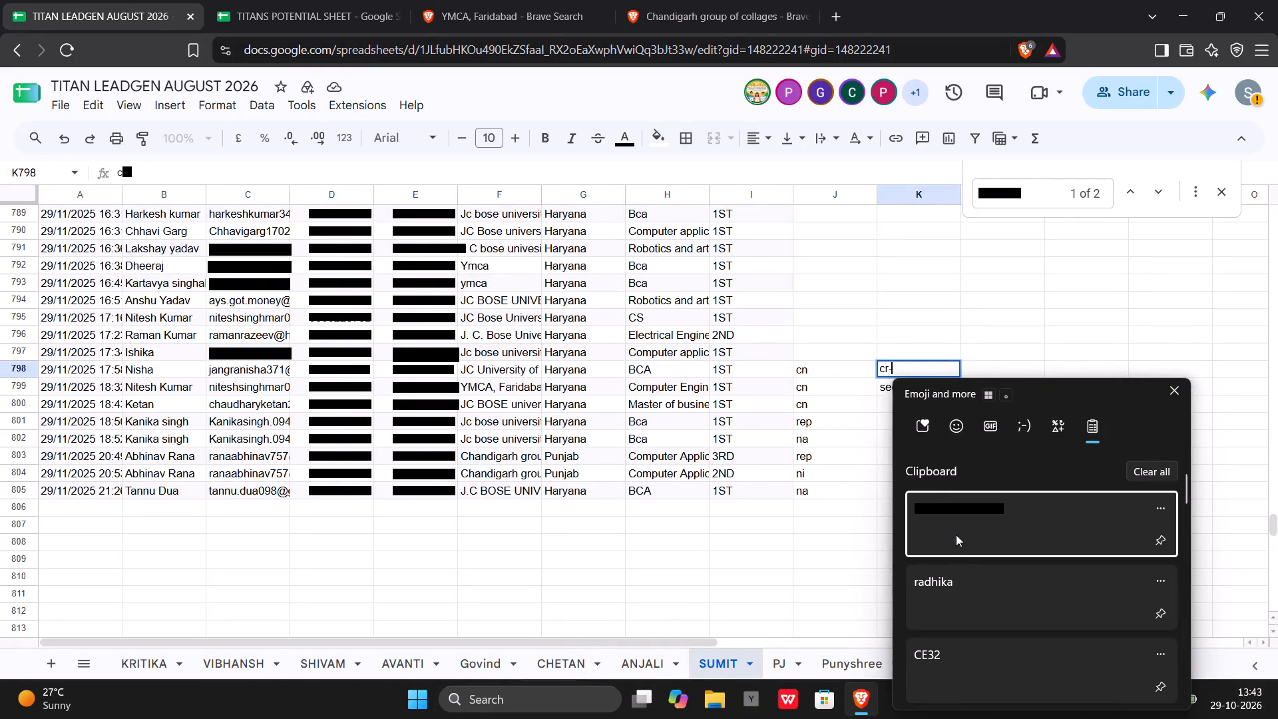
click(956, 535)
key(ctrl+v)
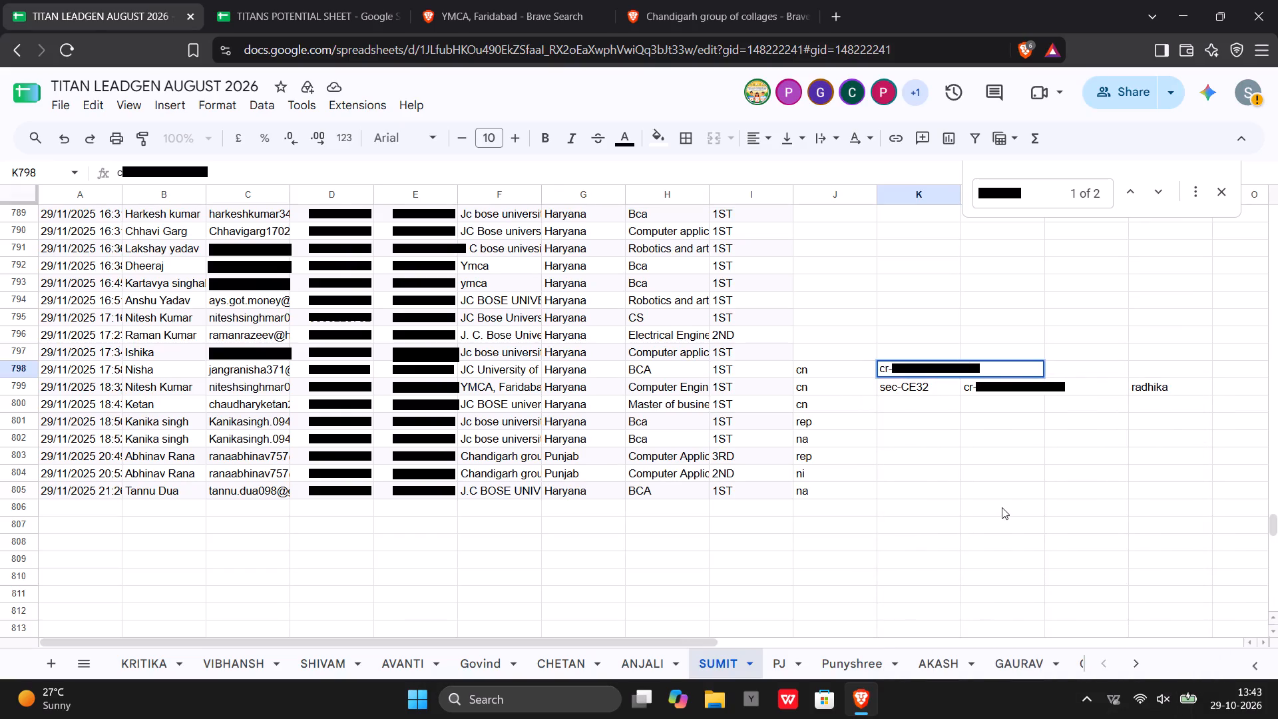
key(space)
text(Ha)
key(r)
text(kesh)
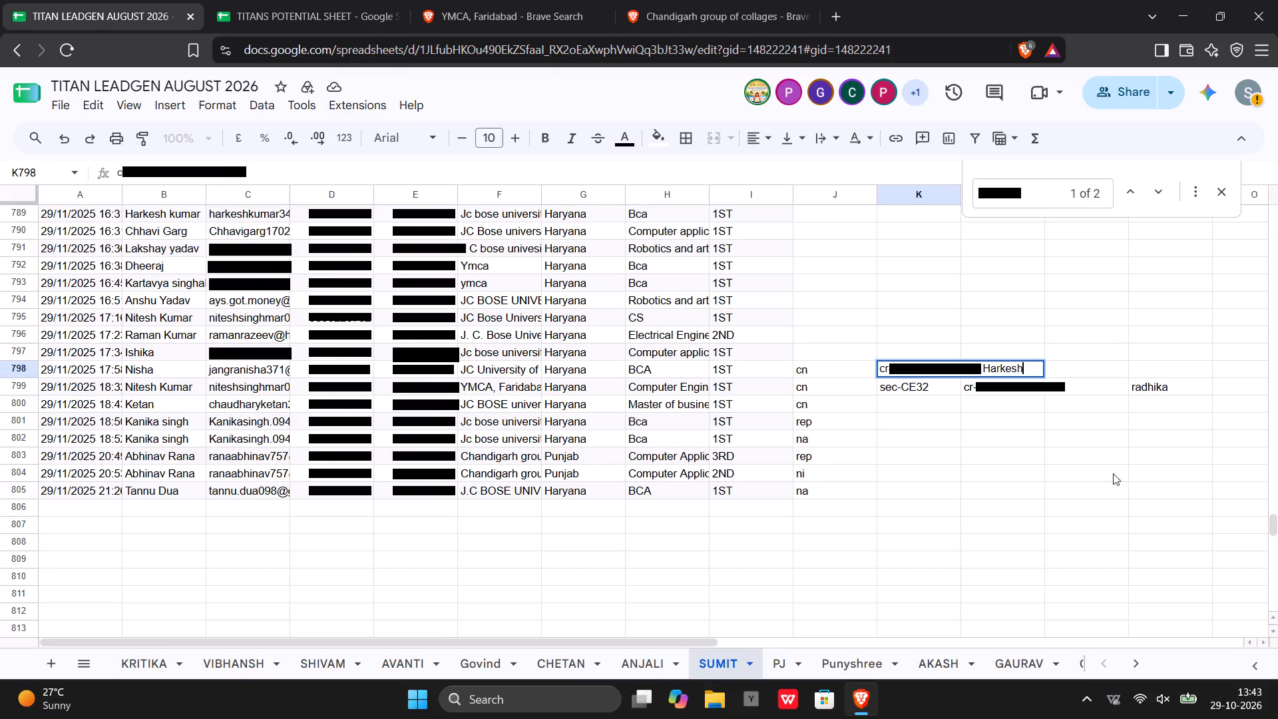
click(1071, 367)
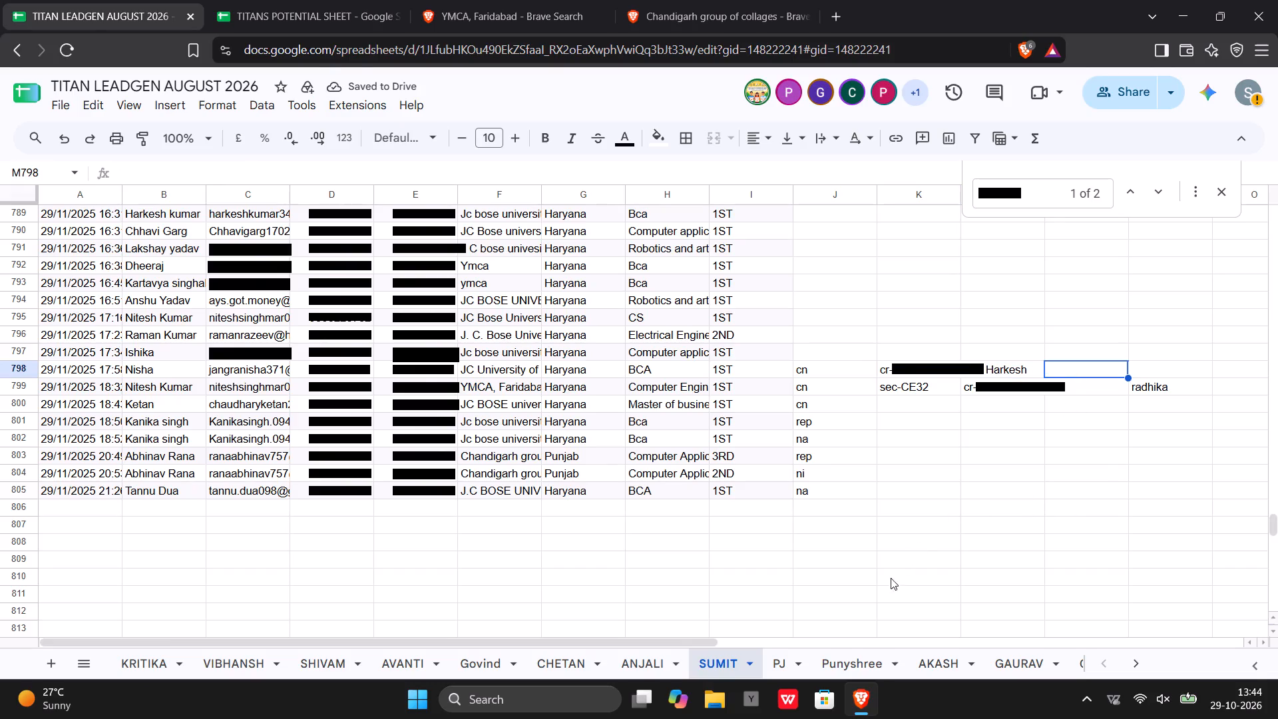
Copy the course "Computer applications" from column H of row 797 into column M of the same row.
right_click(670, 348)
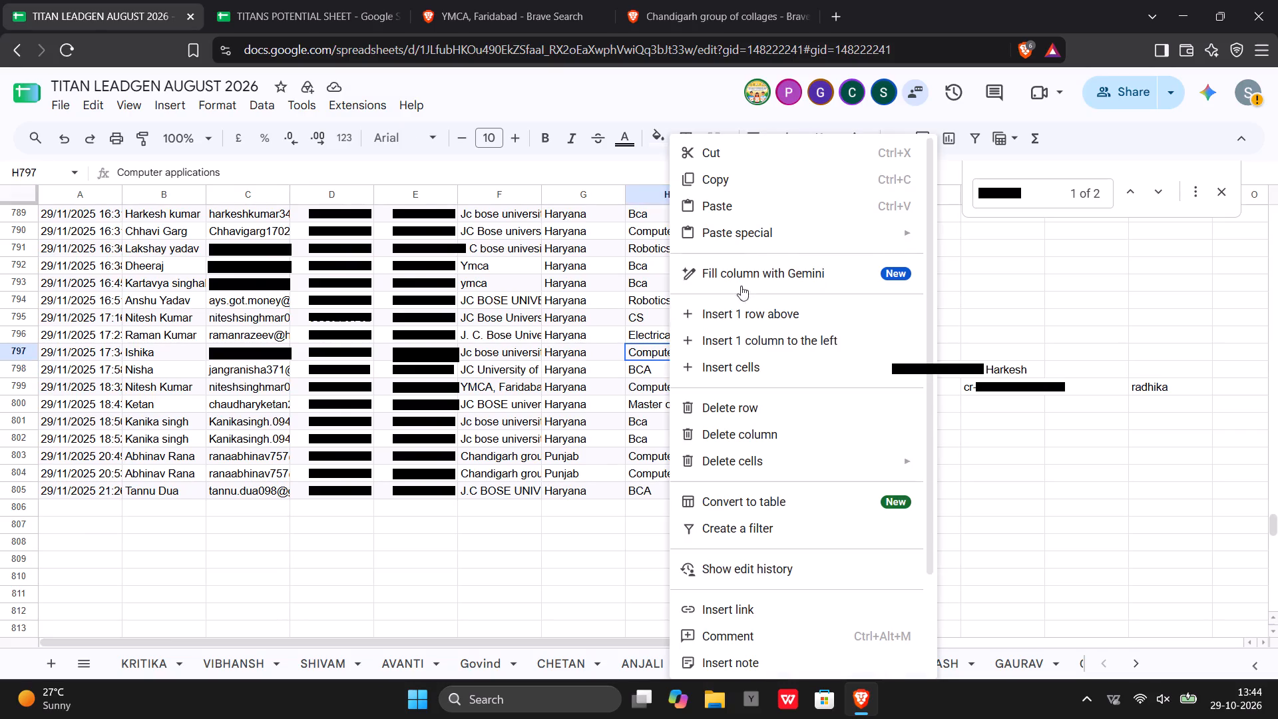
click(755, 186)
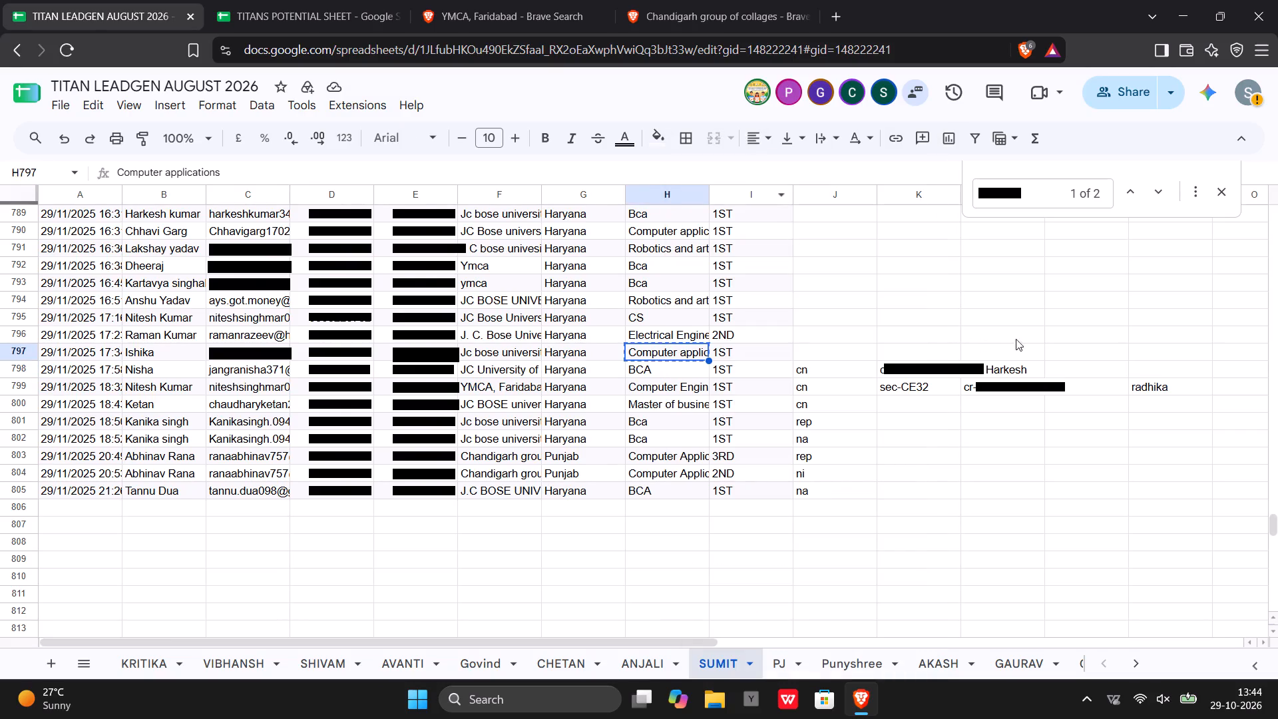
right_click(1087, 352)
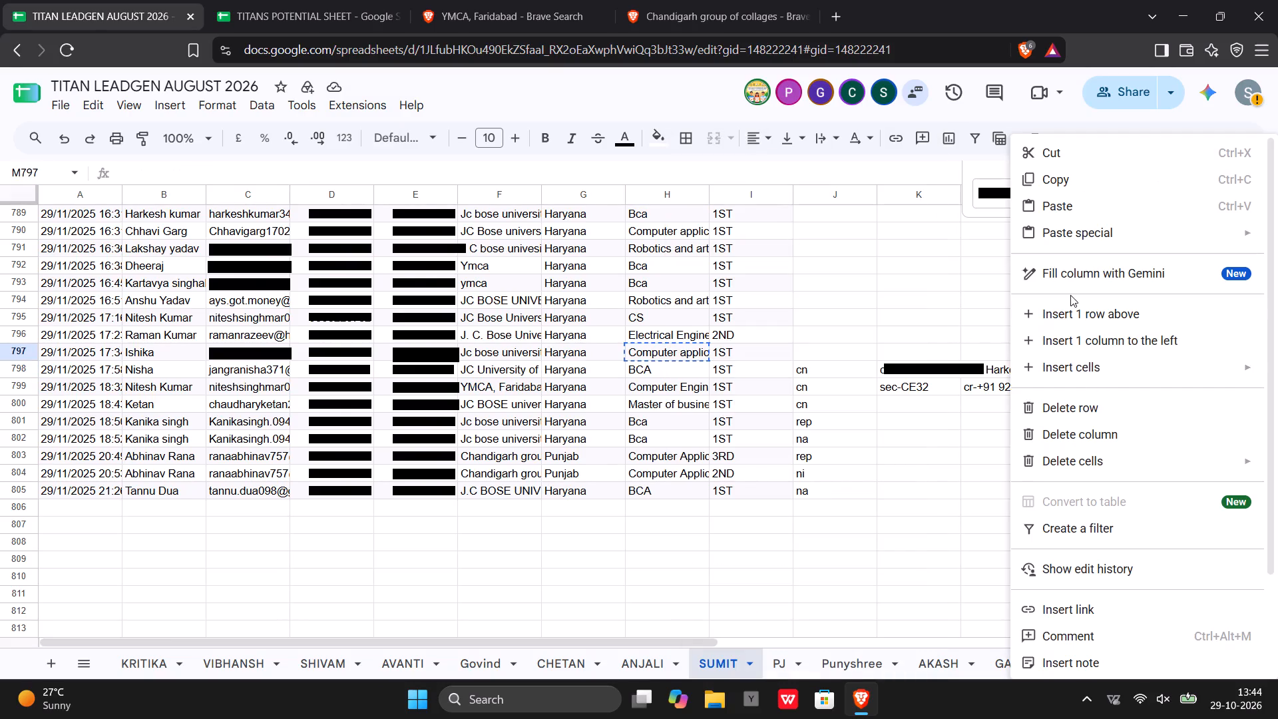
click(964, 300)
click(1096, 353)
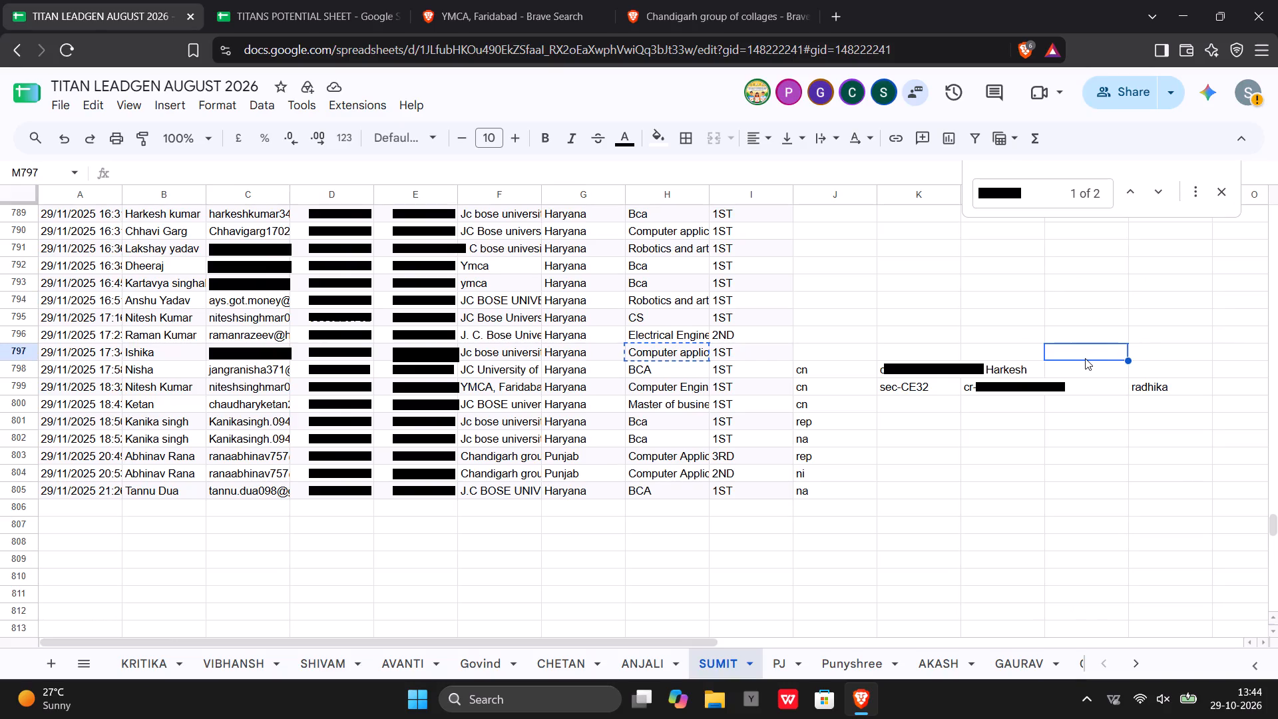
key(ctrl+v)
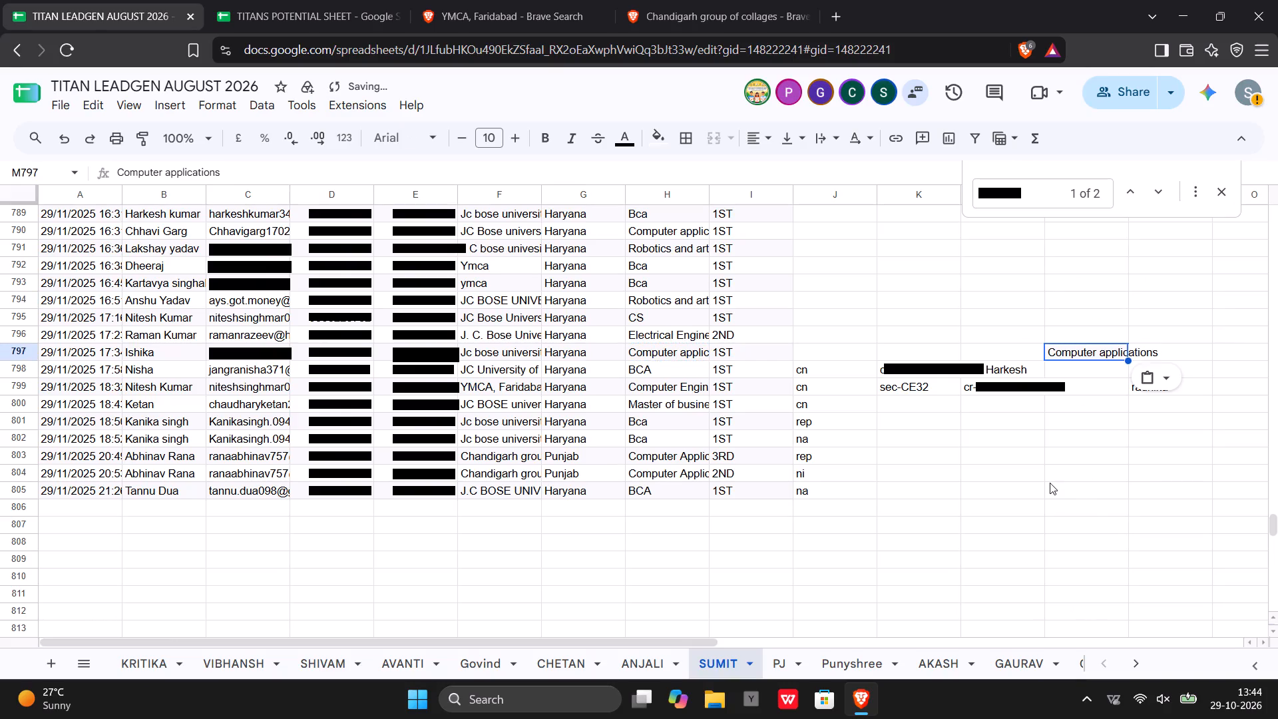
click(1050, 483)
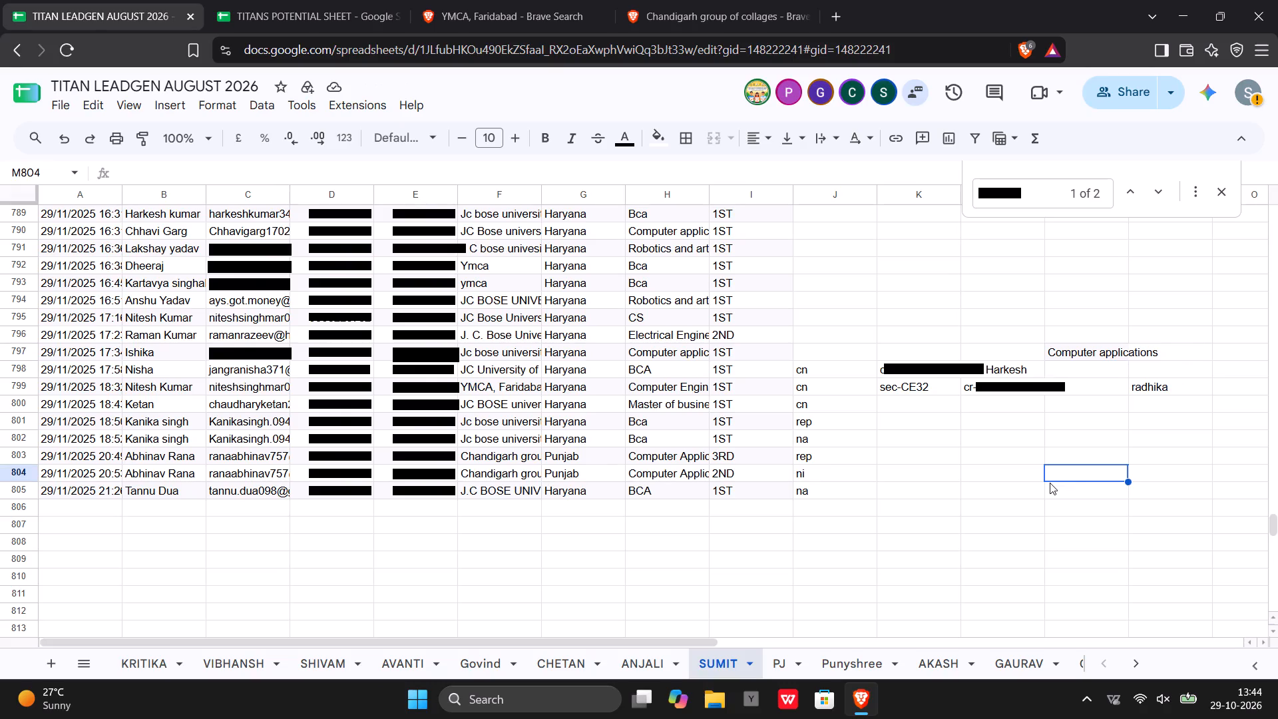
Search the web in a new tab for "Computer applications what program", and refine the query with "in jc bose university".
click(830, 8)
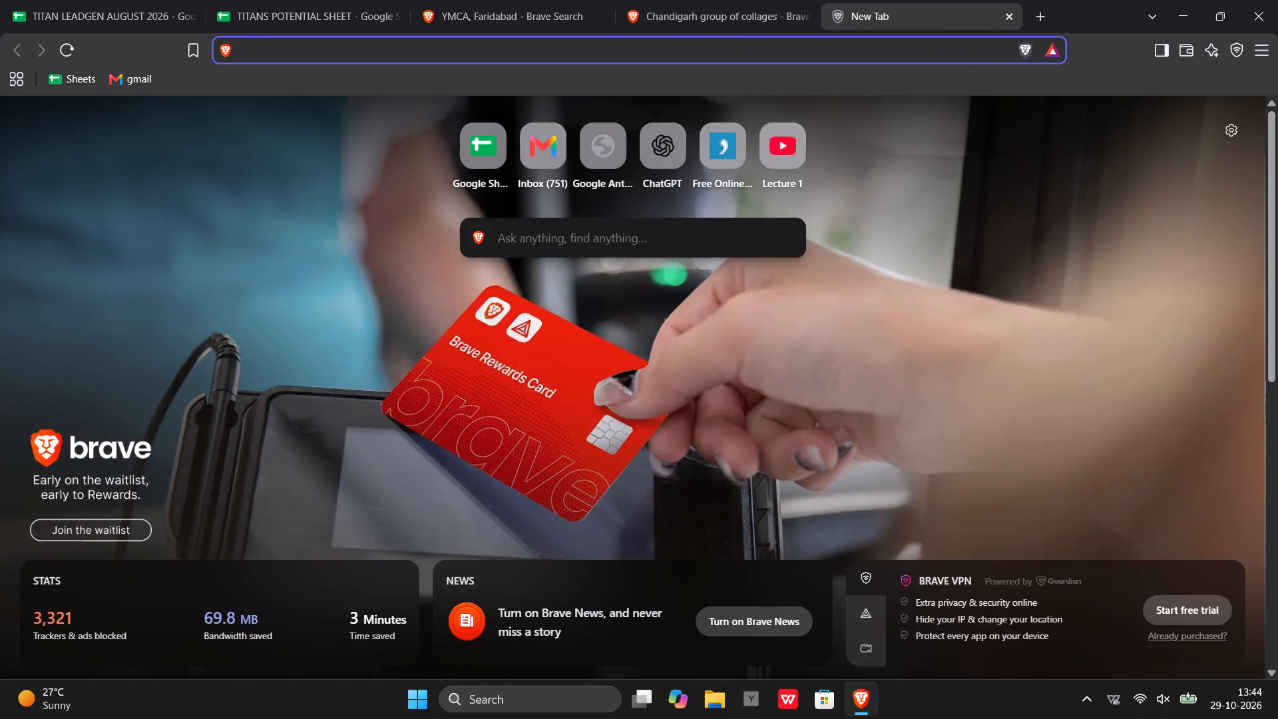
right_click(630, 48)
drag(696, 186, 690, 193)
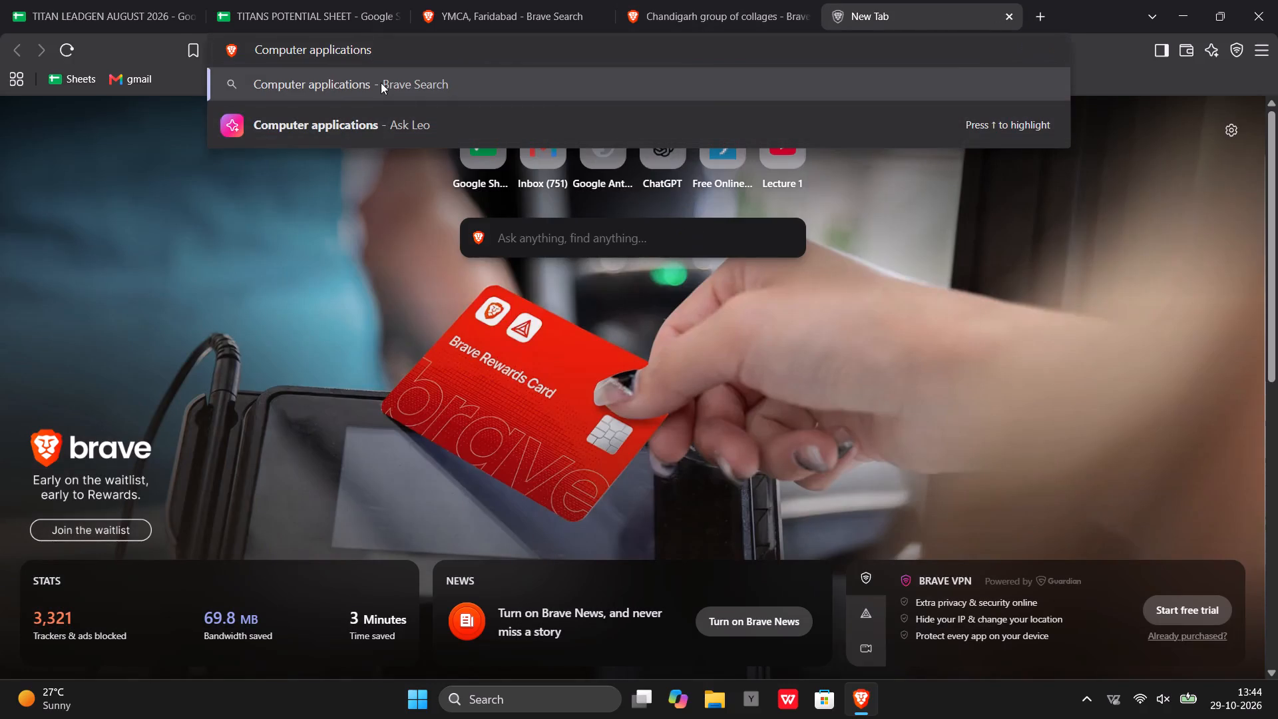
key(space)
text(what program)
key(Return)
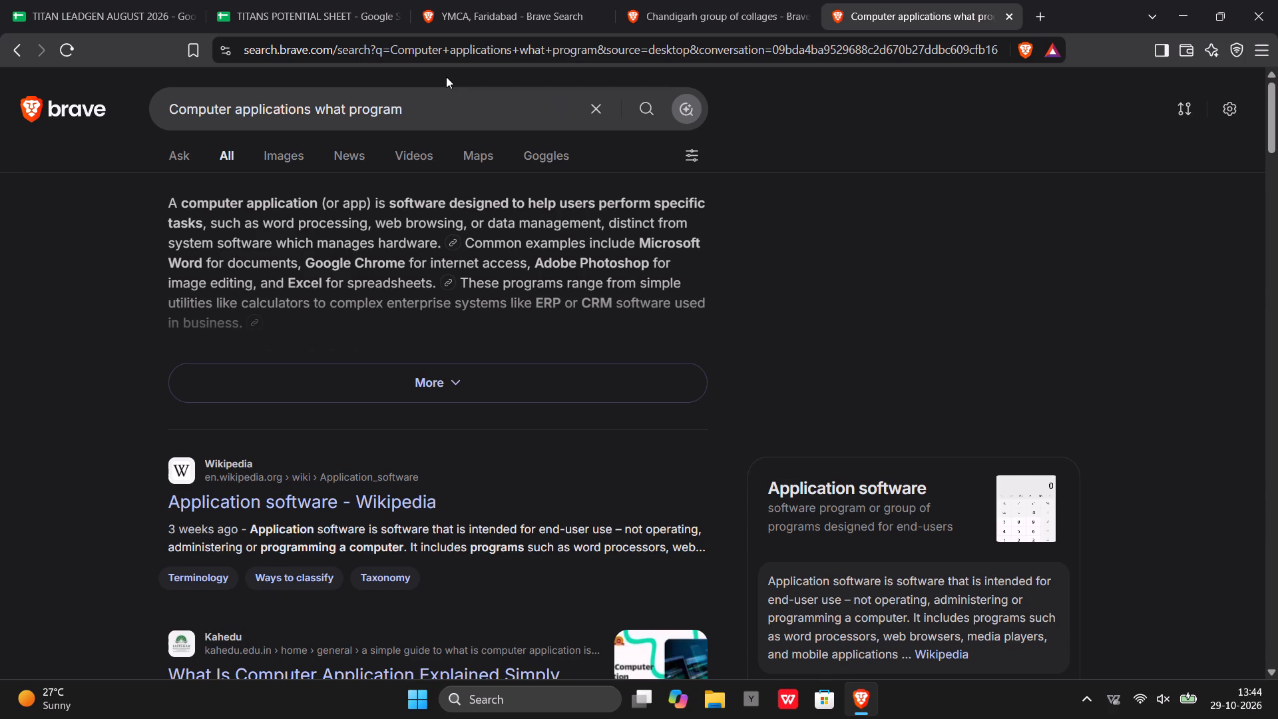
click(440, 124)
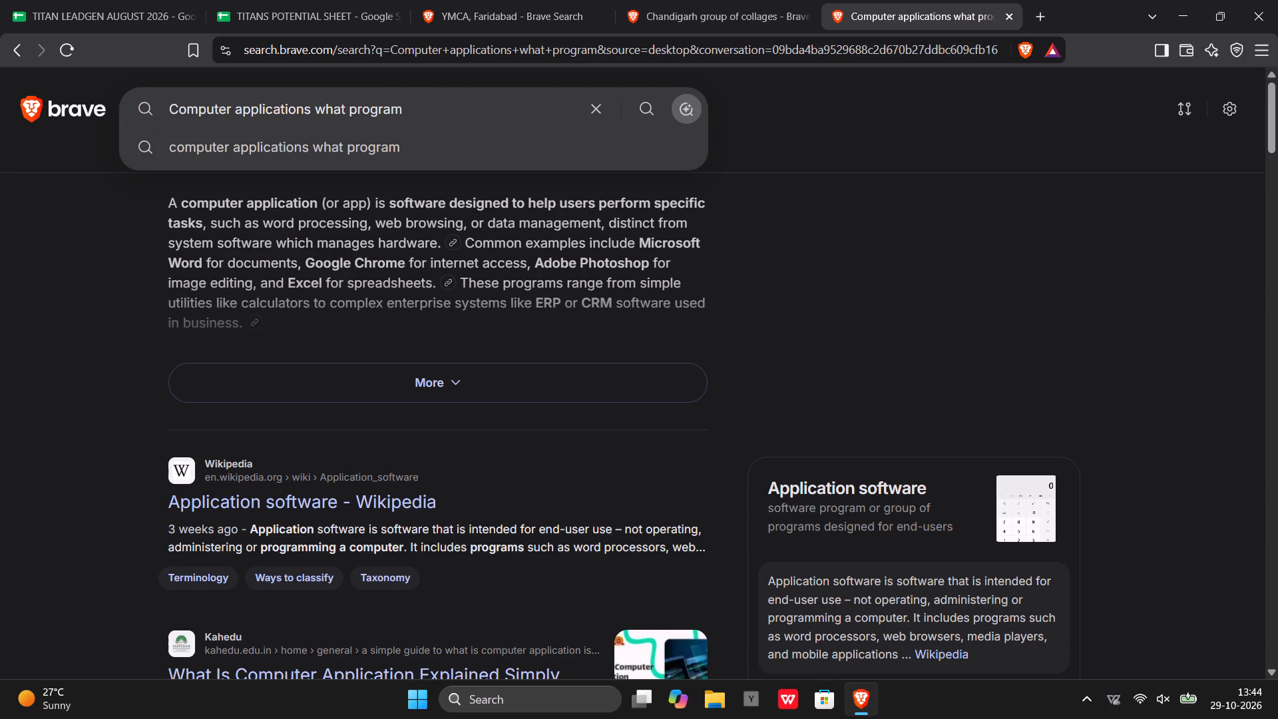
key(space)
text(in jc bose universit)
text(y)
key(space)
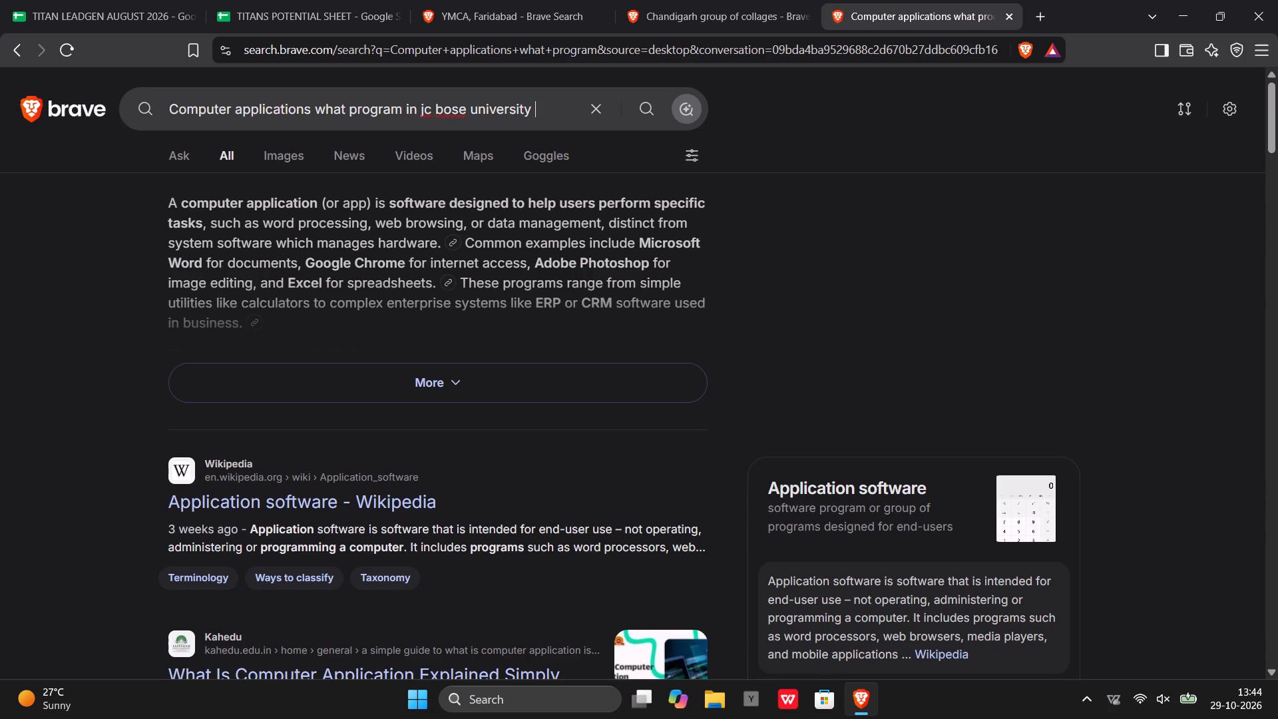
key(Return)
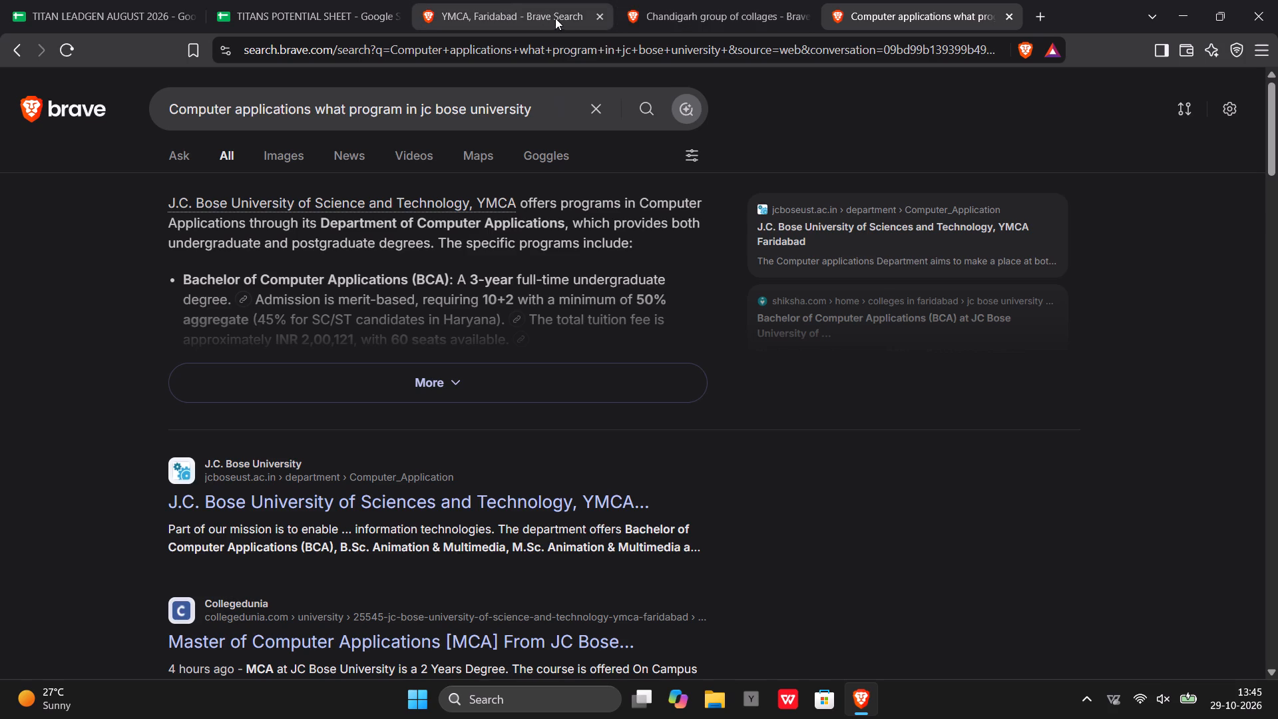
Close the YMCA, Faridabad search page and return to the TITAN LEADGEN AUGUST 2026 sheet.
click(601, 18)
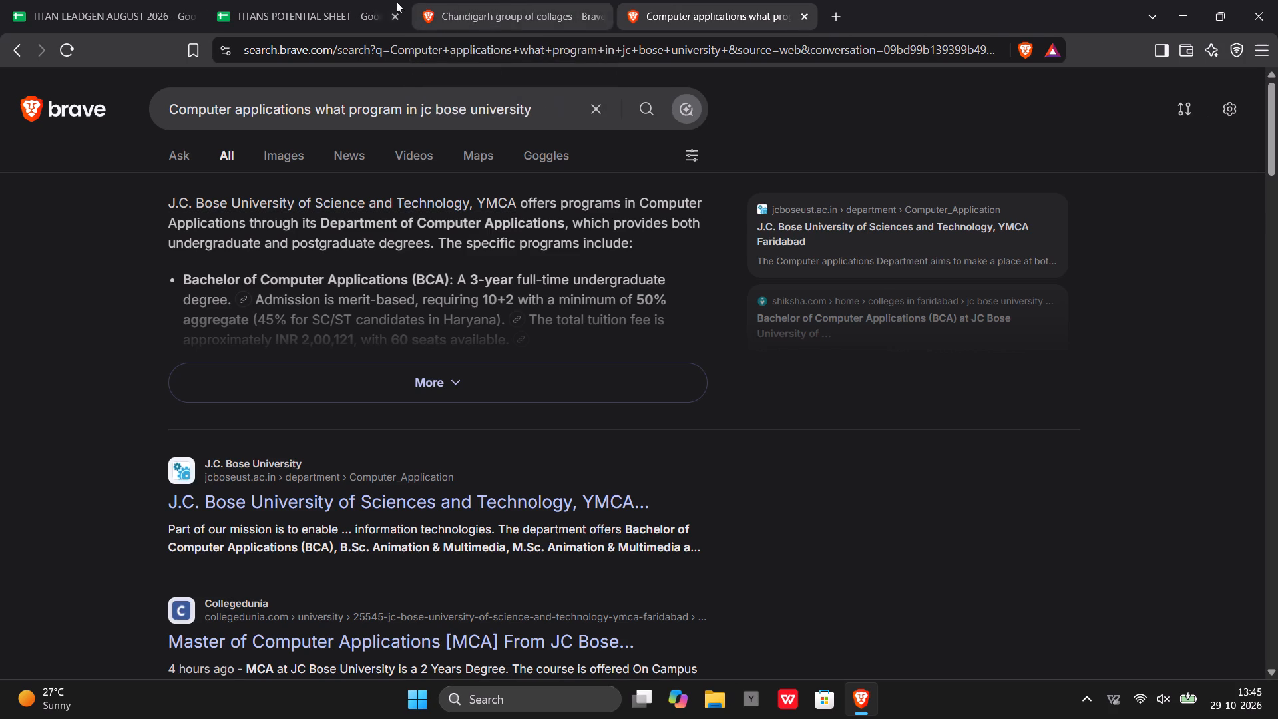
click(109, 5)
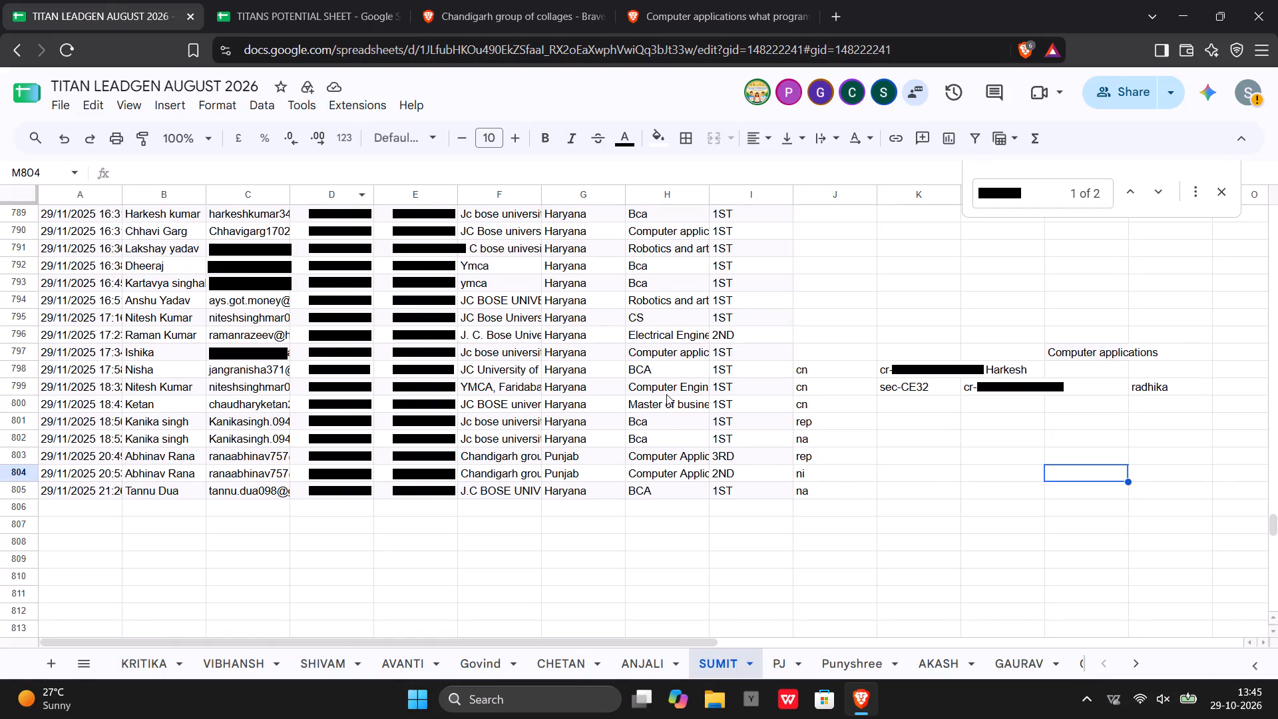
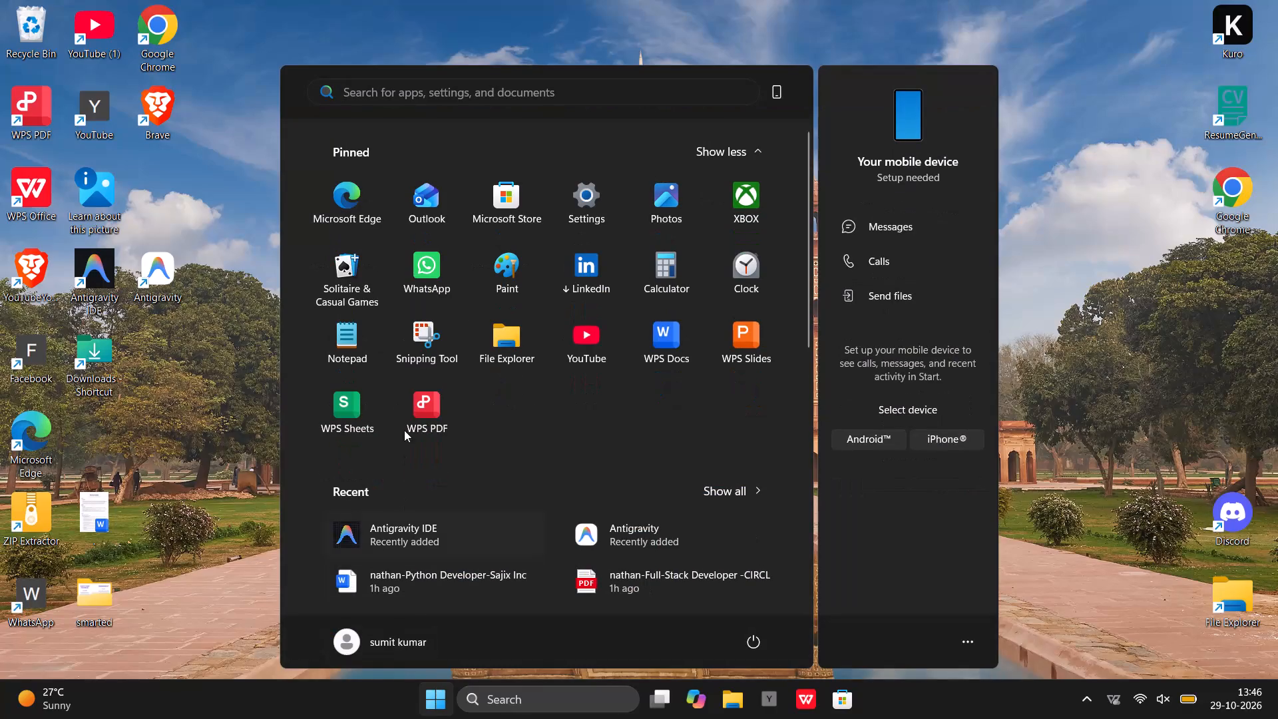
Open WhatsApp from the pinned apps.
click(438, 260)
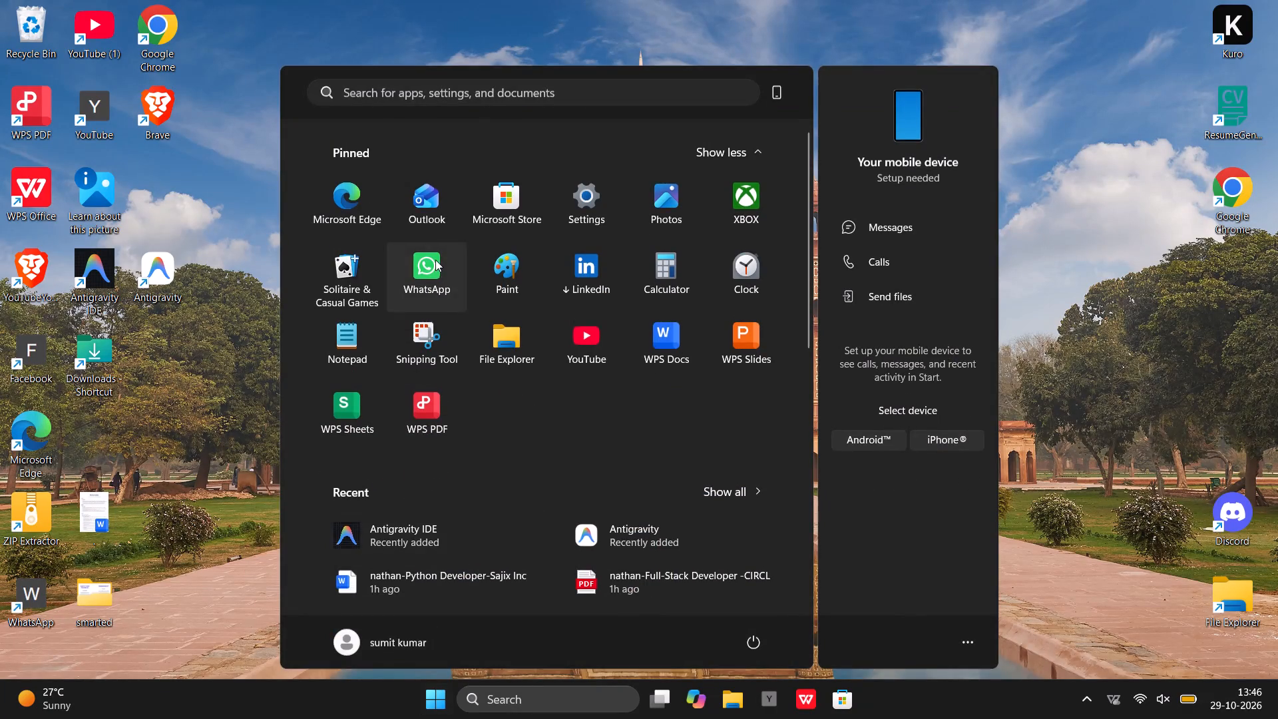
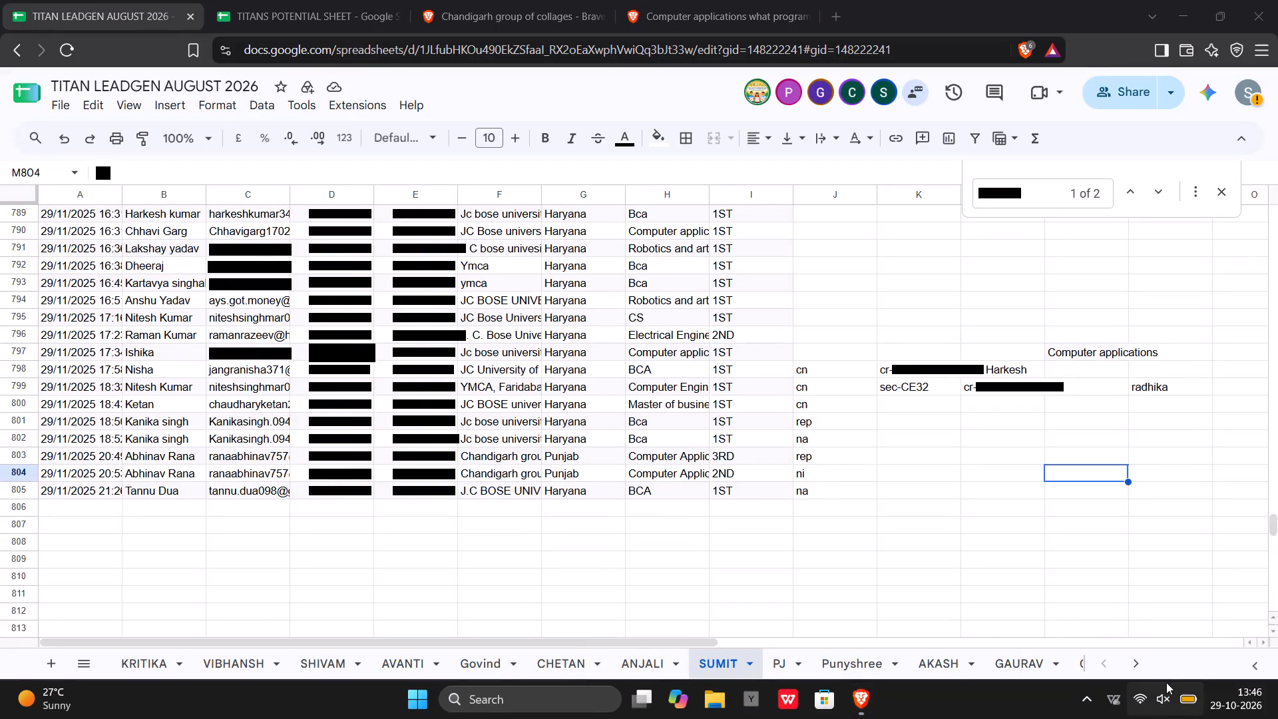
Raise the screen brightness to 100 in the system quick settings.
click(1179, 702)
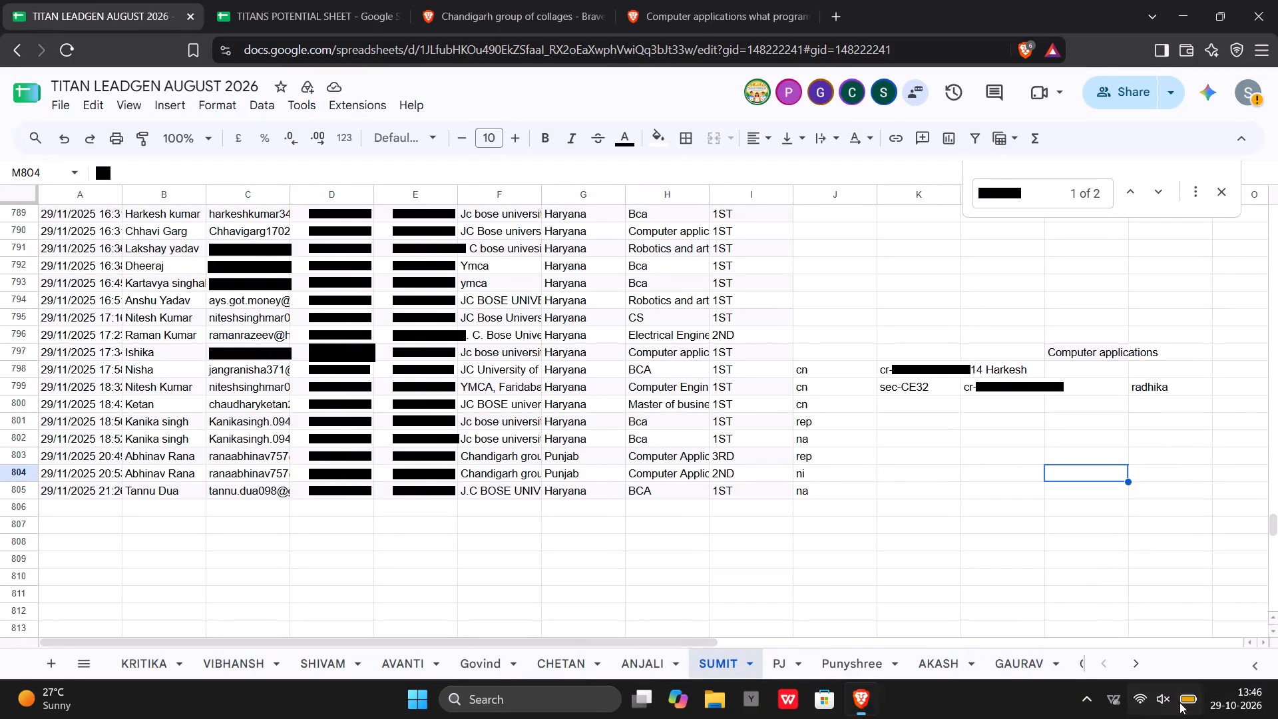
click(1179, 702)
drag(1203, 555, 1242, 565)
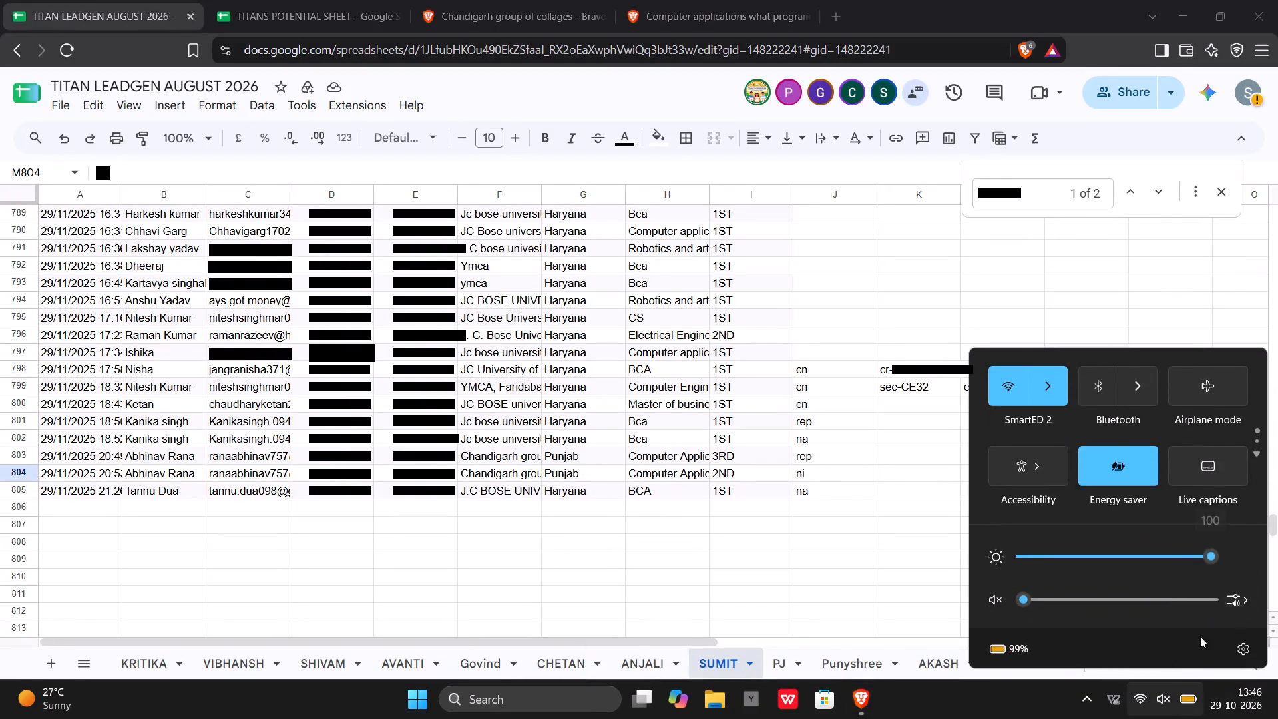
click(1181, 698)
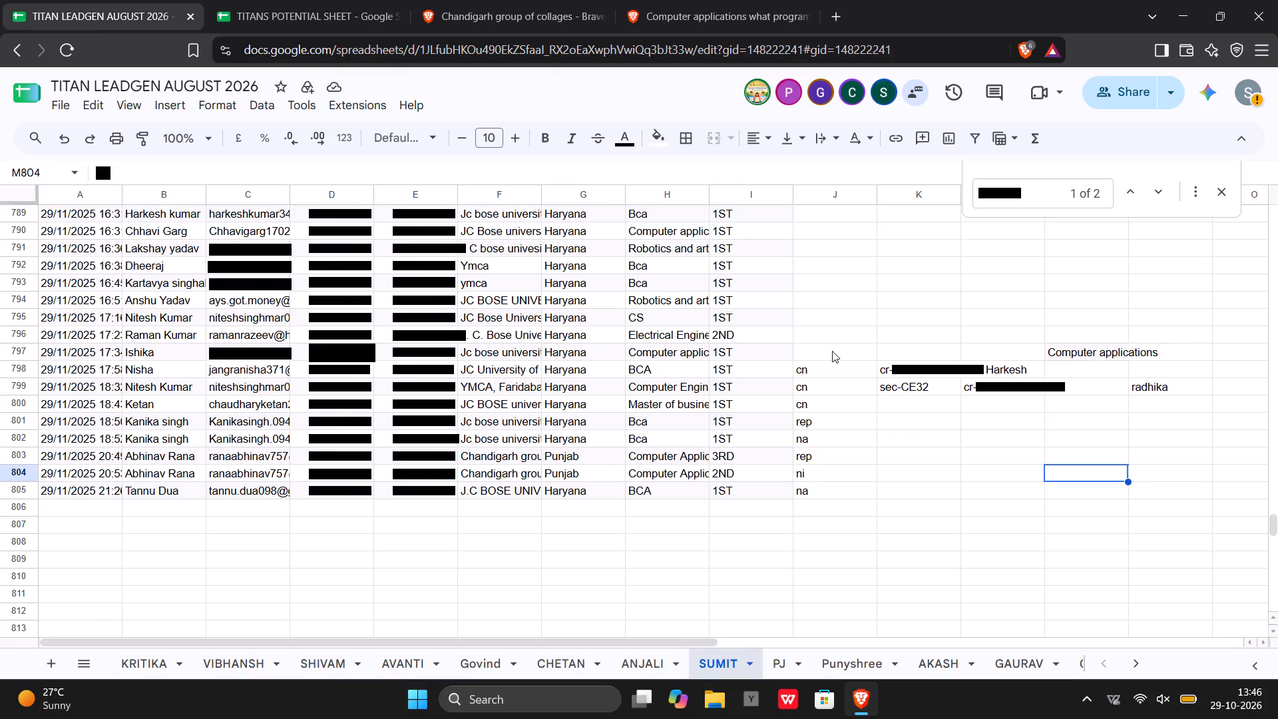
Copy the contact entry in D797, followed by the student's name in B797, on the SUMIT sheet.
right_click(357, 349)
click(409, 176)
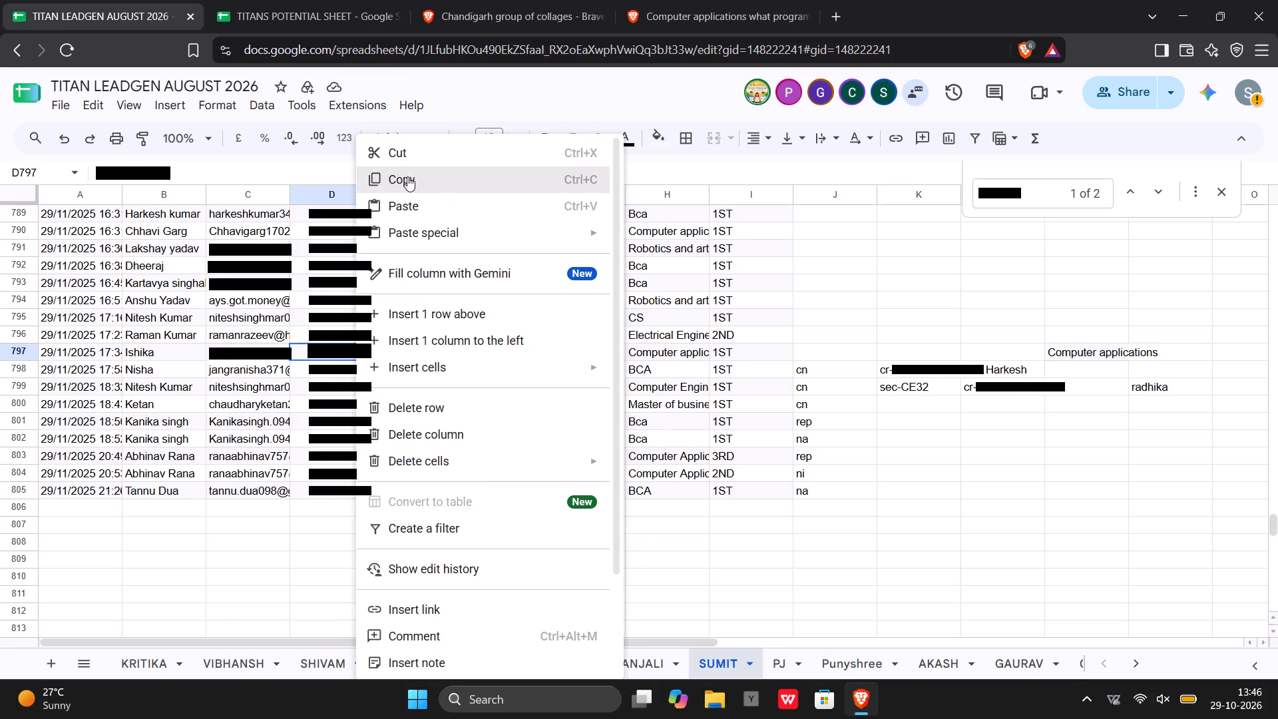
right_click(167, 348)
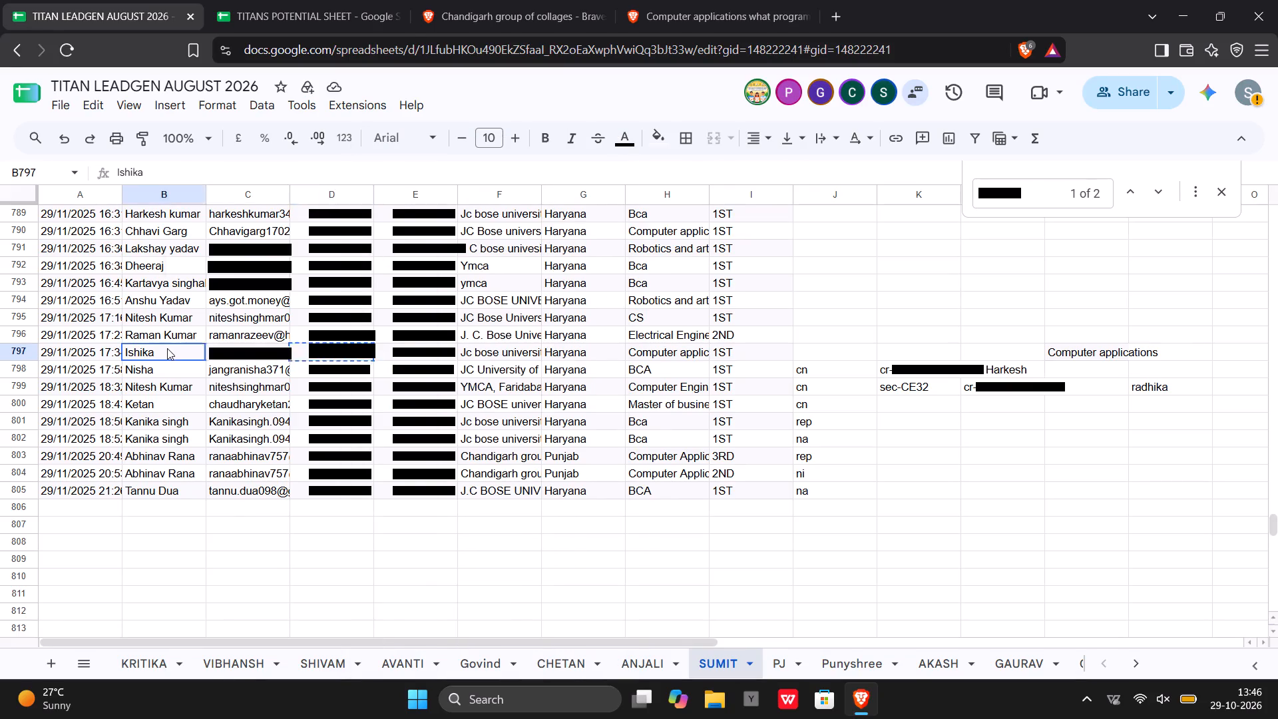
click(218, 177)
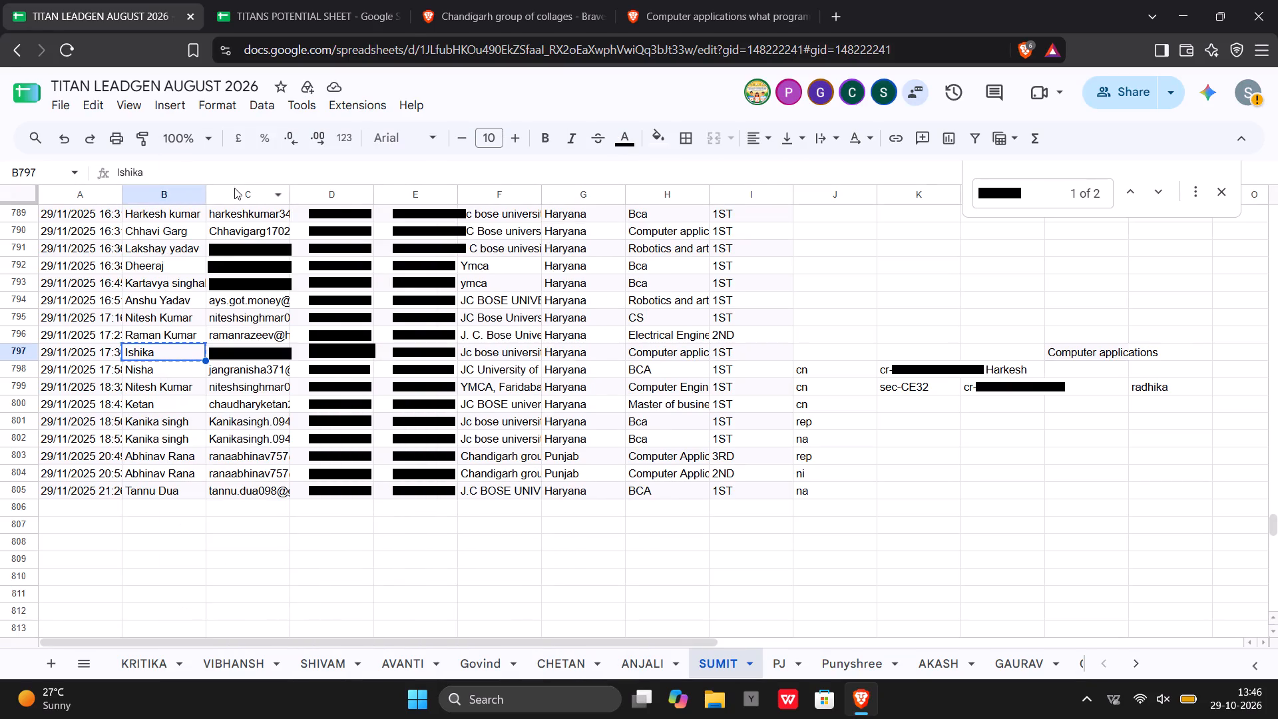
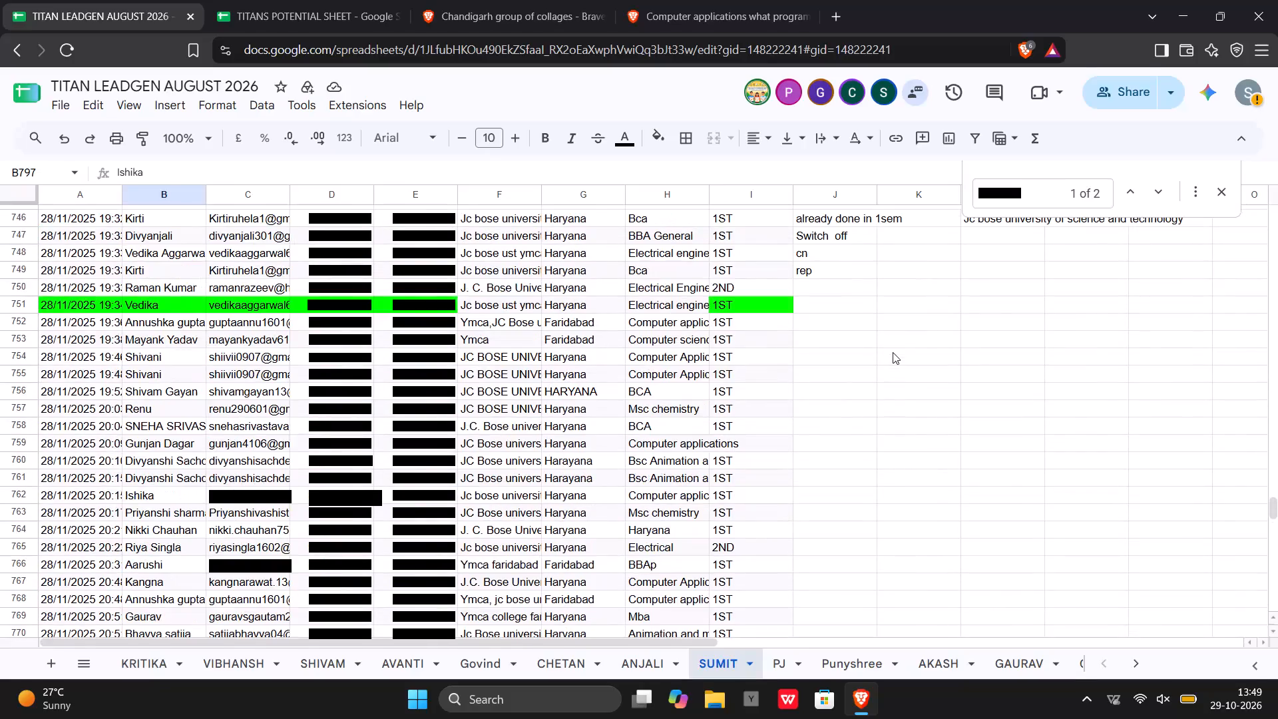
Enter the remark "rep" in column J for both Shivani leads, in rows 754 and 755.
scroll(893, 352, up, 2)
scroll(893, 352, down, 1)
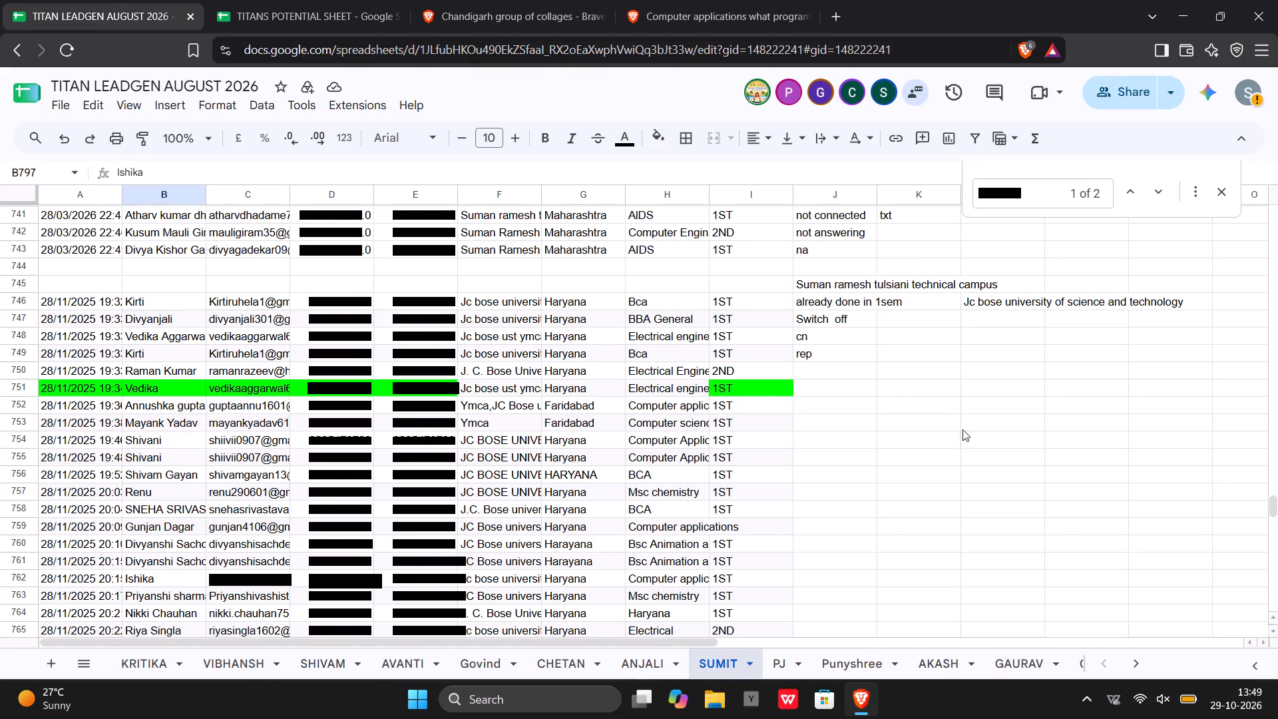
click(845, 439)
text(re)
key(p)
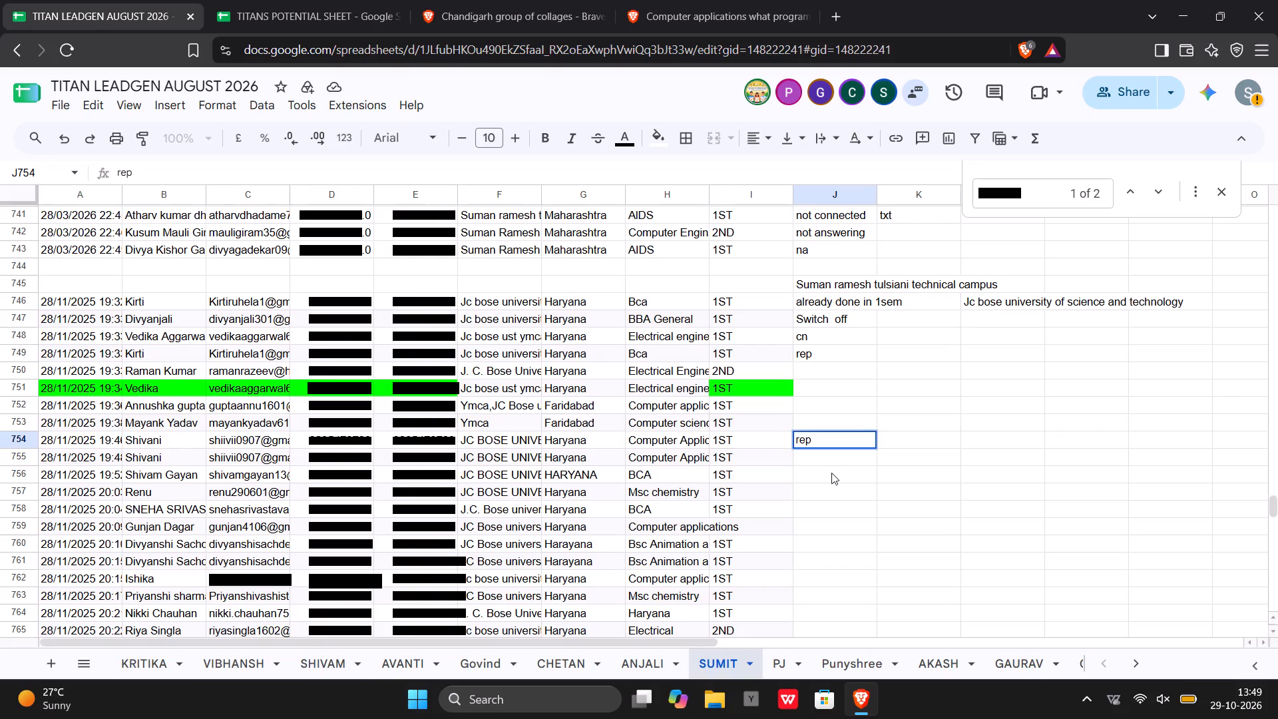
click(829, 459)
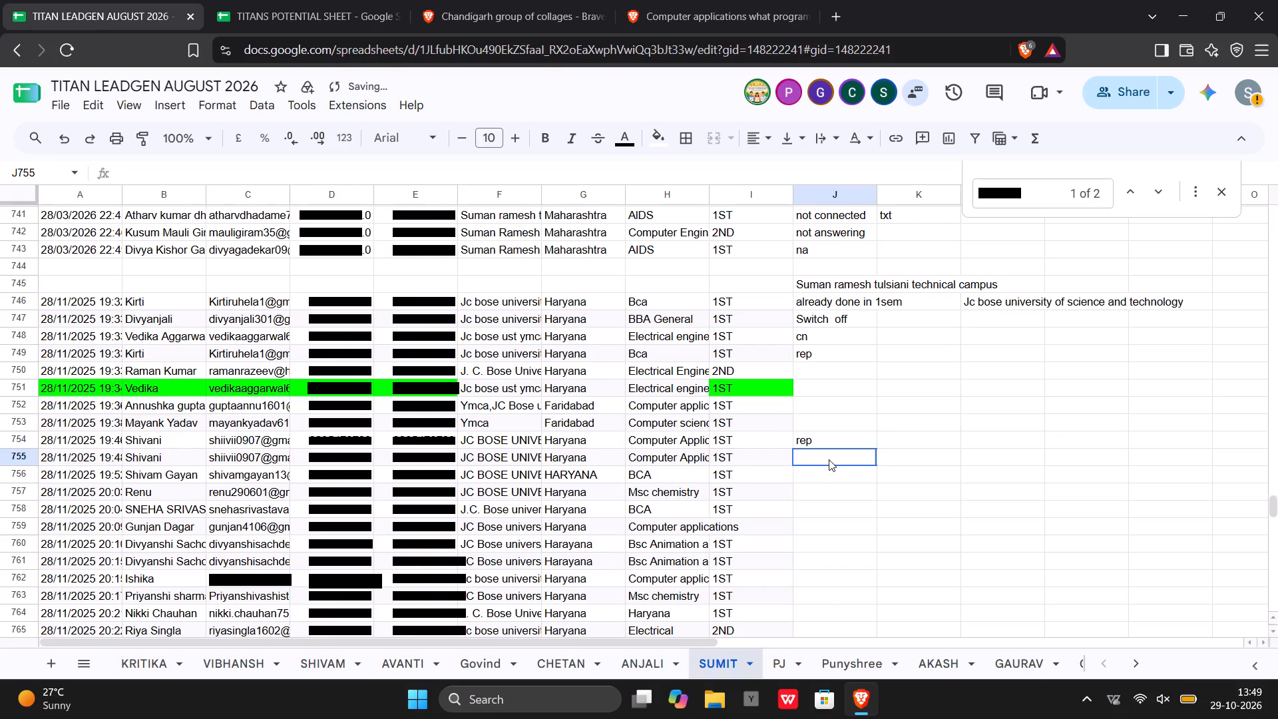
text(rep)
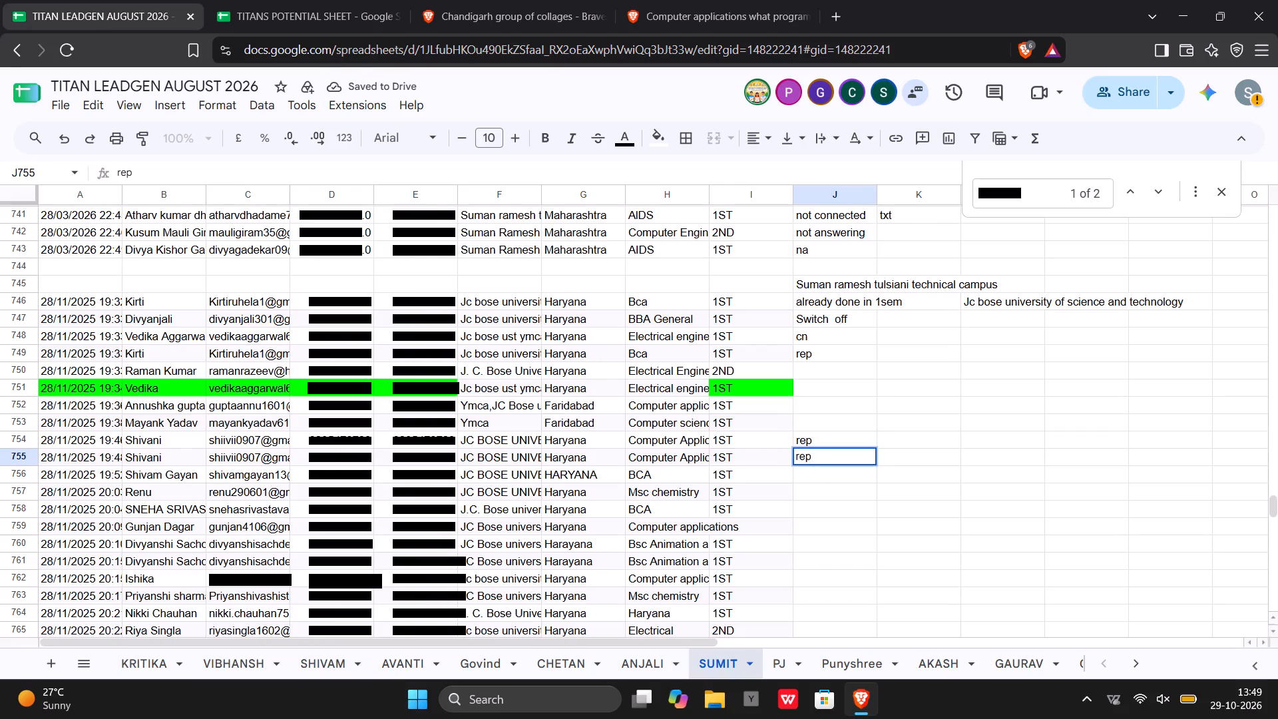
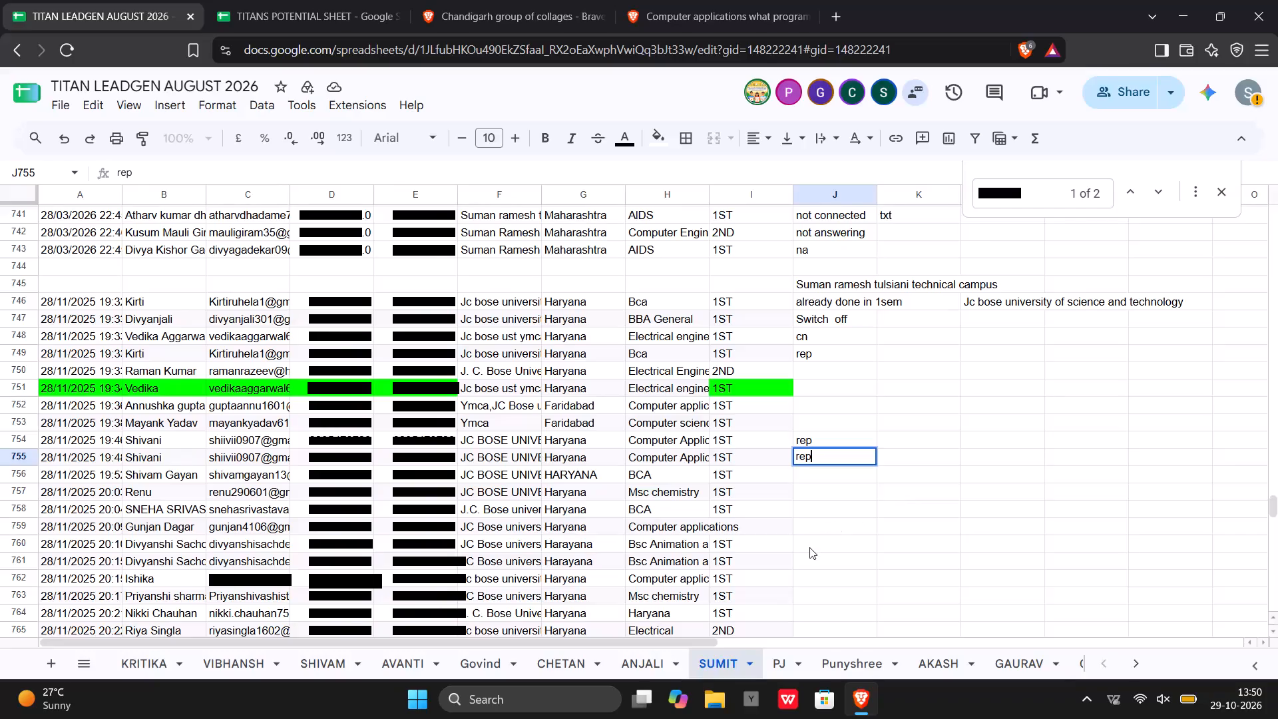
Enter the remark "rep" in column J for both Divyanshi leads, in rows 760 and 761.
click(828, 542)
text(re)
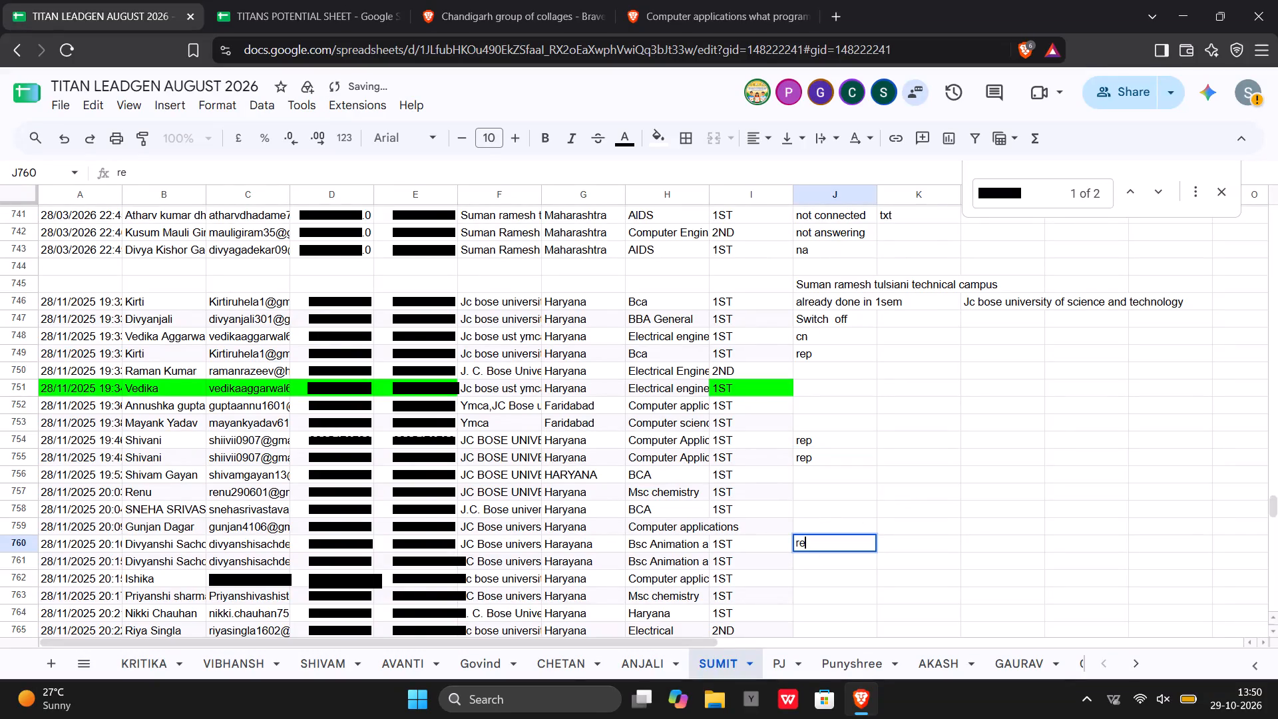
key(p)
key(Down)
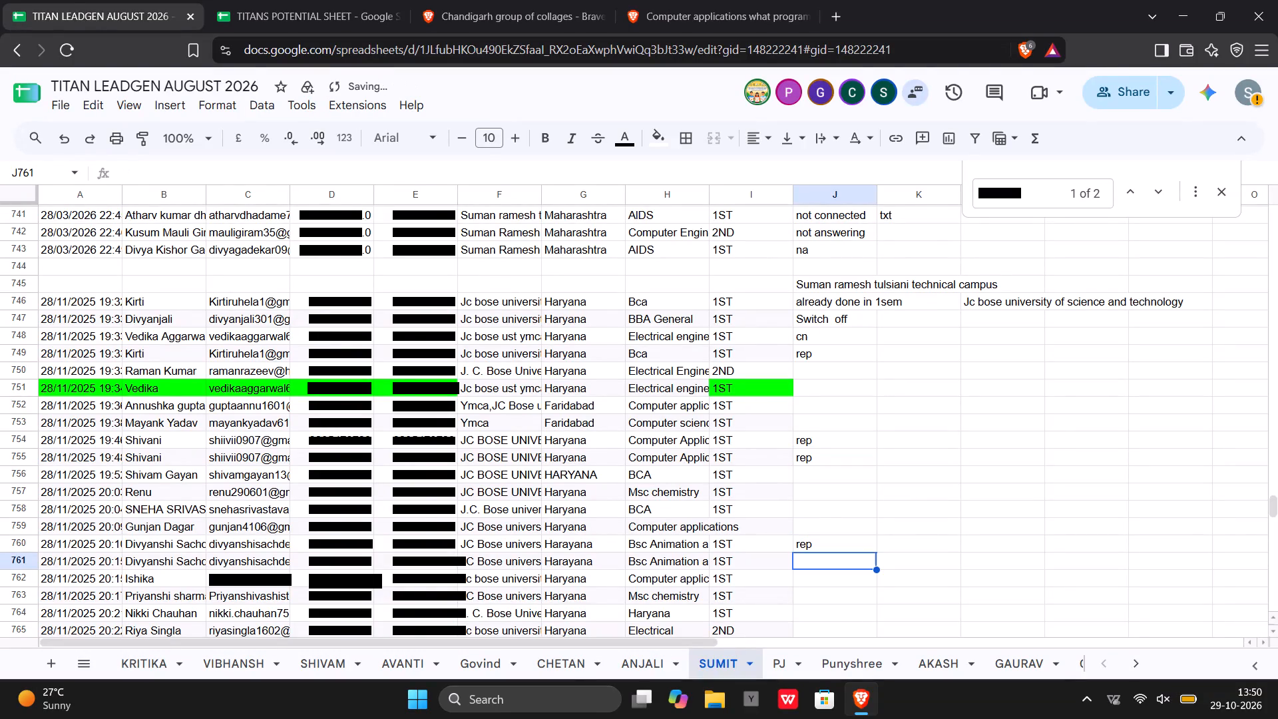
text(rep)
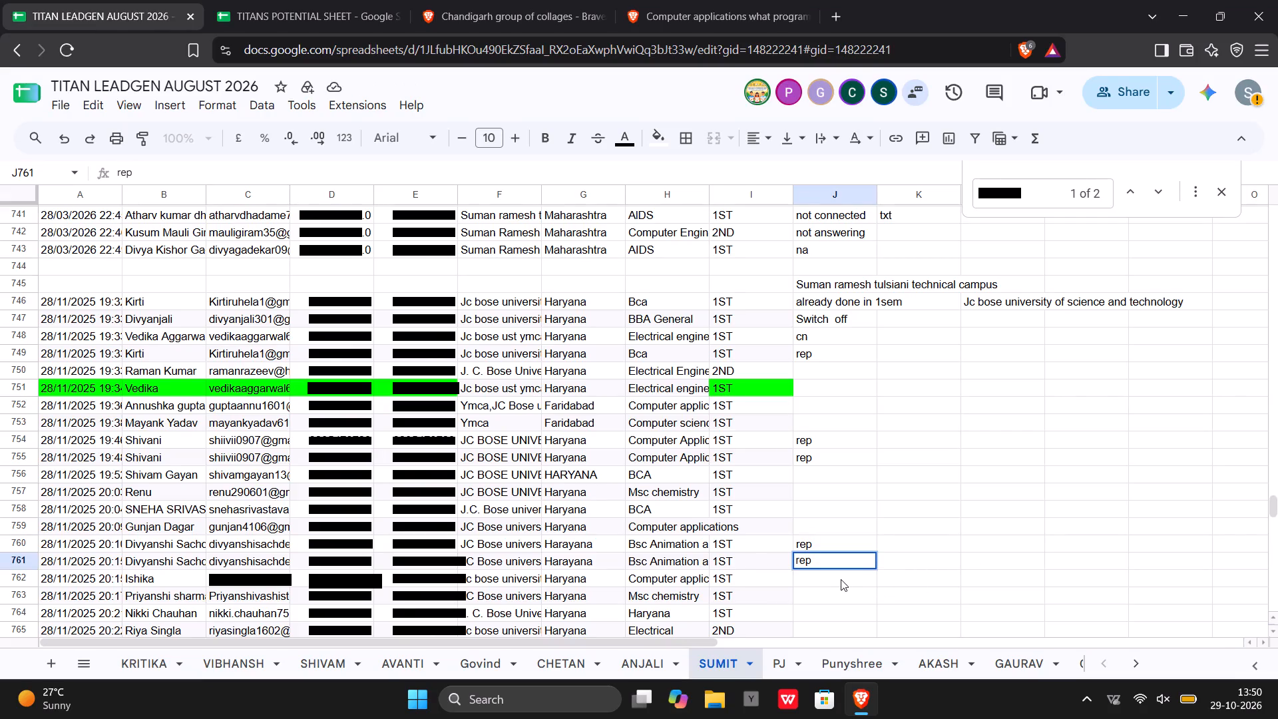
click(915, 509)
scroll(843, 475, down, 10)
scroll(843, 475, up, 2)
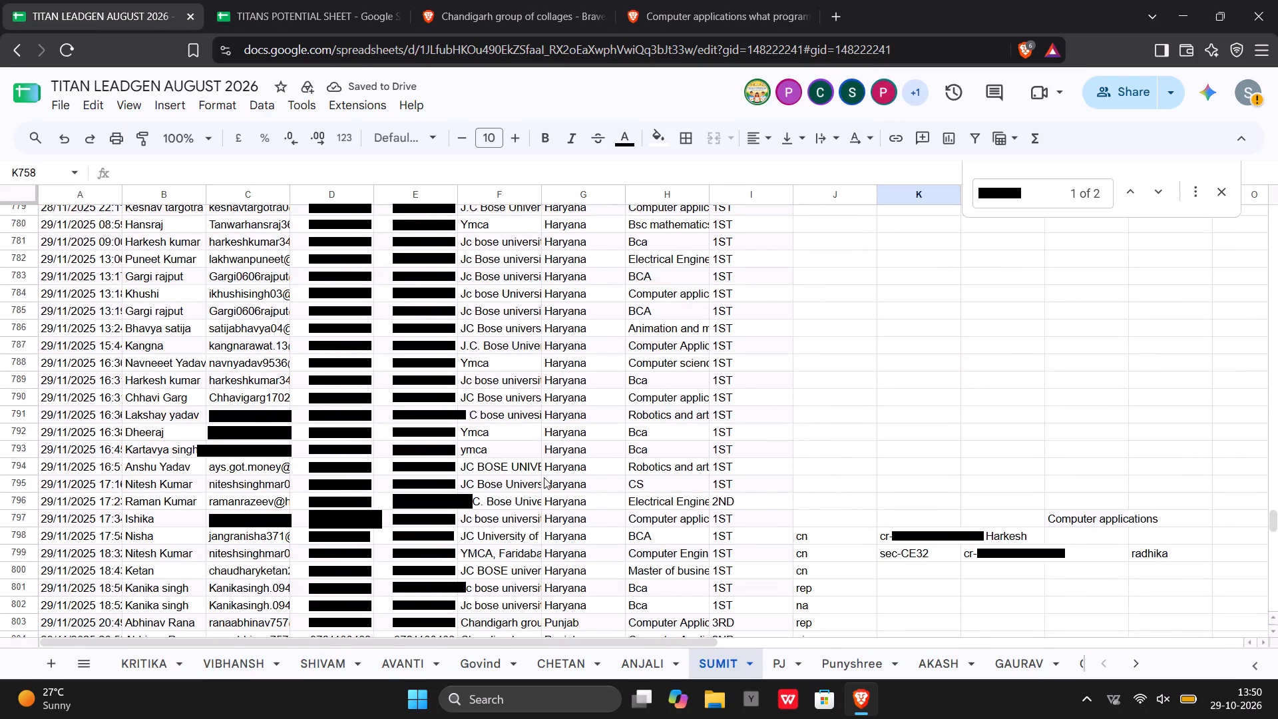
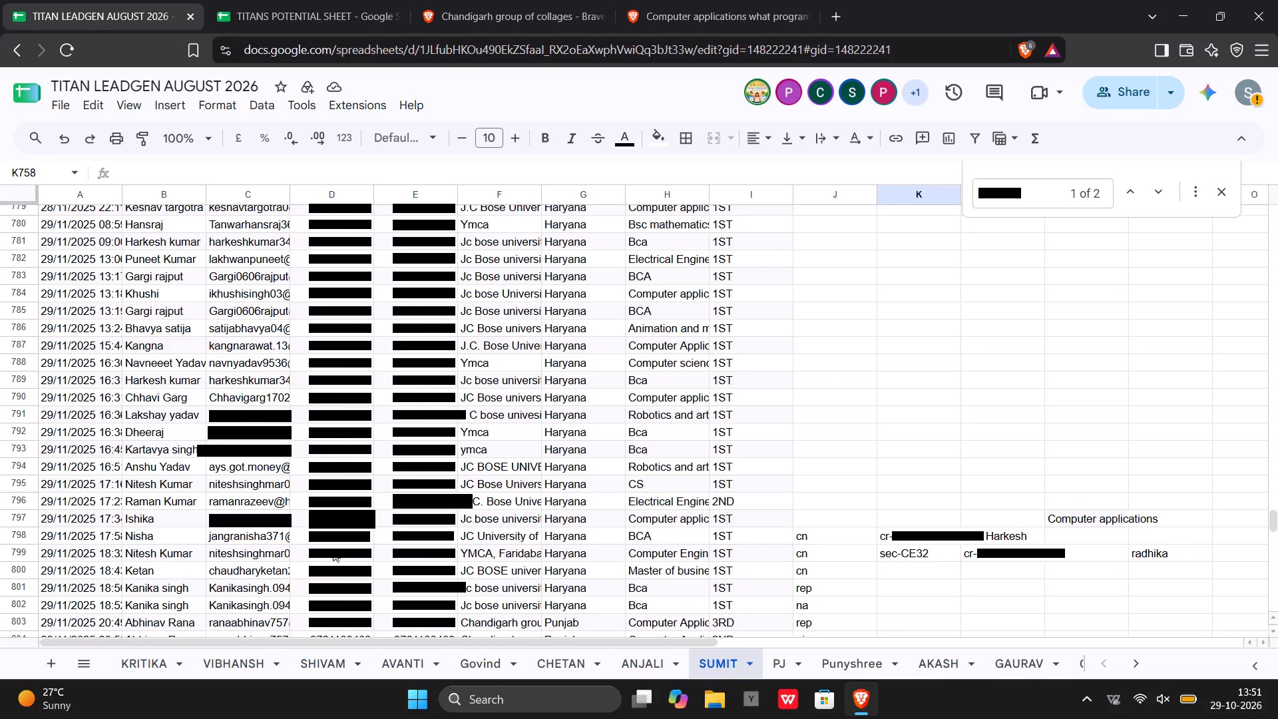
Enter the remark "rep" in column J for the CS lead in row 795.
click(817, 479)
key(r)
key(e)
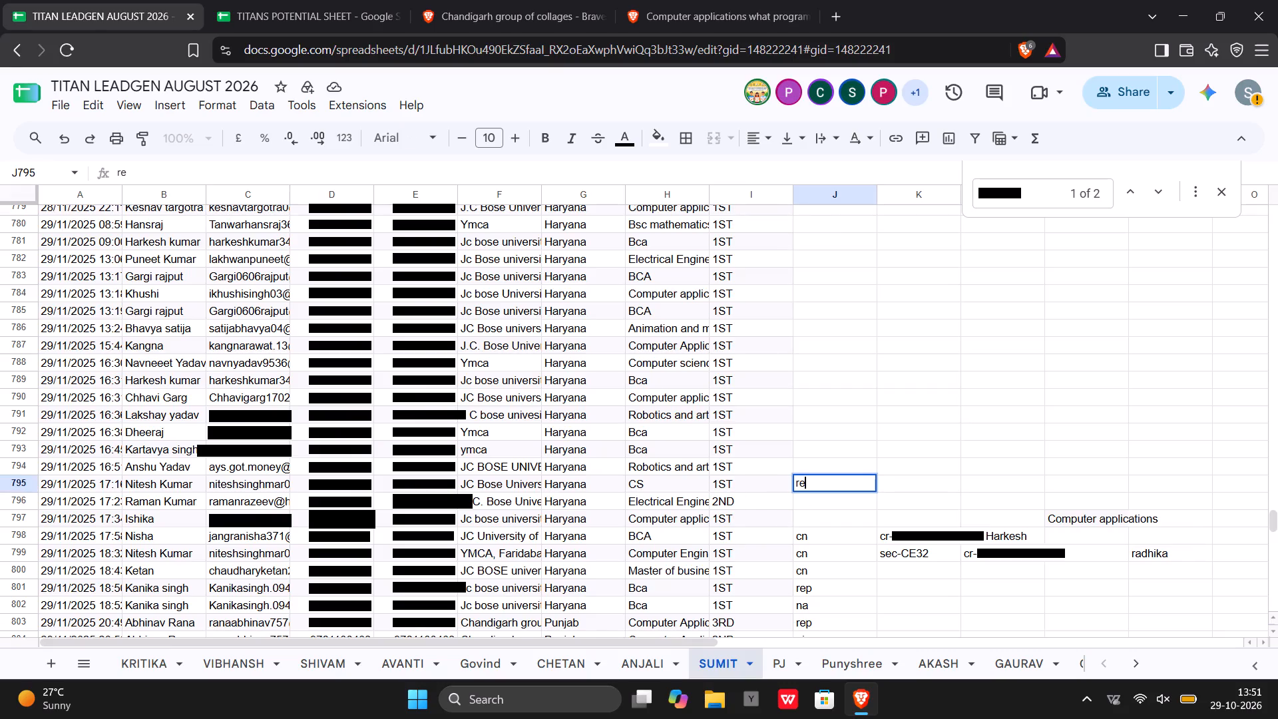
key(p)
Copy the column D contact number and the name of the lead Ishika in row 797.
right_click(342, 521)
click(417, 186)
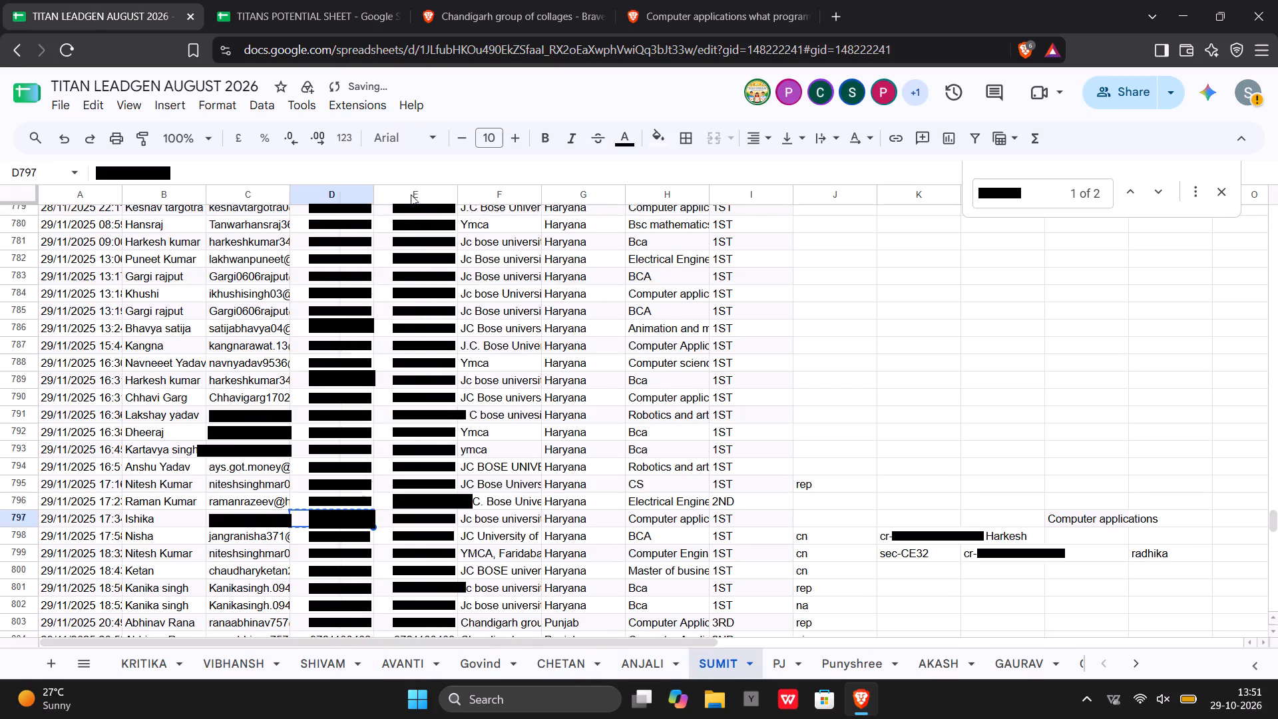
right_click(144, 517)
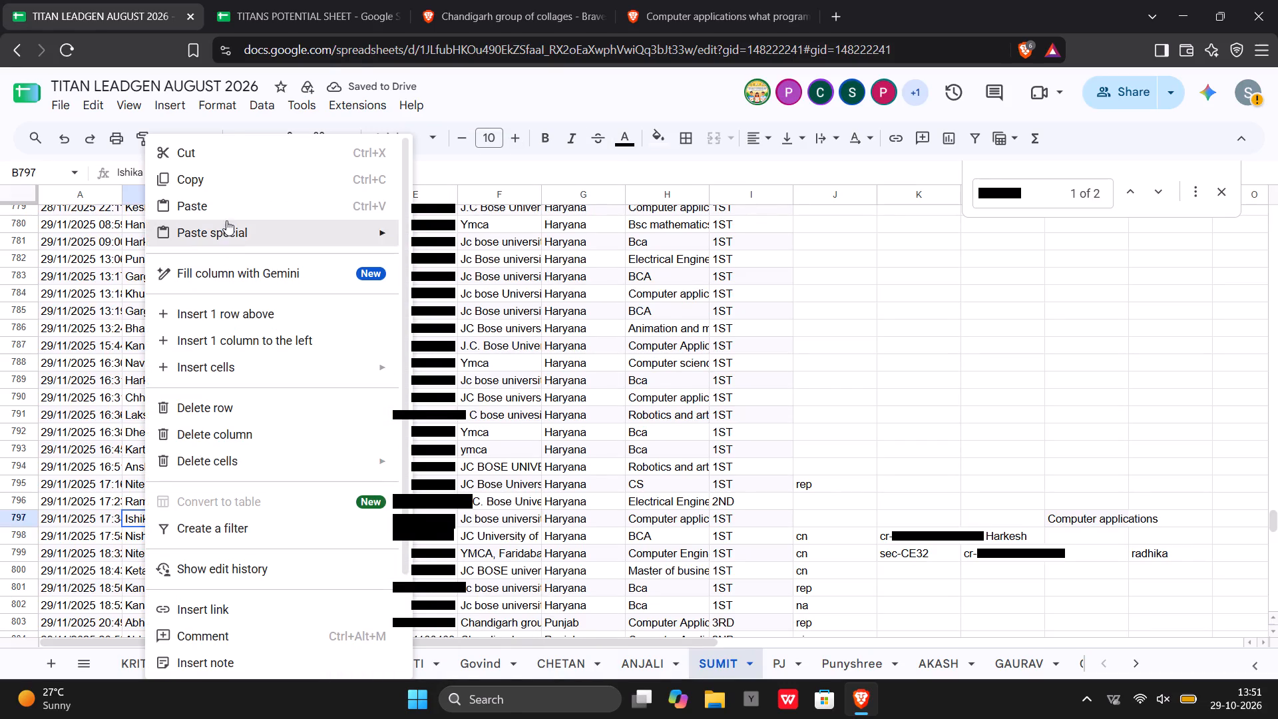
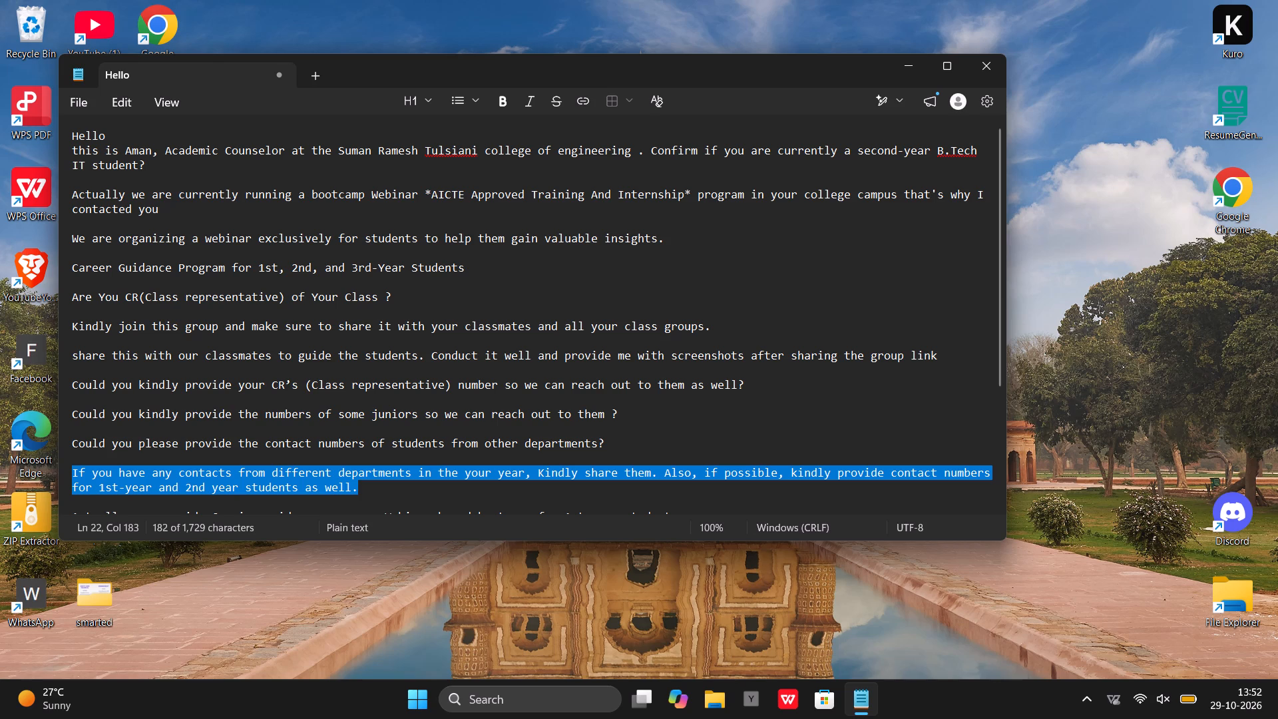
Copy the bootcamp webinar paragraph, the webinar-organizing line and the Career Guidance Program line separately from the Hello message template.
drag(167, 219, 151, 181)
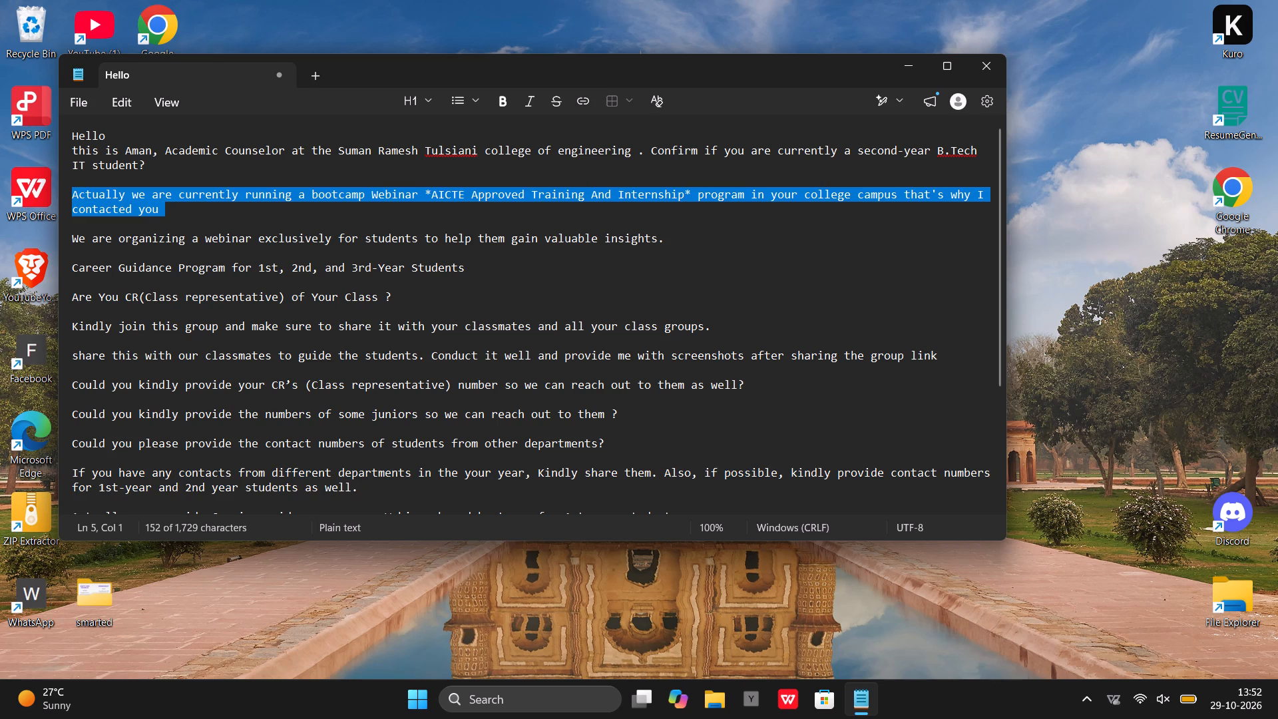
drag(151, 181, 150, 178)
key(ctrl+c)
drag(670, 246, 661, 220)
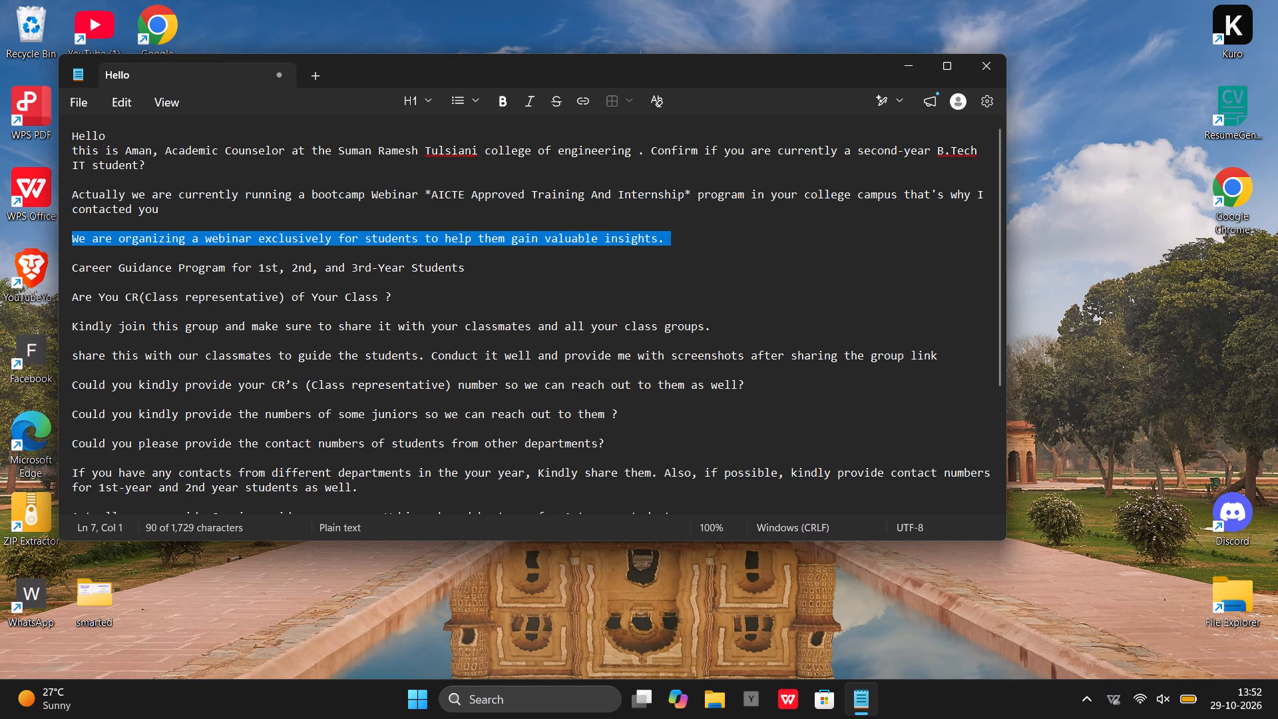
key(ctrl+c)
click(622, 278)
drag(505, 274, 505, 267)
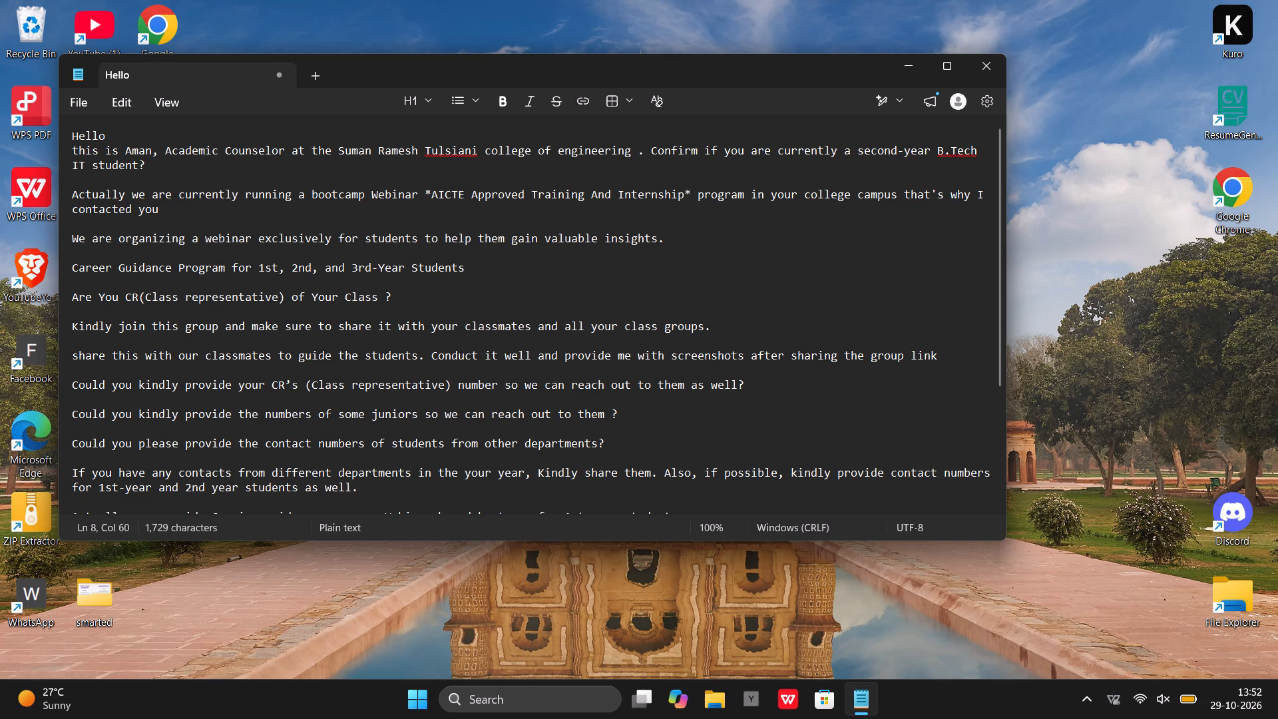
drag(505, 267, 501, 254)
key(ctrl+c)
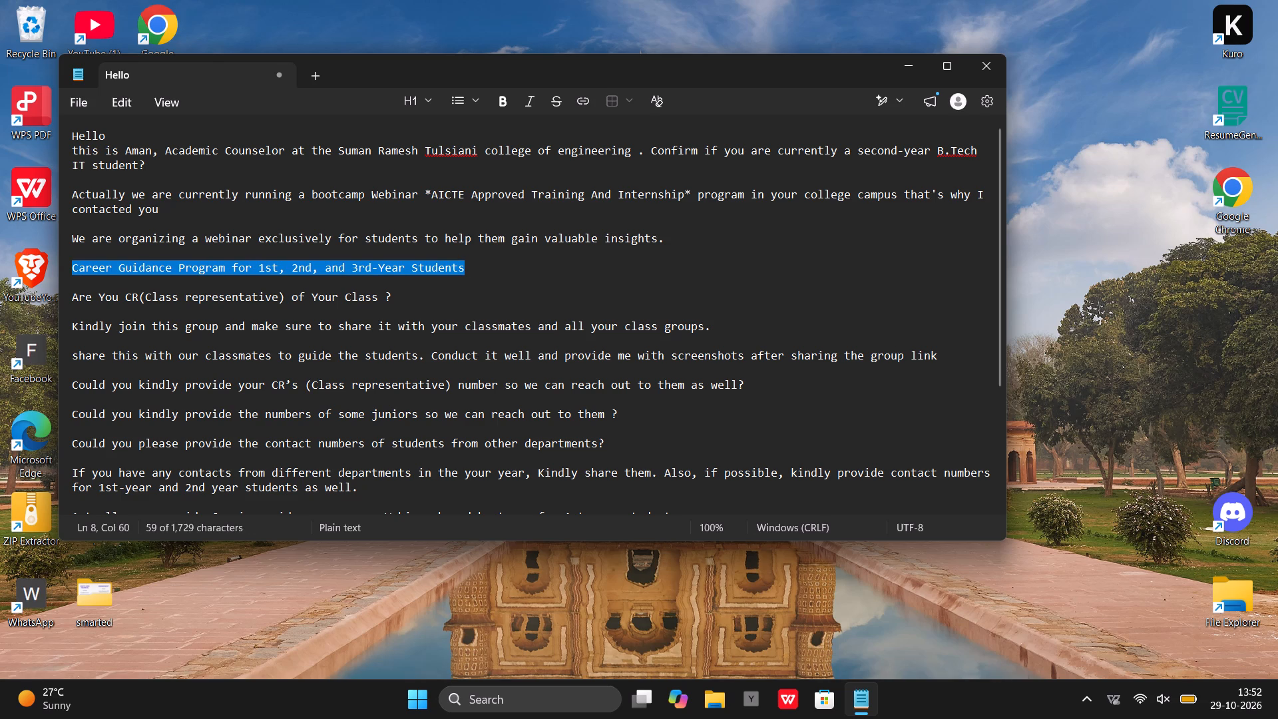
Select the line "Are You CR(Class representative) of Your Class ?" in the message template.
click(505, 280)
drag(413, 300, 412, 283)
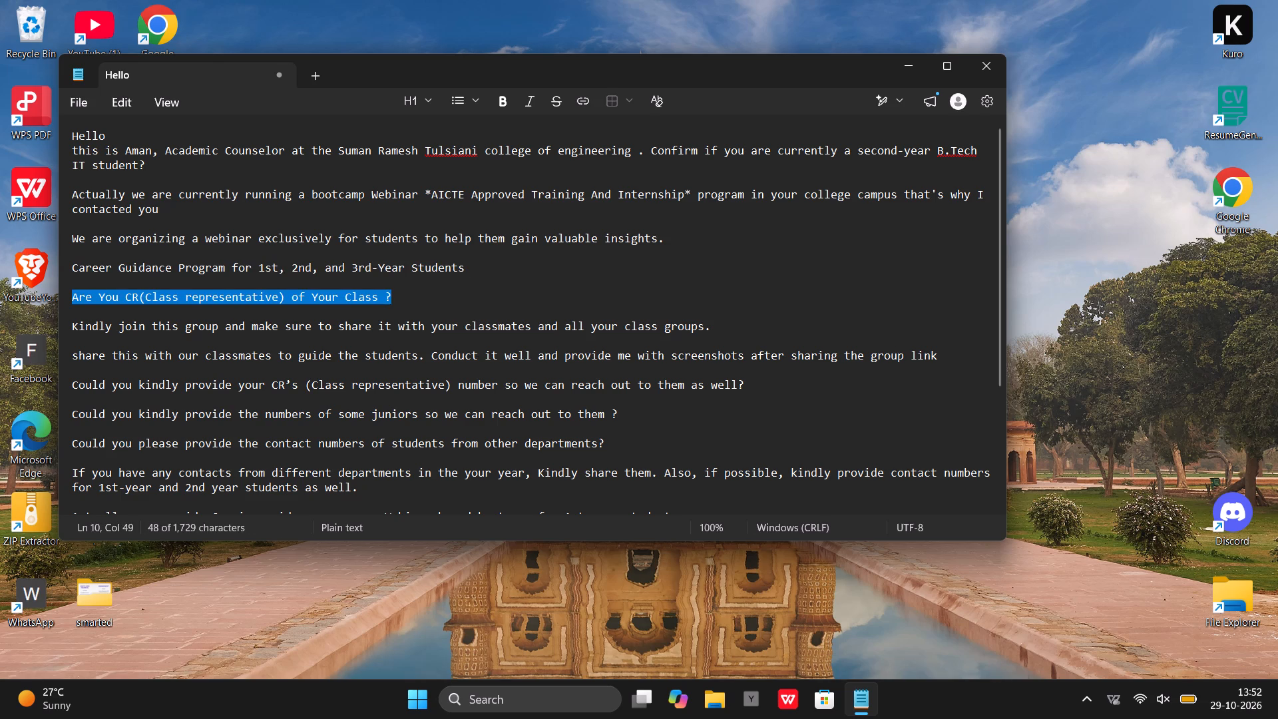
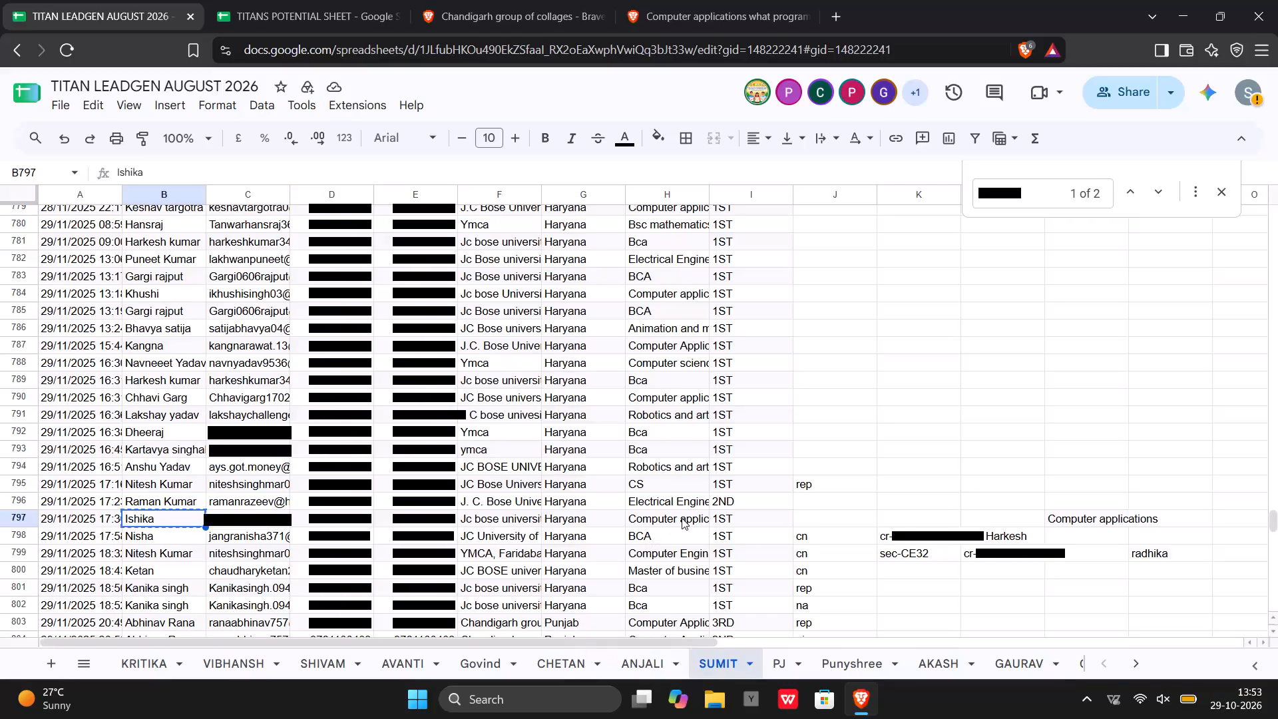
Copy the course entry "Computer applications" from row 797 of the SUMIT sheet.
right_click(682, 517)
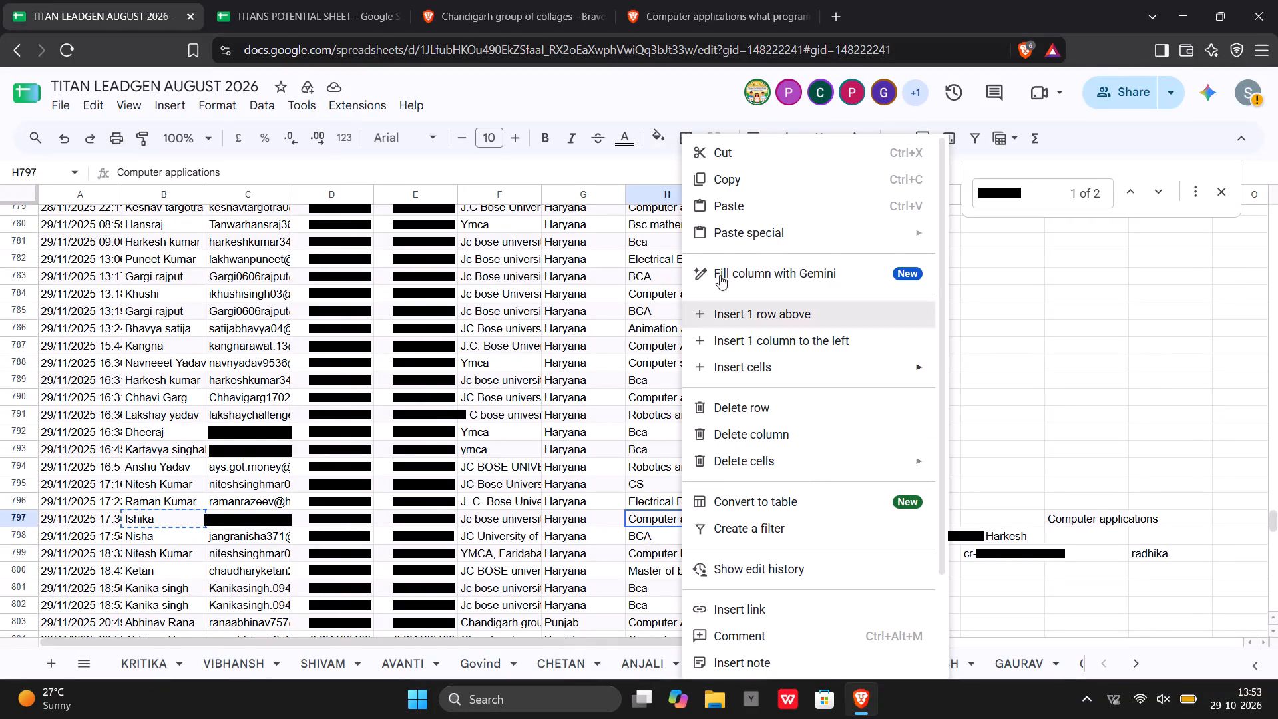
click(744, 179)
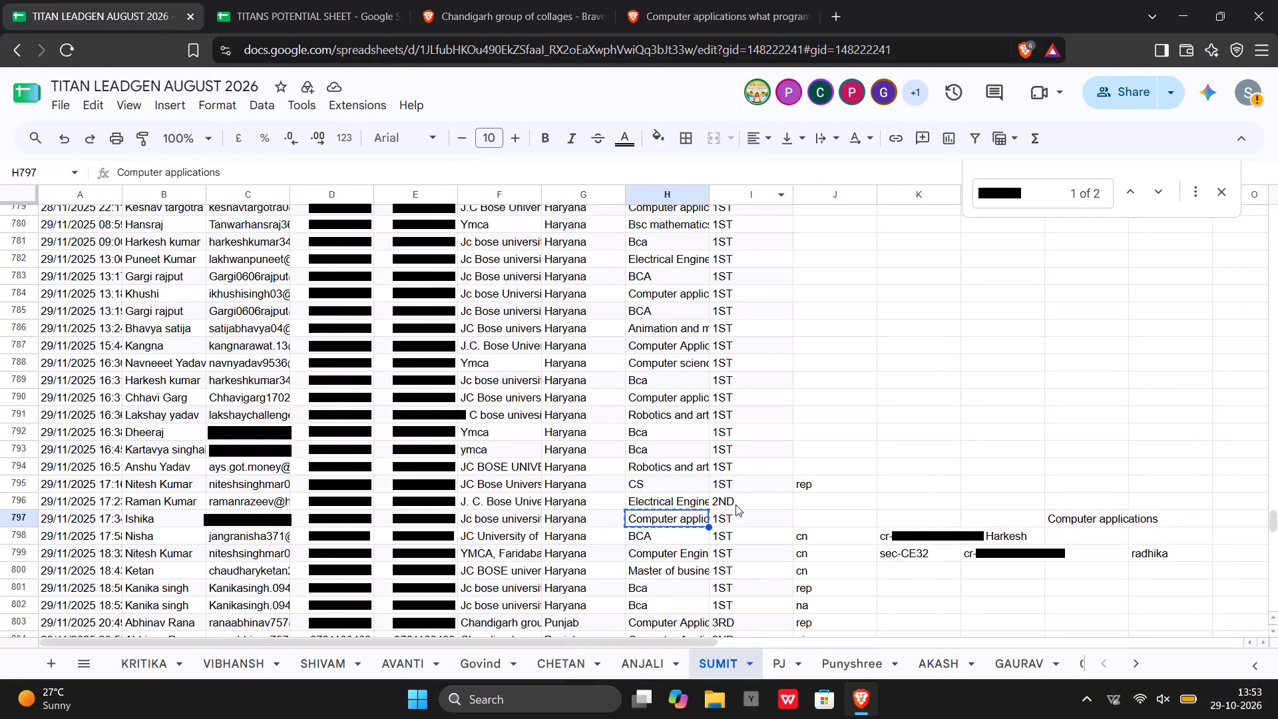
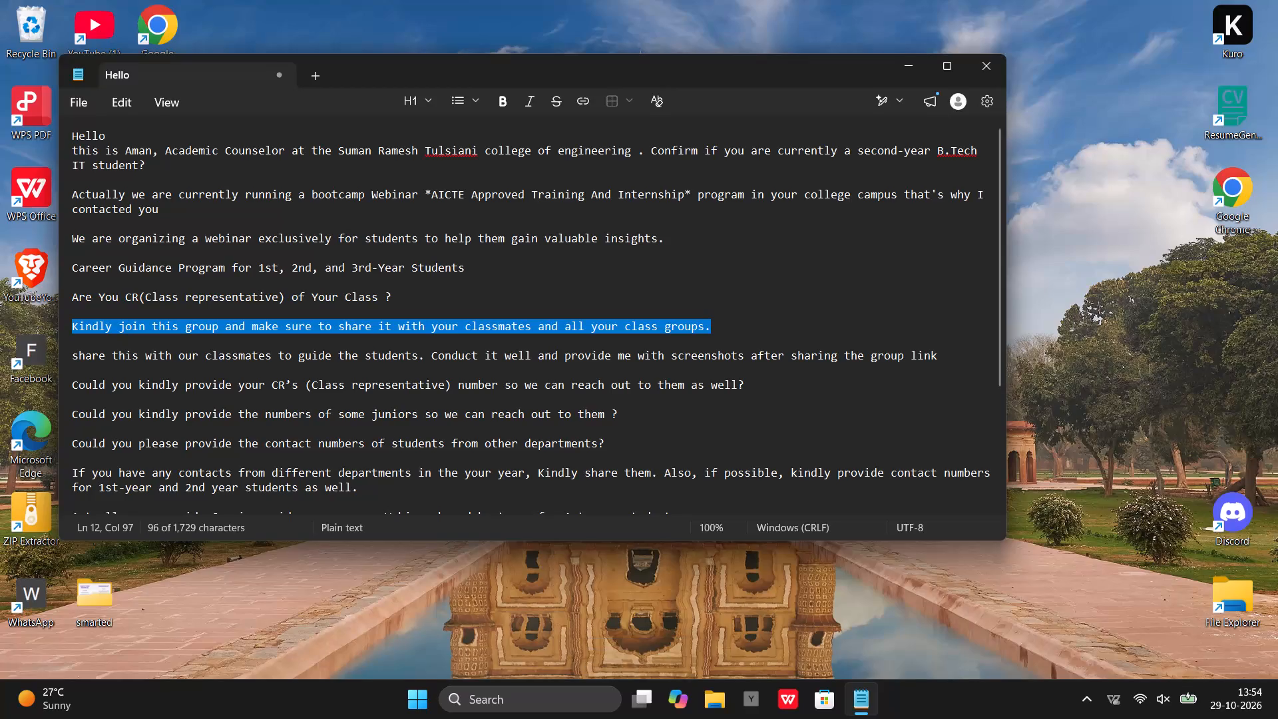
Copy the template line "Kindly join this group and make sure to share it with your classmates and all your class groups.".
key(ctrl+c)
Select the template line that starts "share this with our classmates to guide the students" and asks for screenshots after sharing the group link.
drag(951, 365, 942, 347)
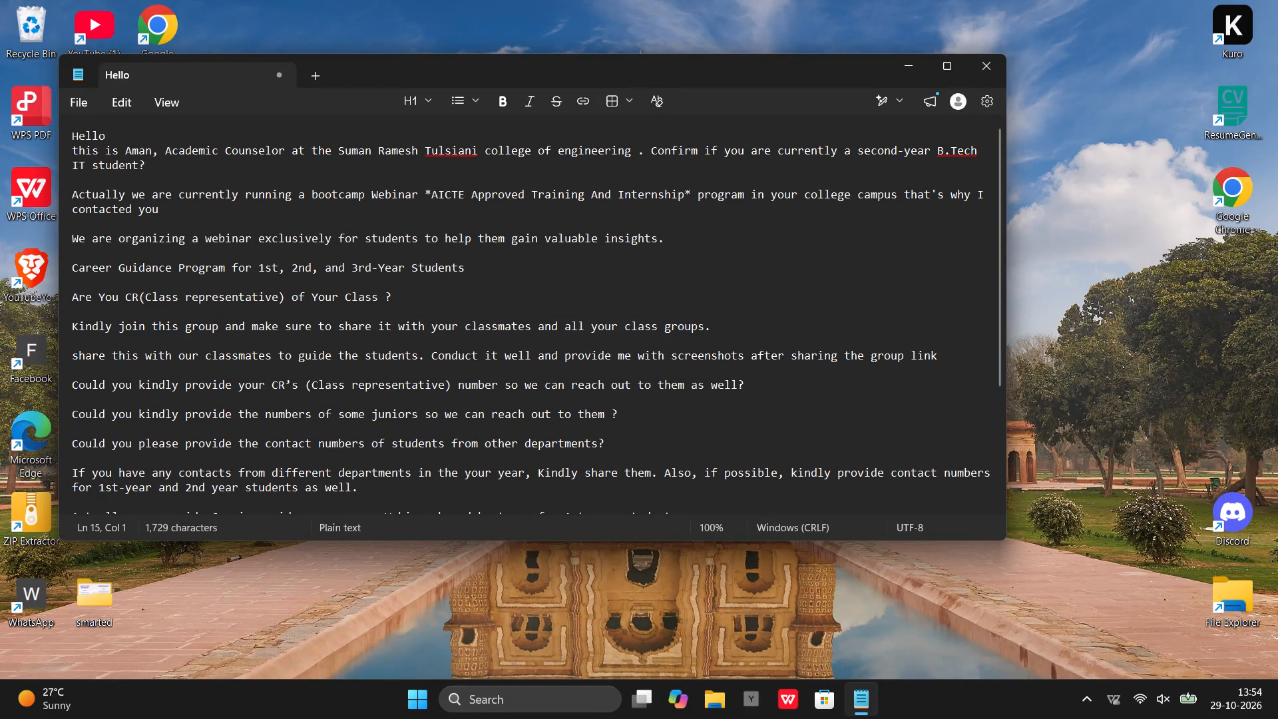
drag(942, 347, 941, 344)
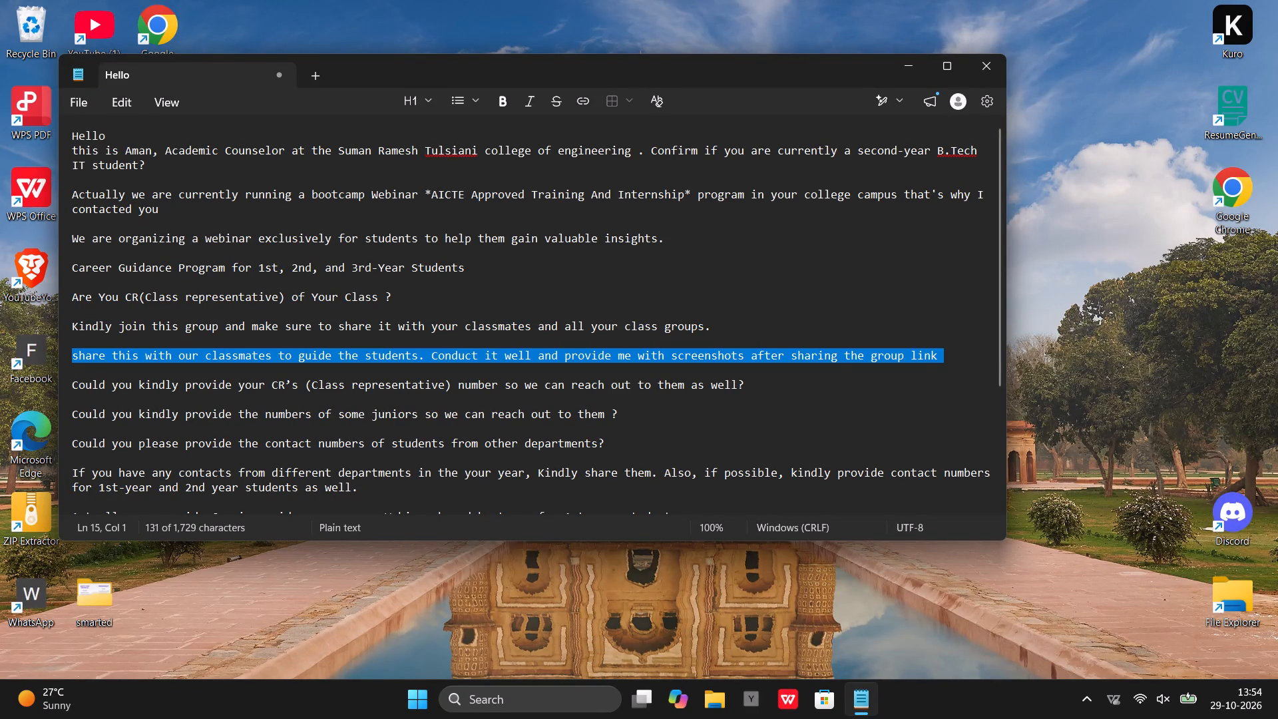
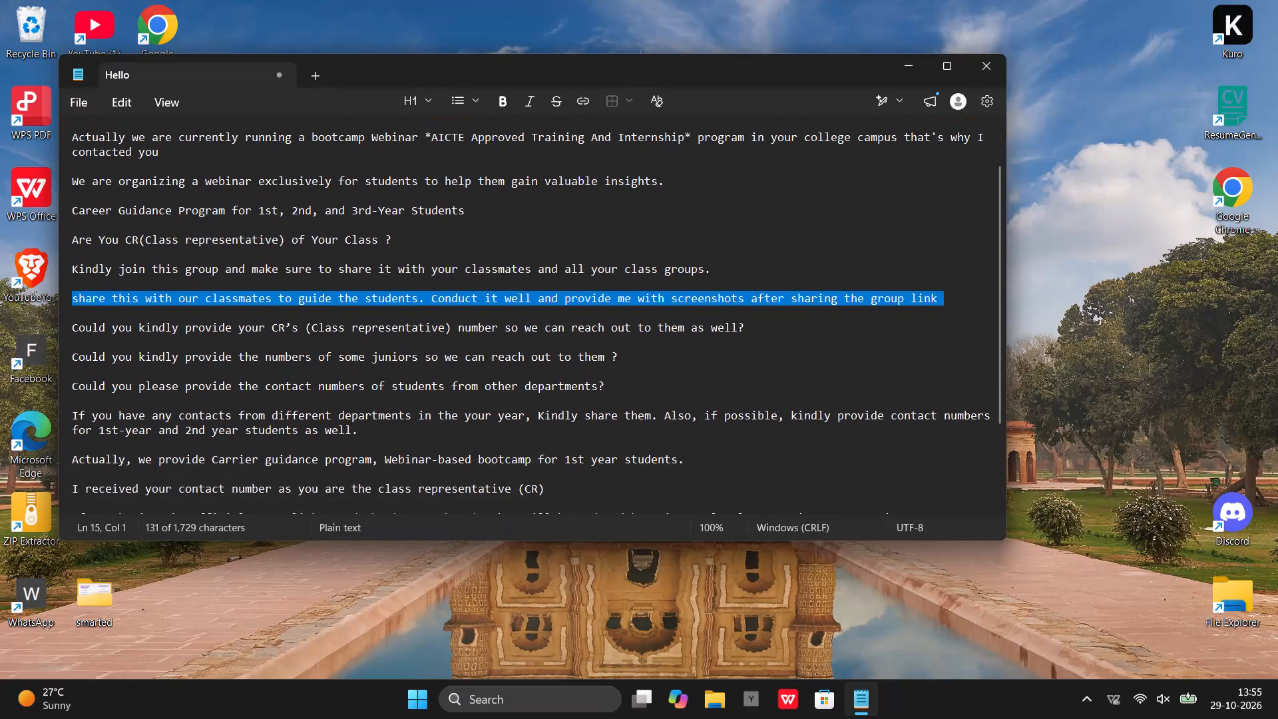
Copy the two-line template paragraph that starts "If you have any contacts from different departments" and asks for 1st-year and 2nd year students' numbers.
drag(366, 433, 329, 401)
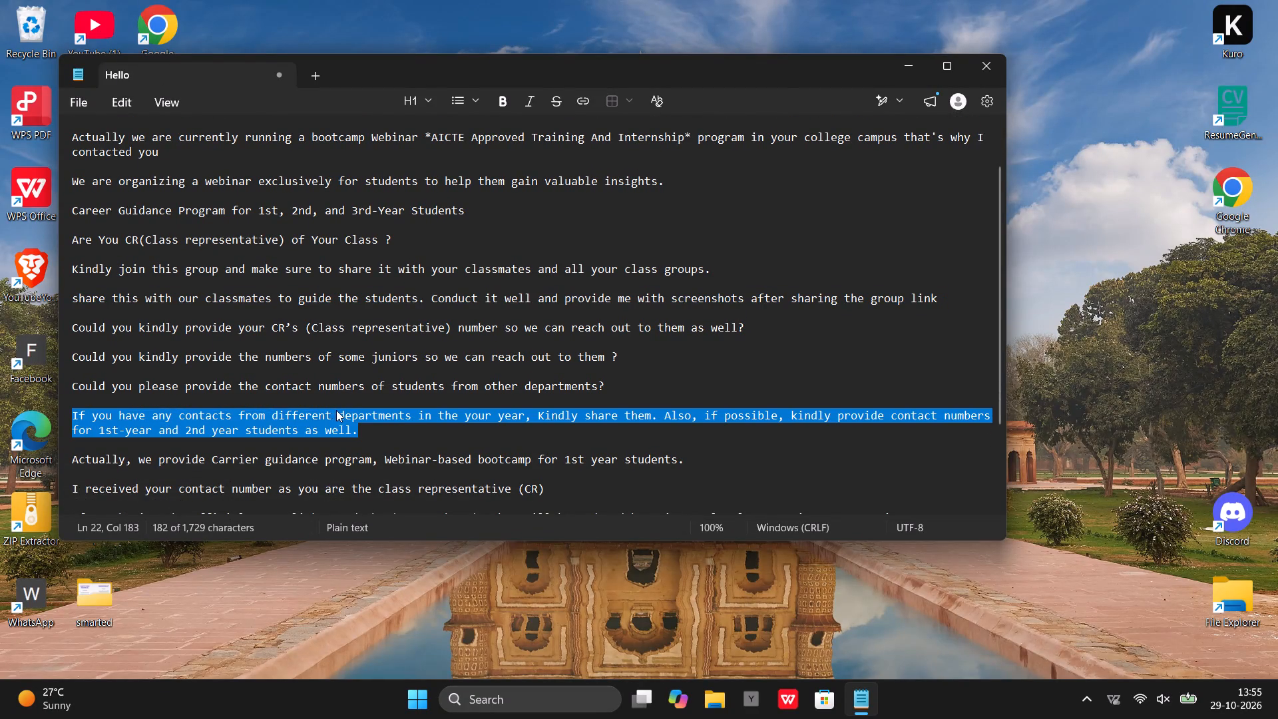
key(ctrl+c)
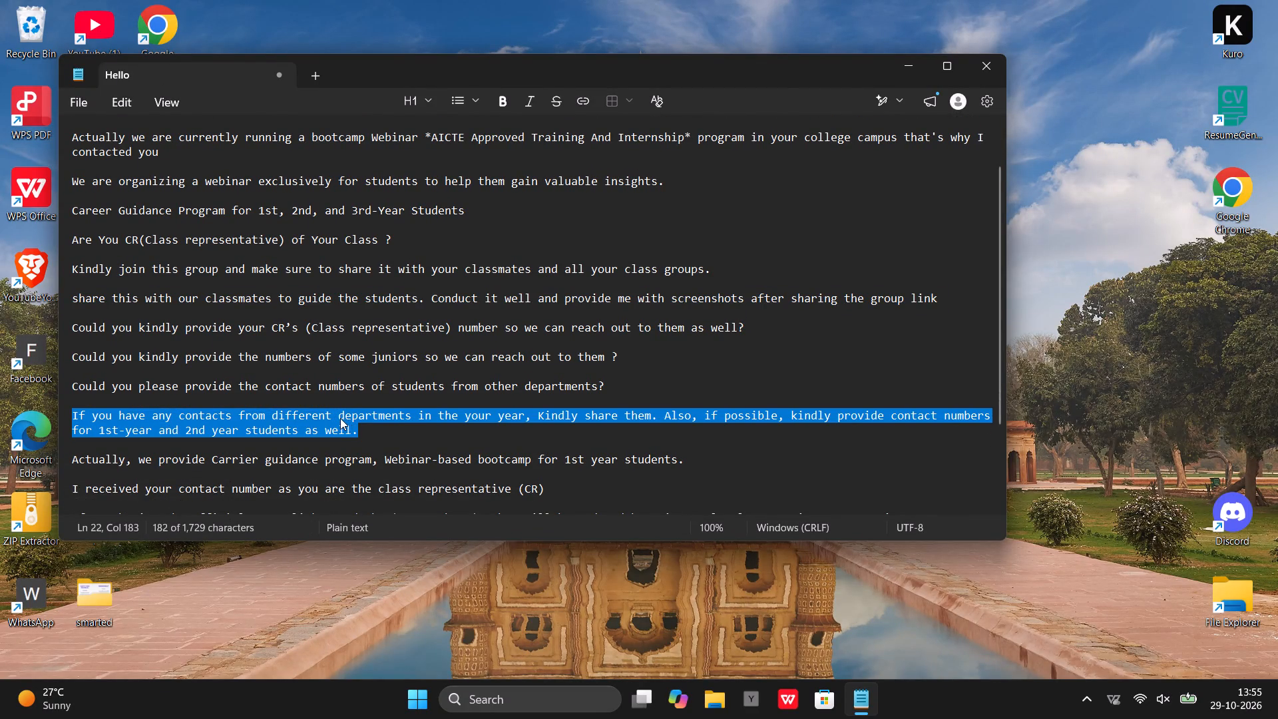
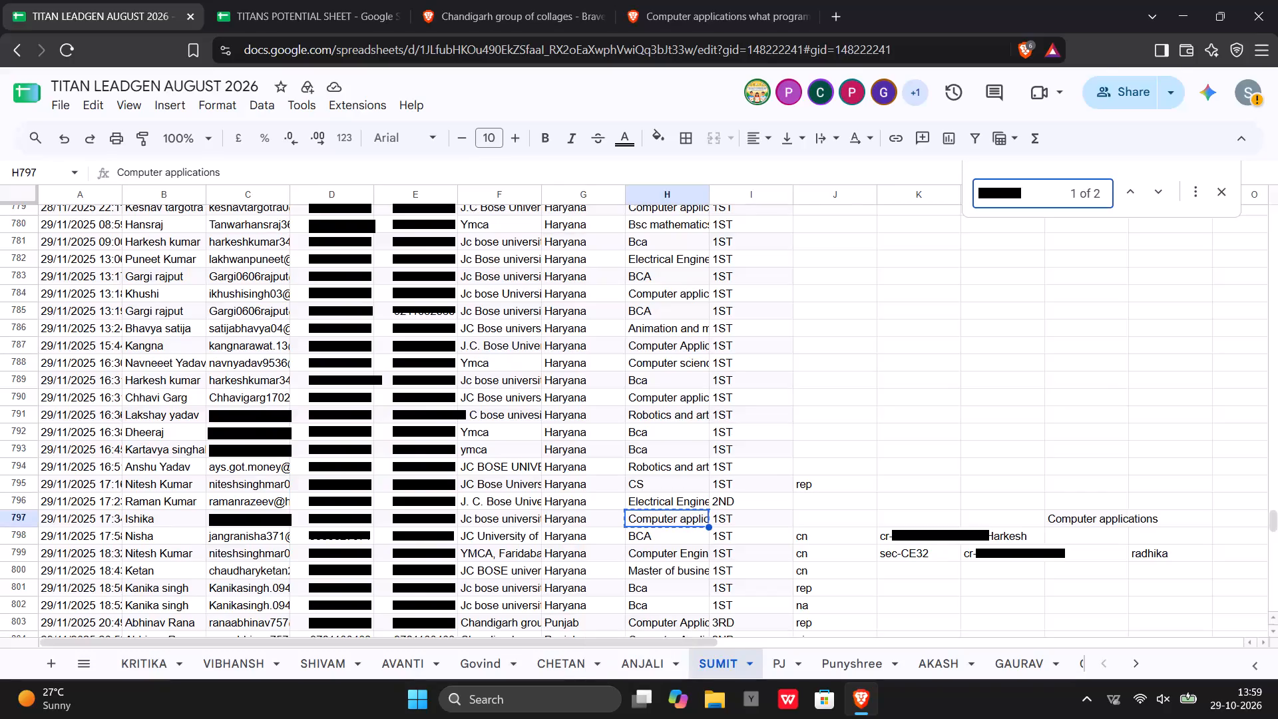
Clear the existing search term from the find-in-sheet box on the SUMIT sheet.
key(BackSpace)
key(BackSpace)
key(BackSpace)
key(BackSpace)
key(BackSpace)
key(BackSpace)
key(BackSpace)
key(BackSpace)
key(BackSpace)
key(BackSpace)
key(BackSpace)
key(BackSpace)
key(BackSpace)
key(BackSpace)
key(BackSpace)
key(BackSpace)
key(BackSpace)
key(BackSpace)
key(BackSpace)
key(BackSpace)
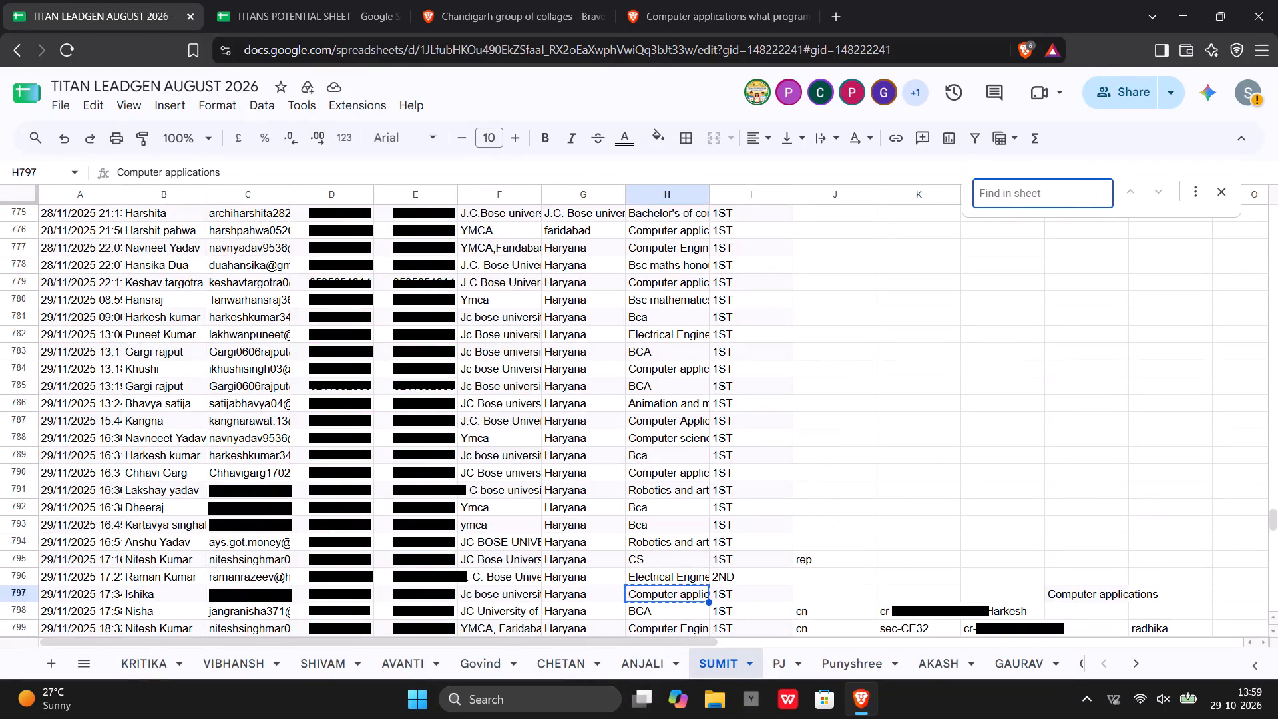
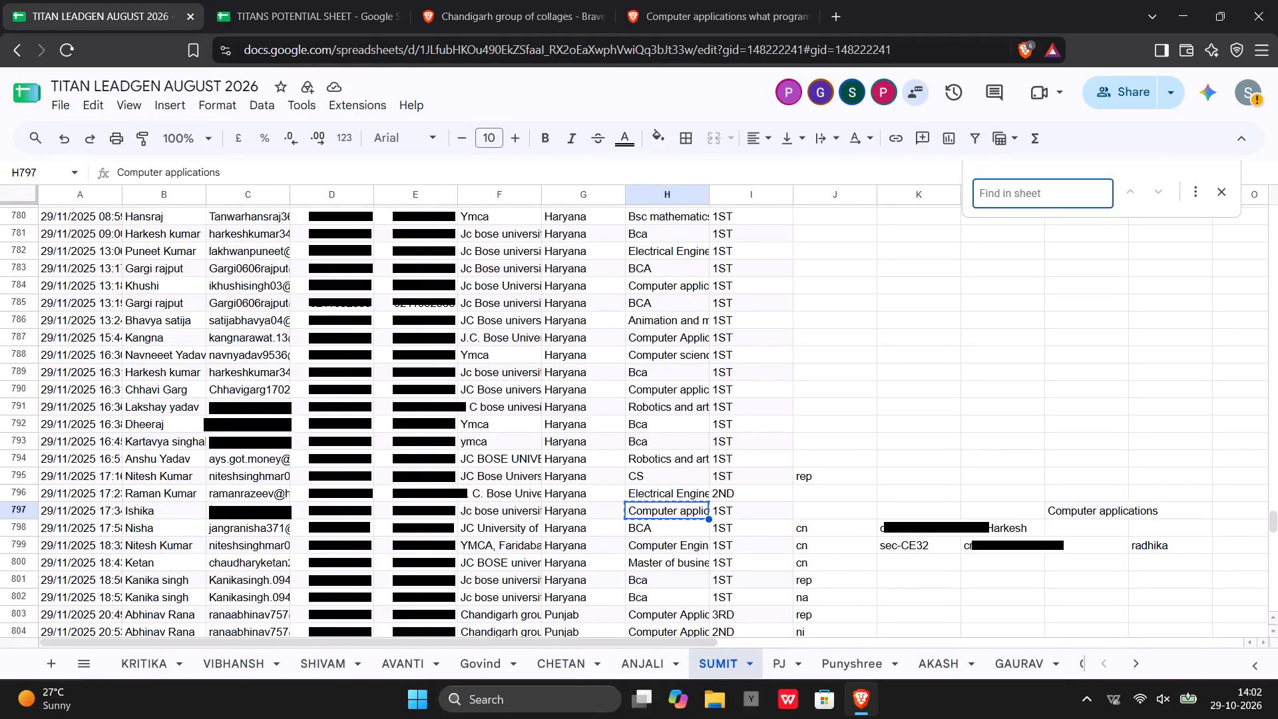
Enter the status cn in column J of row 797 for the Jc Bose University computer applications lead.
click(857, 511)
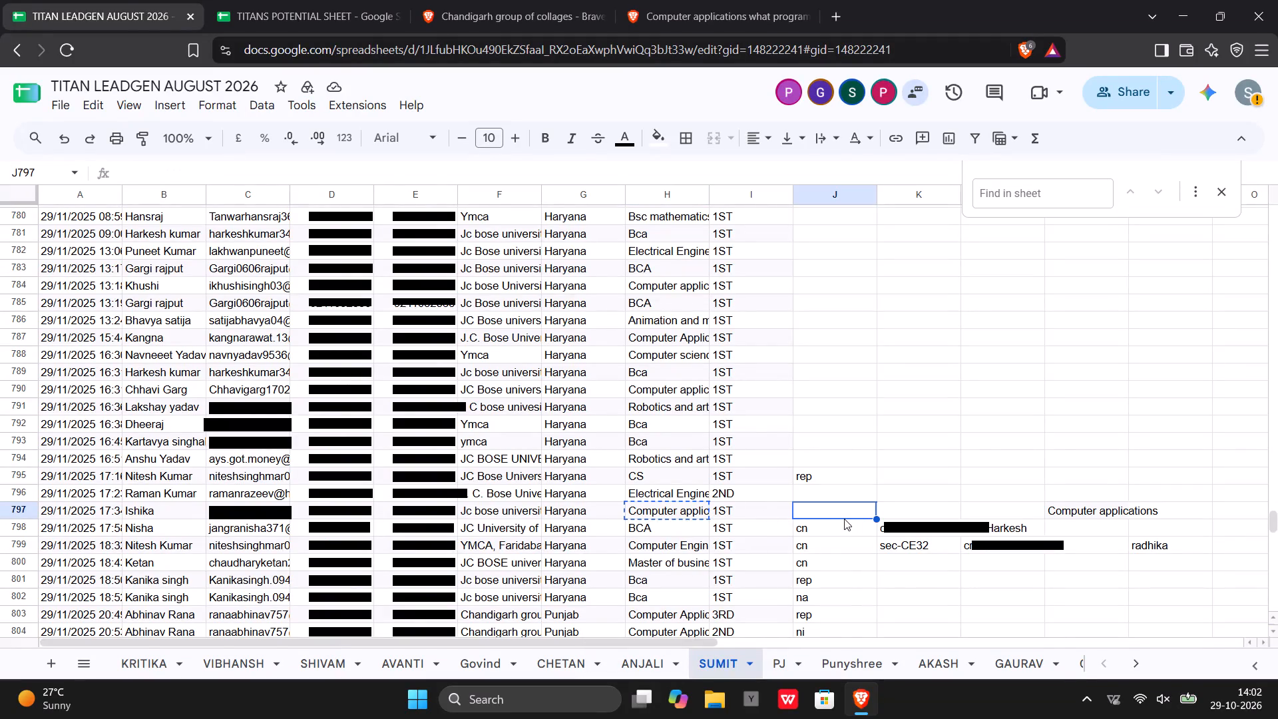
key(c)
key(n)
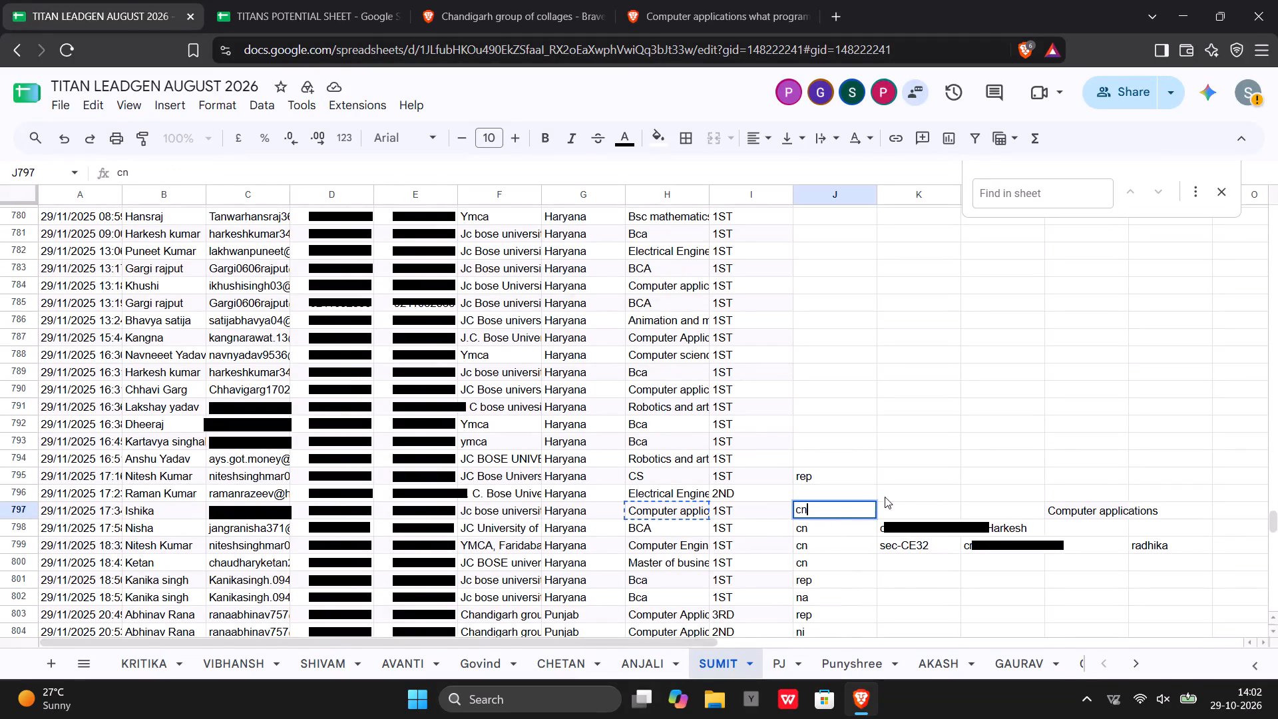
click(983, 511)
Delete the stray "Computer applications" text from cell M797.
click(1086, 510)
key(BackSpace)
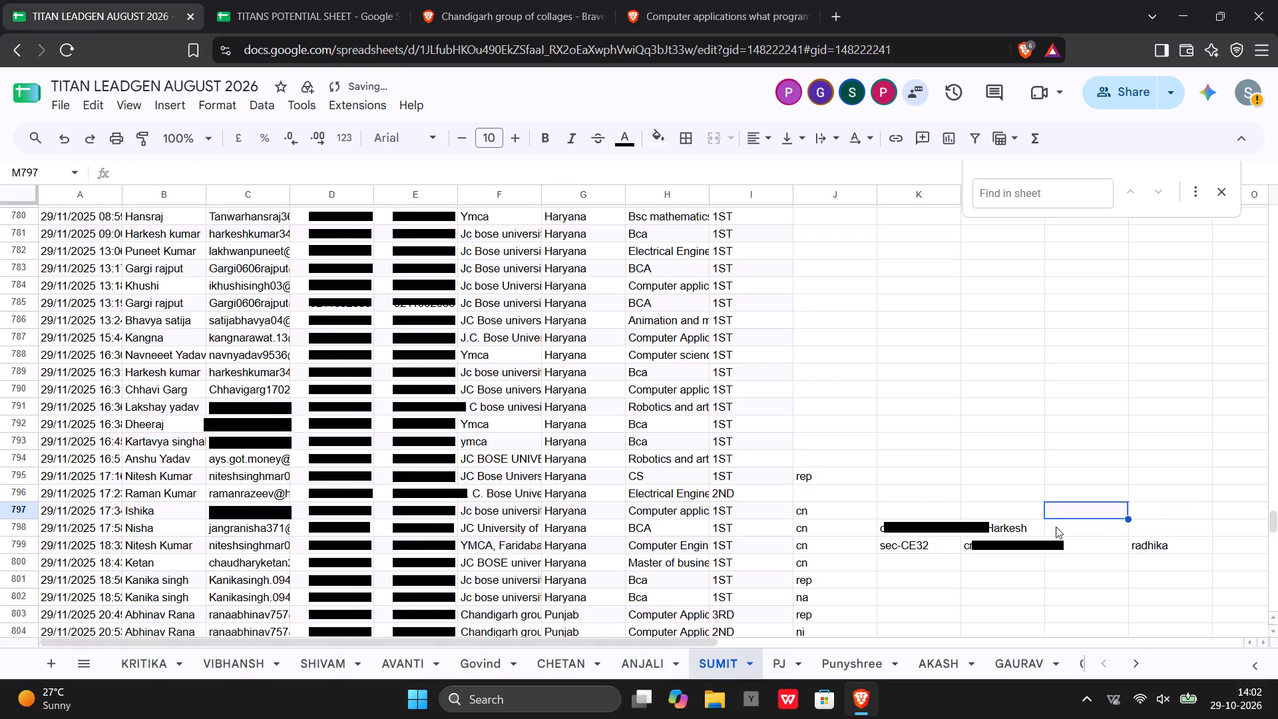
Enter a remark beginning "friend-mba-" in column K of row 797, beside the lead's status.
click(911, 505)
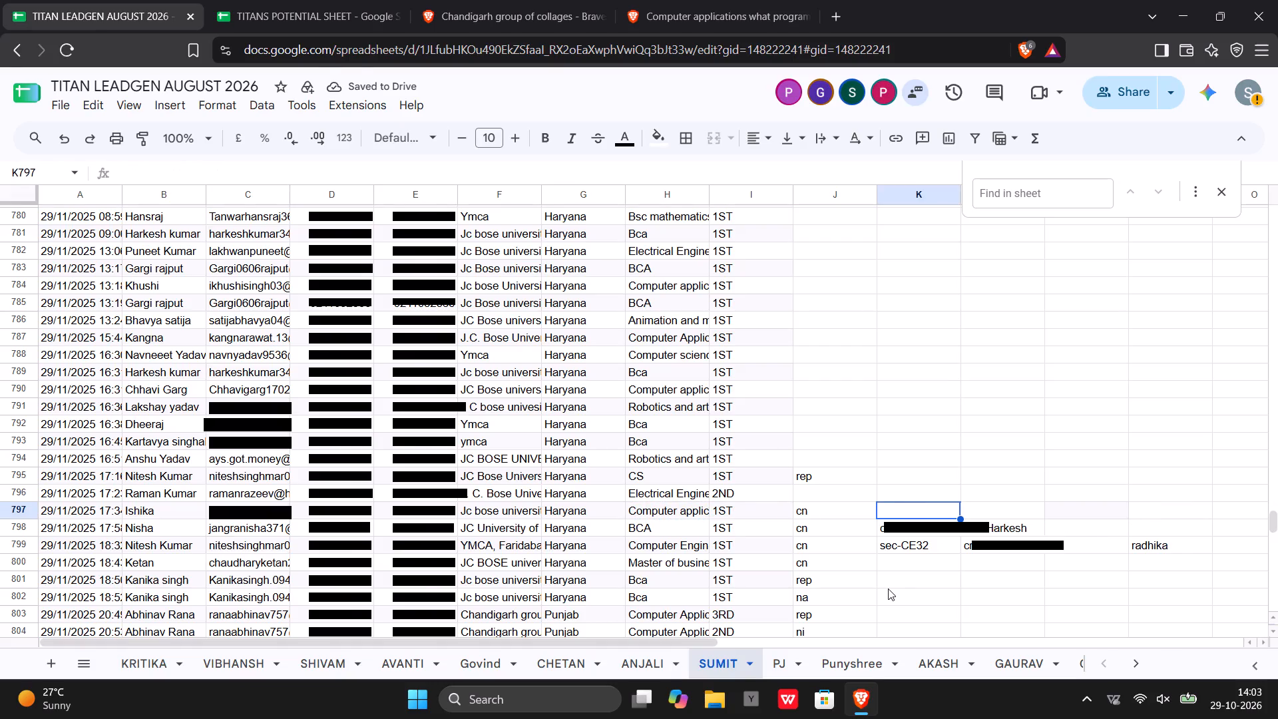
text(frie)
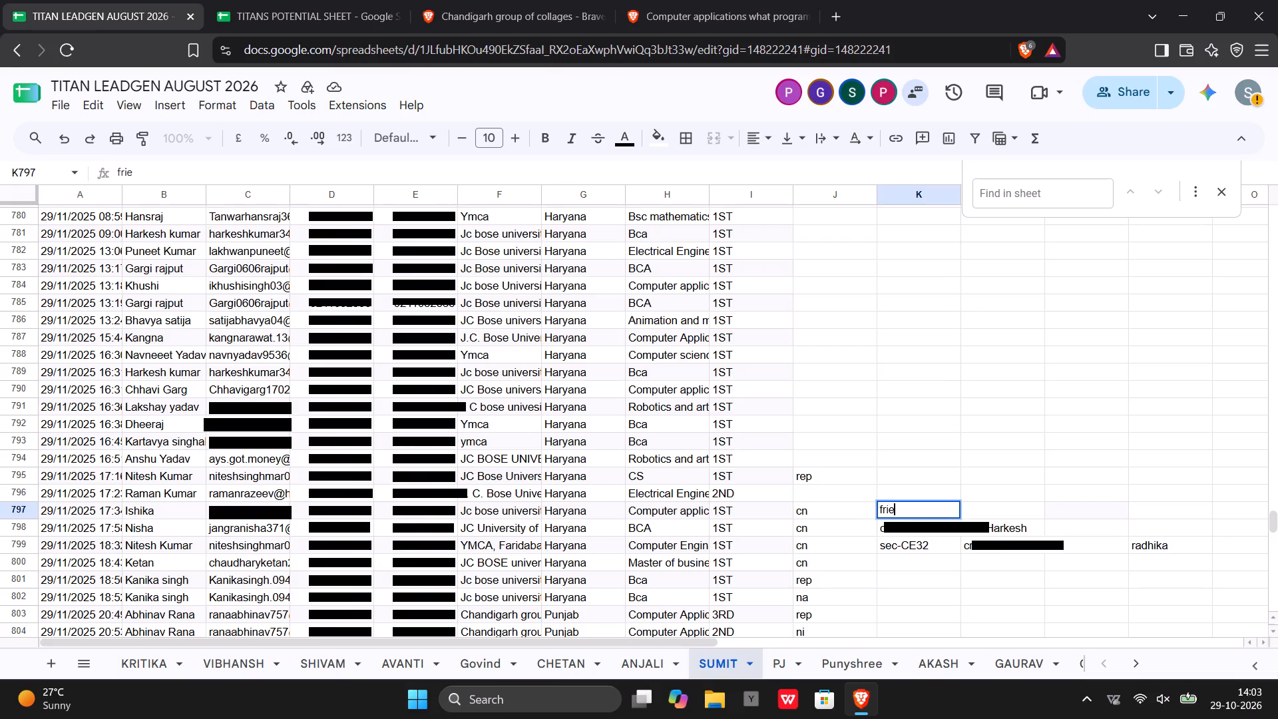
text(nd)
key(minus)
key(m)
text(ba)
key(minus)
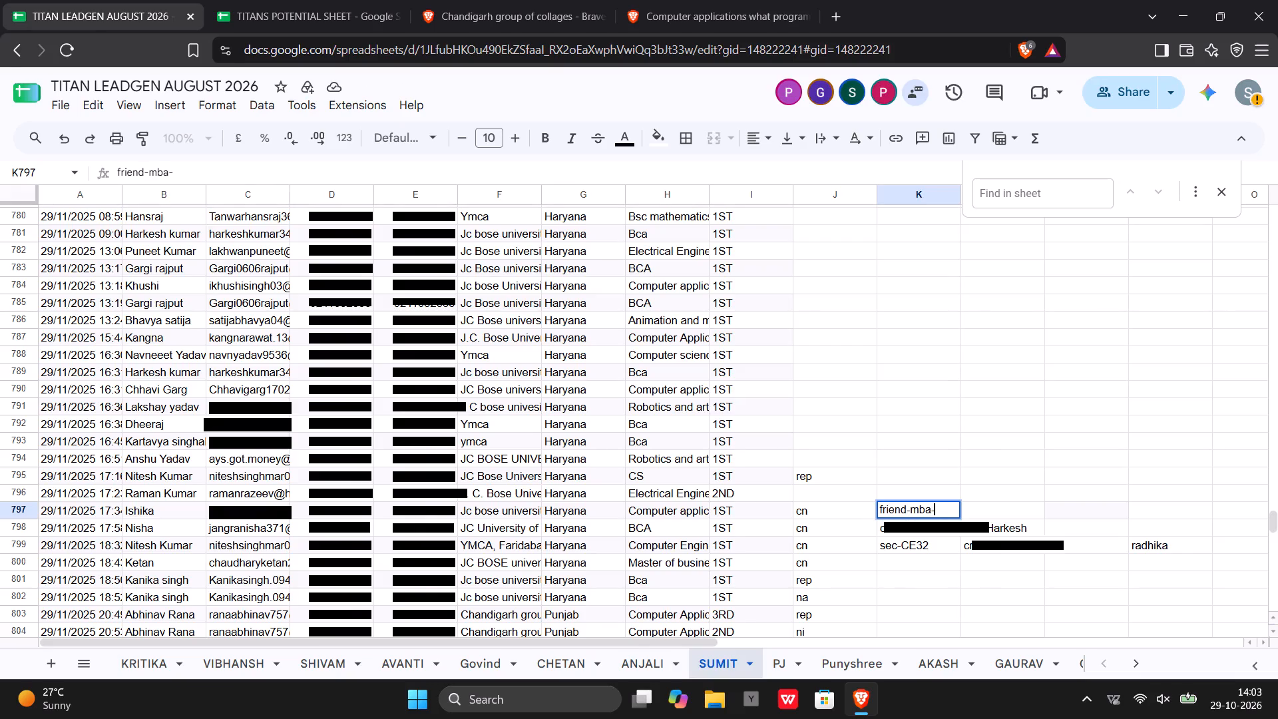
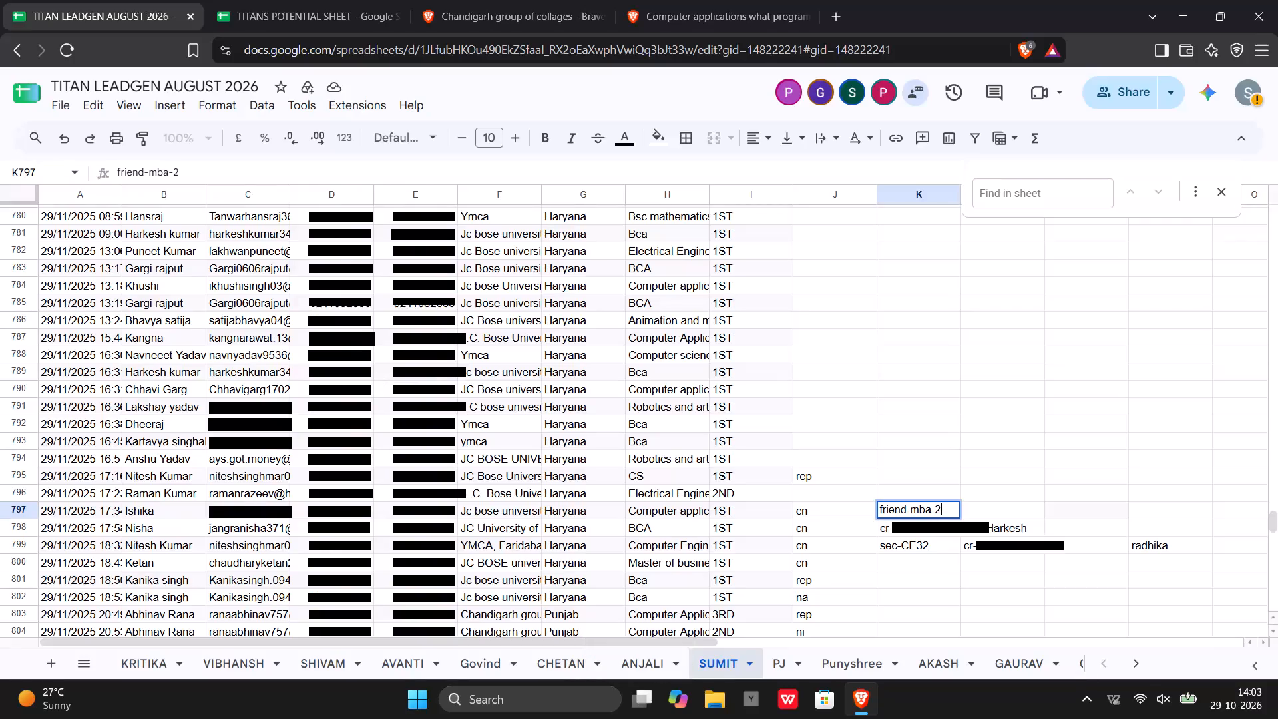
Complete the remark in cell K797 so it reads "friend-mba-2yr".
key(BackSpace)
text(yr)
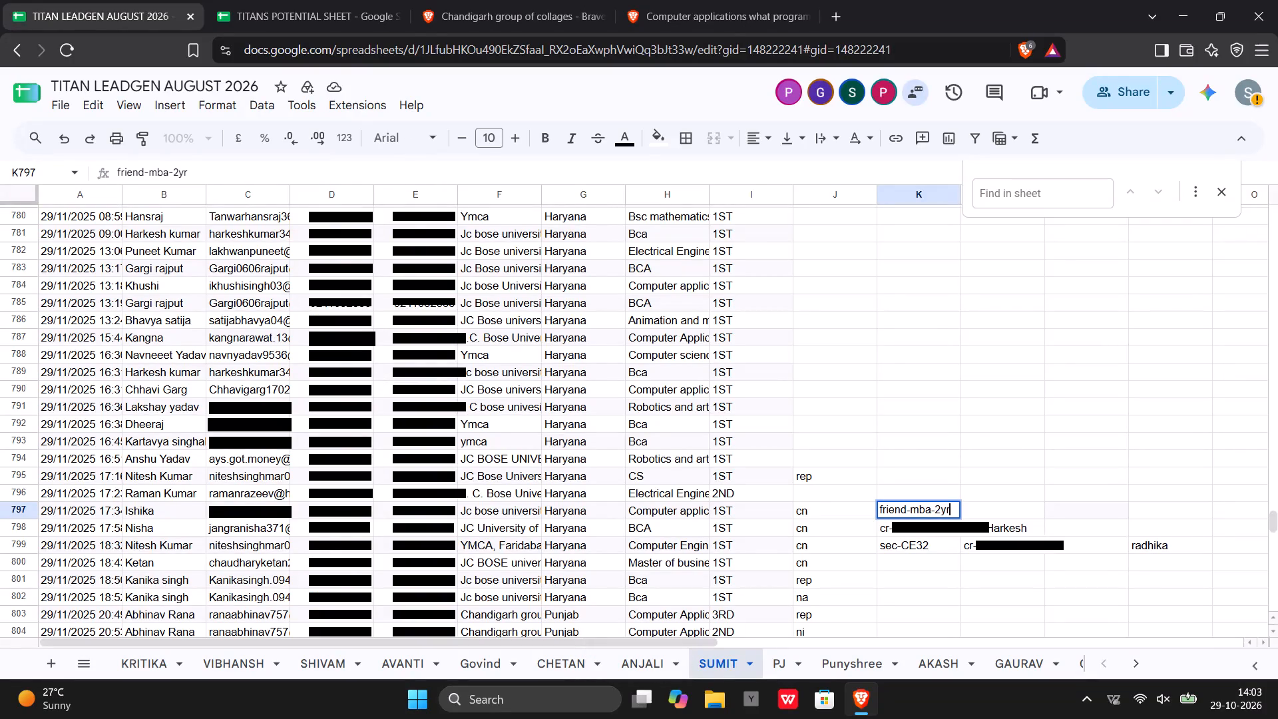
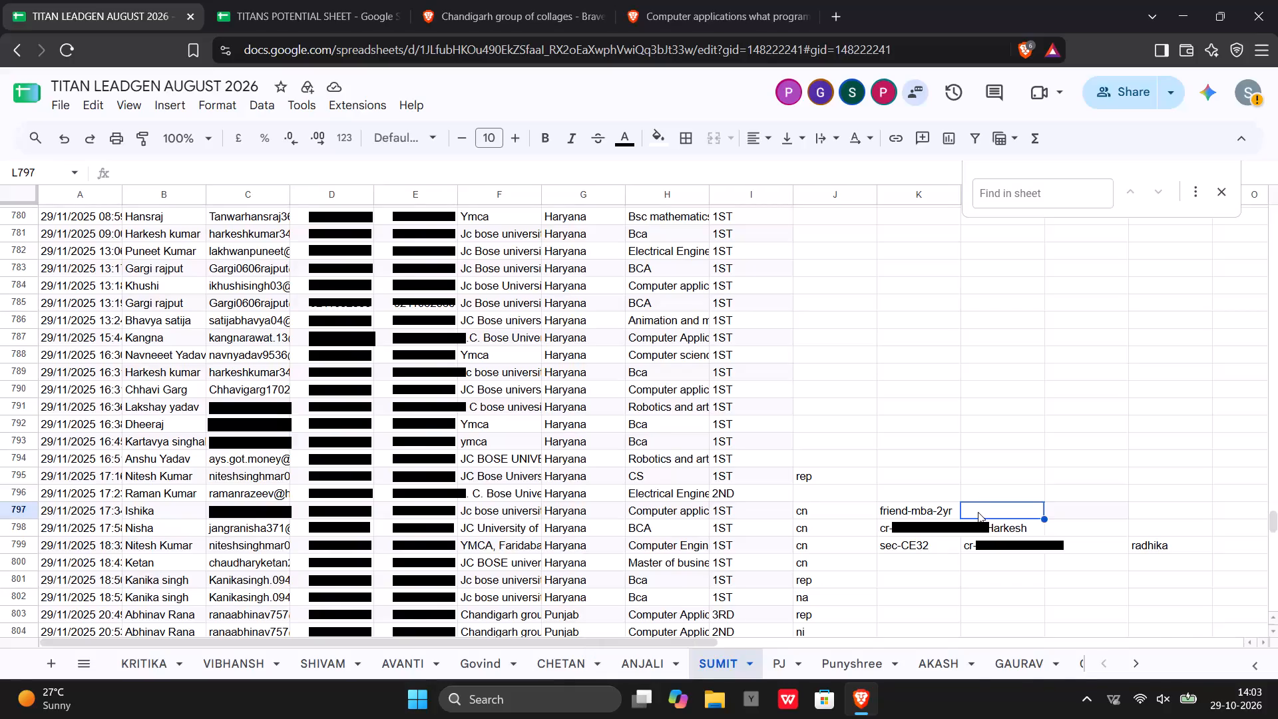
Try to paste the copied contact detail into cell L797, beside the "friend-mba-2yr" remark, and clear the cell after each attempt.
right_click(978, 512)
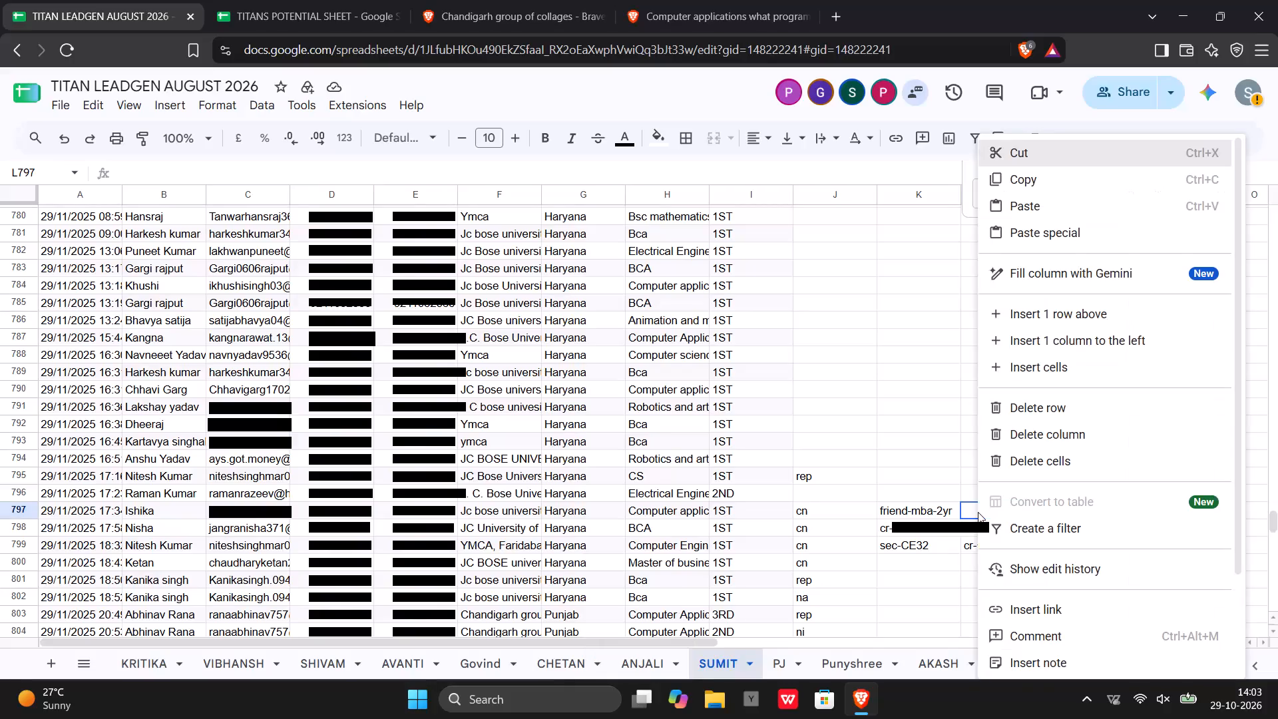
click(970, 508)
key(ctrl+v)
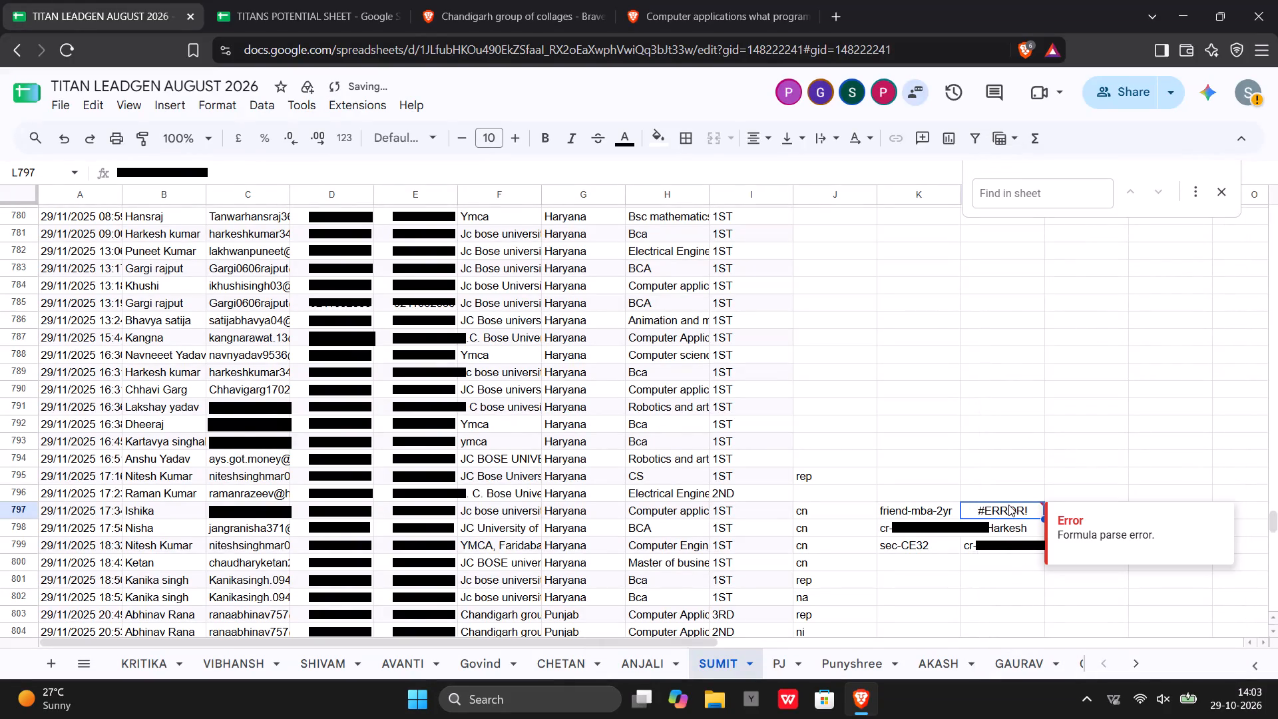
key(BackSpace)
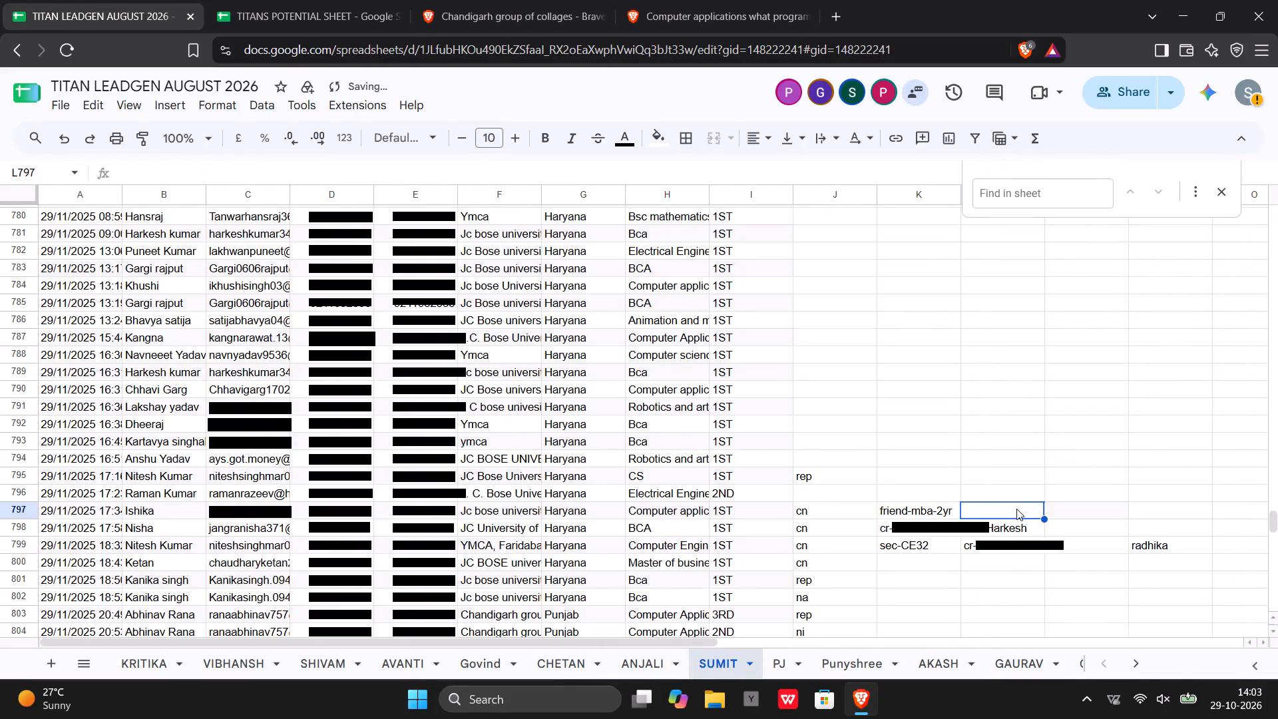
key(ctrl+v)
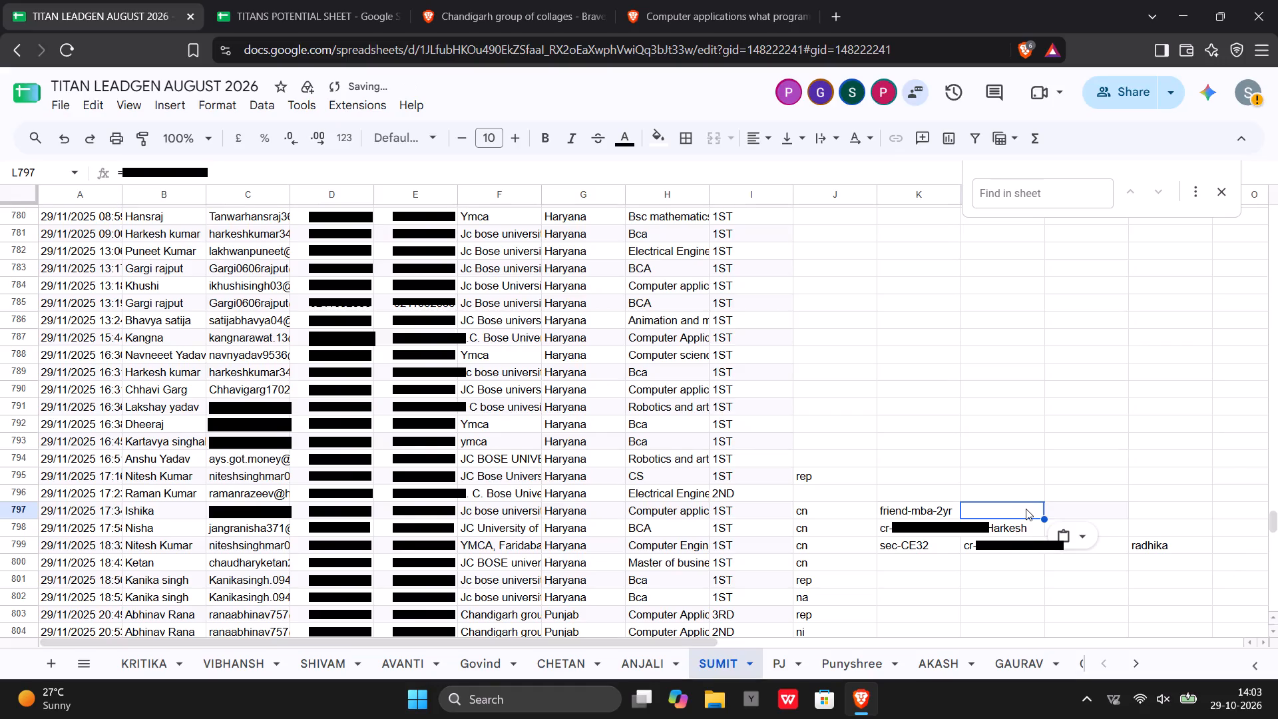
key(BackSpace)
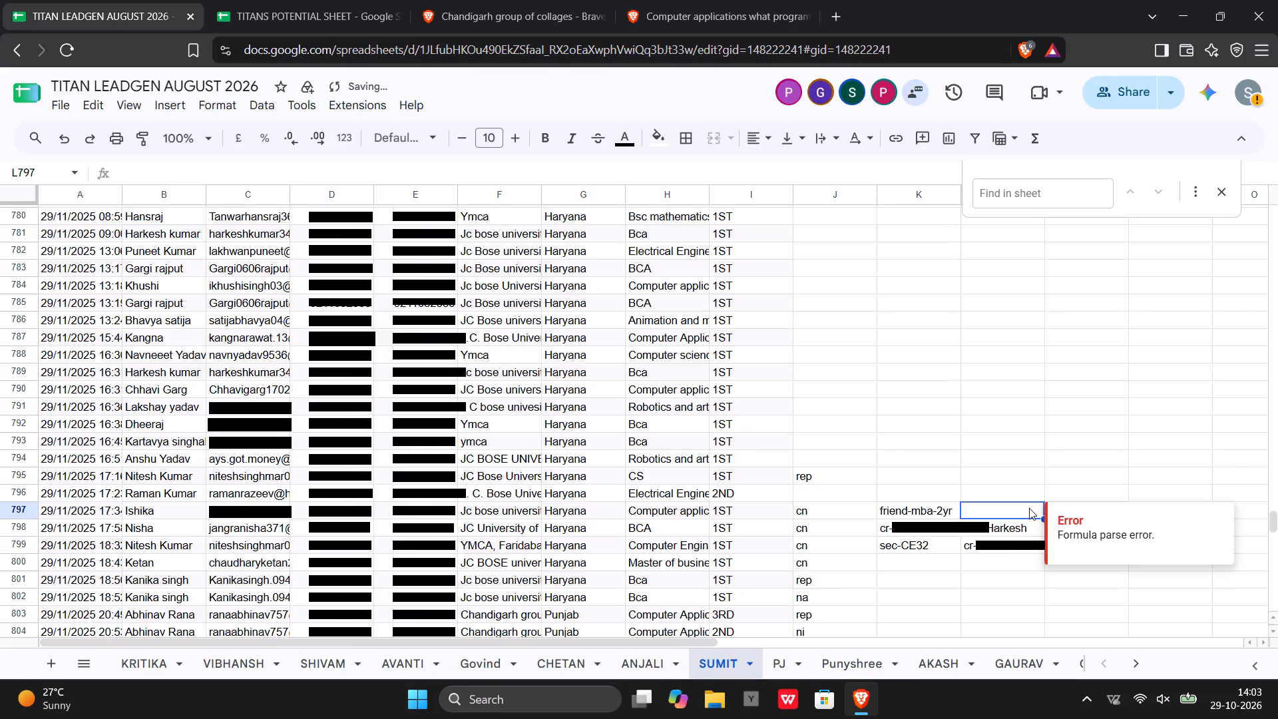
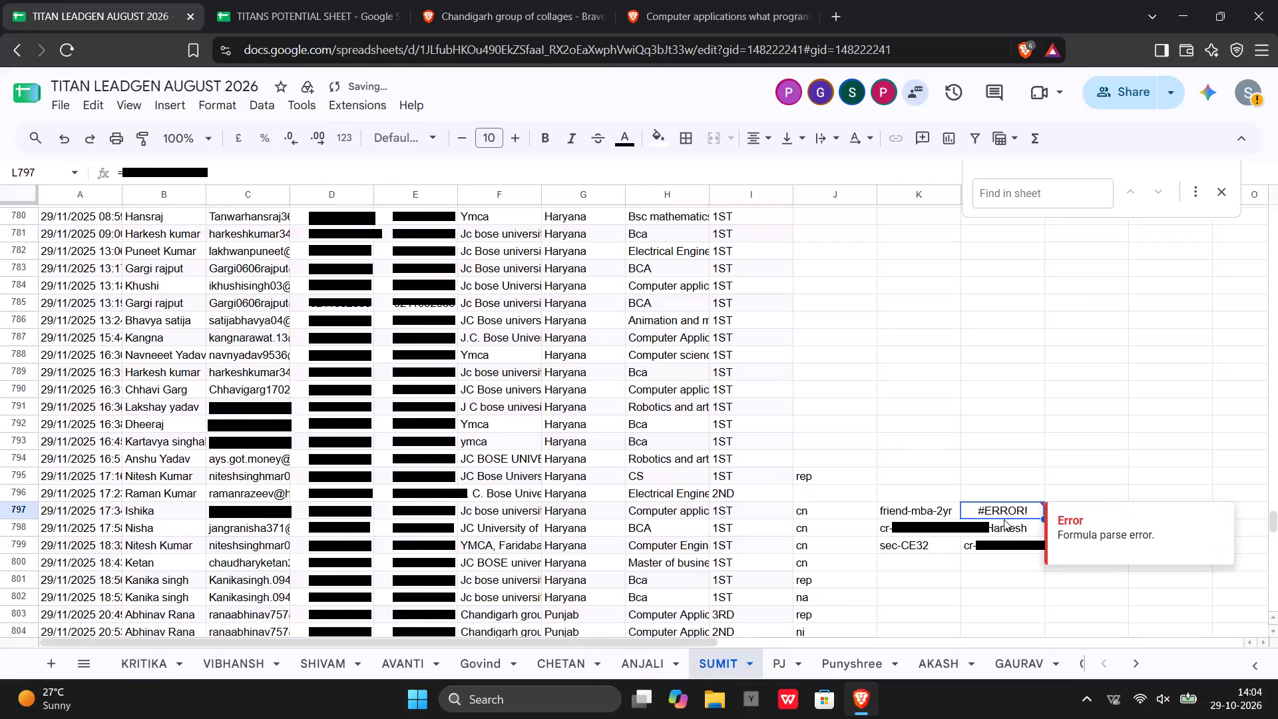
Clear the faulty pasted contact entry from cell L797, beside the "friend-mba-2yr" remark.
drag(1029, 509, 966, 511)
key(BackSpace)
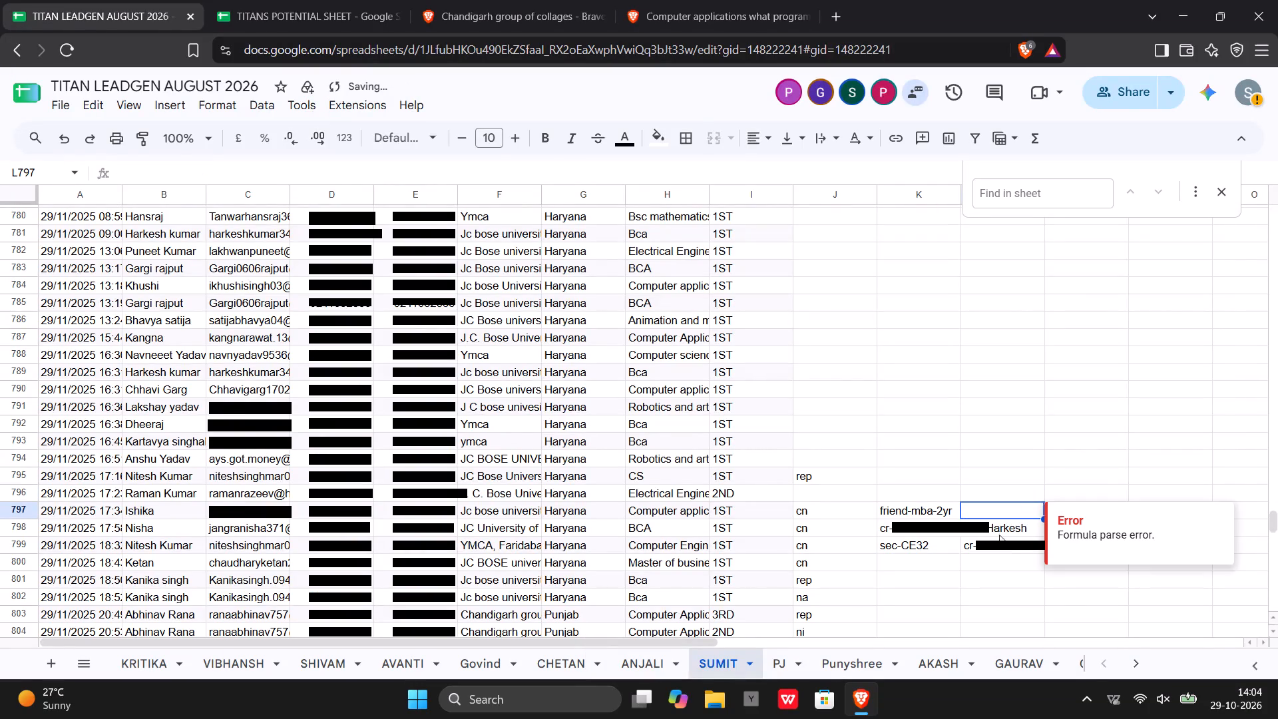
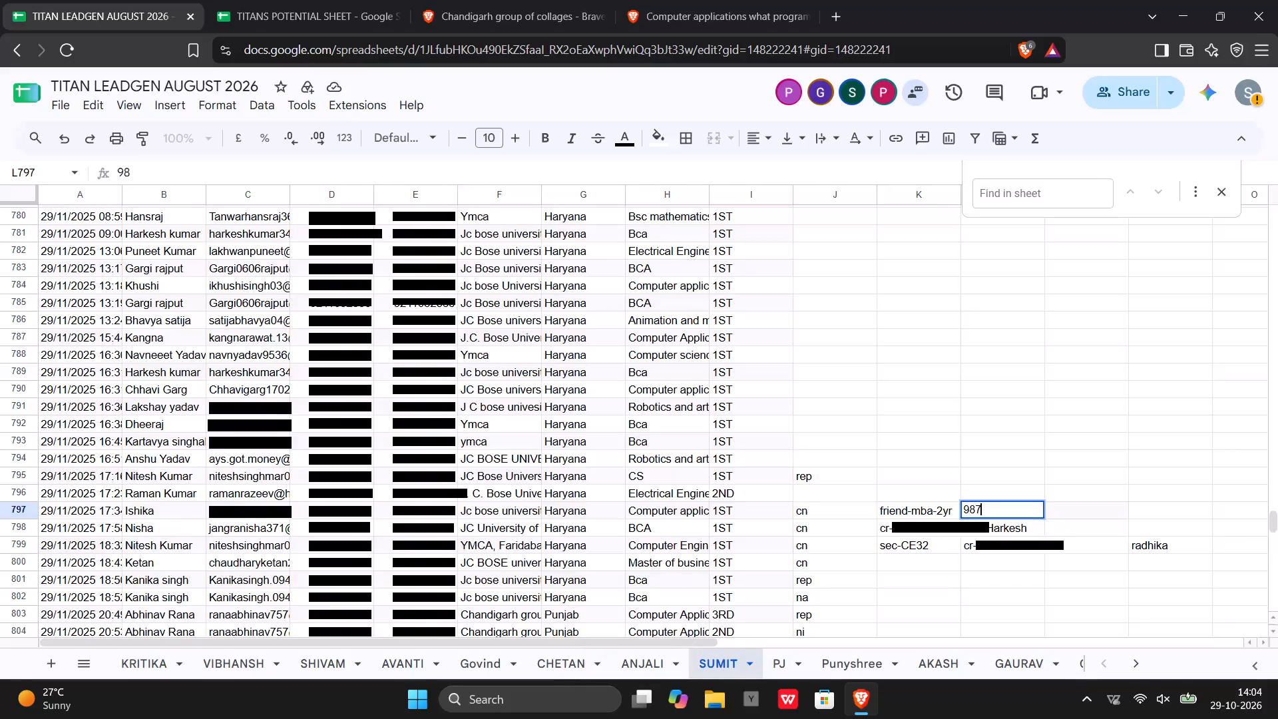
Enter the referred friend's contact number in cell L797, beside the "friend-mba-2yr" remark.
key(3)
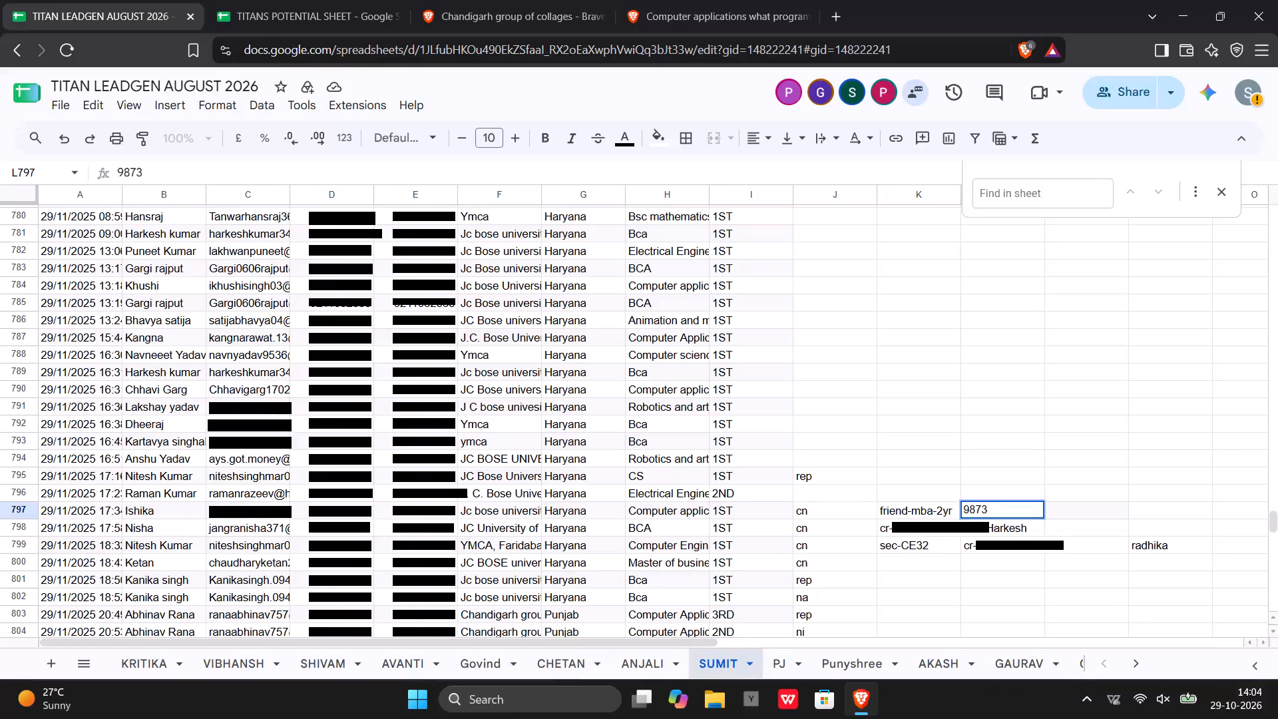
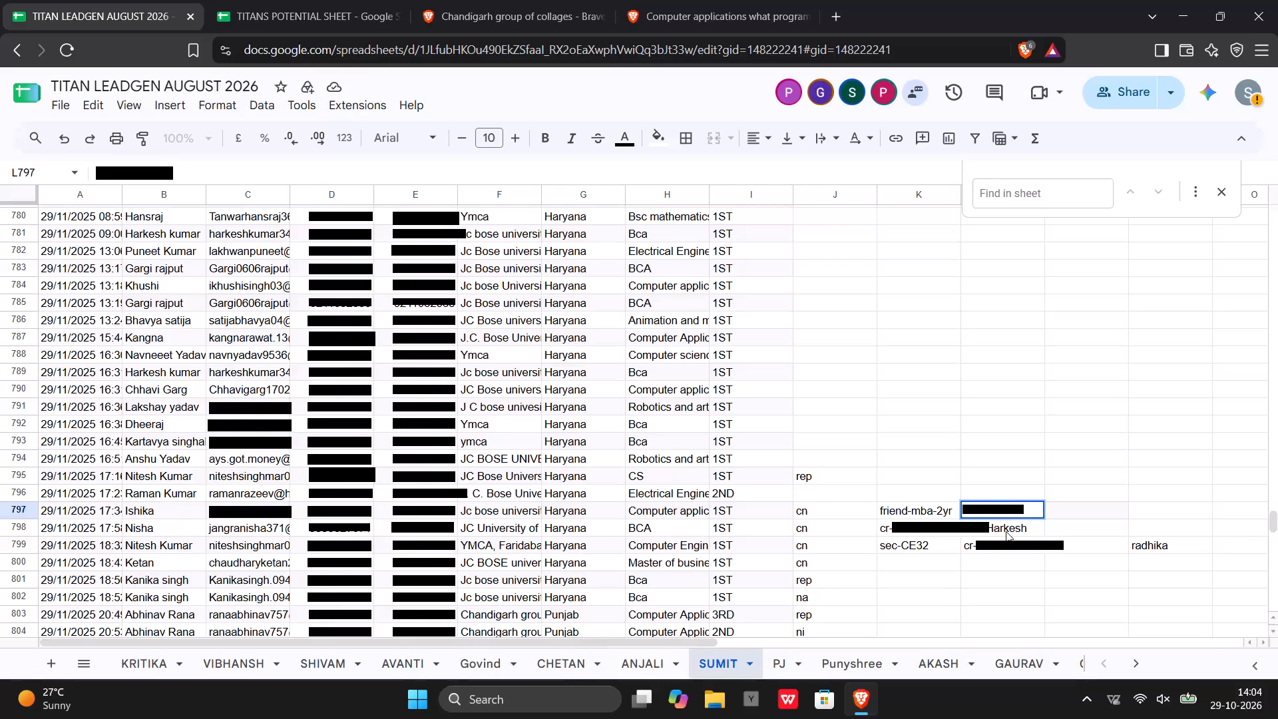
Complete the referred friend's contact number in cell L797, correcting its last digit.
key(5)
key(BackSpace)
key(4)
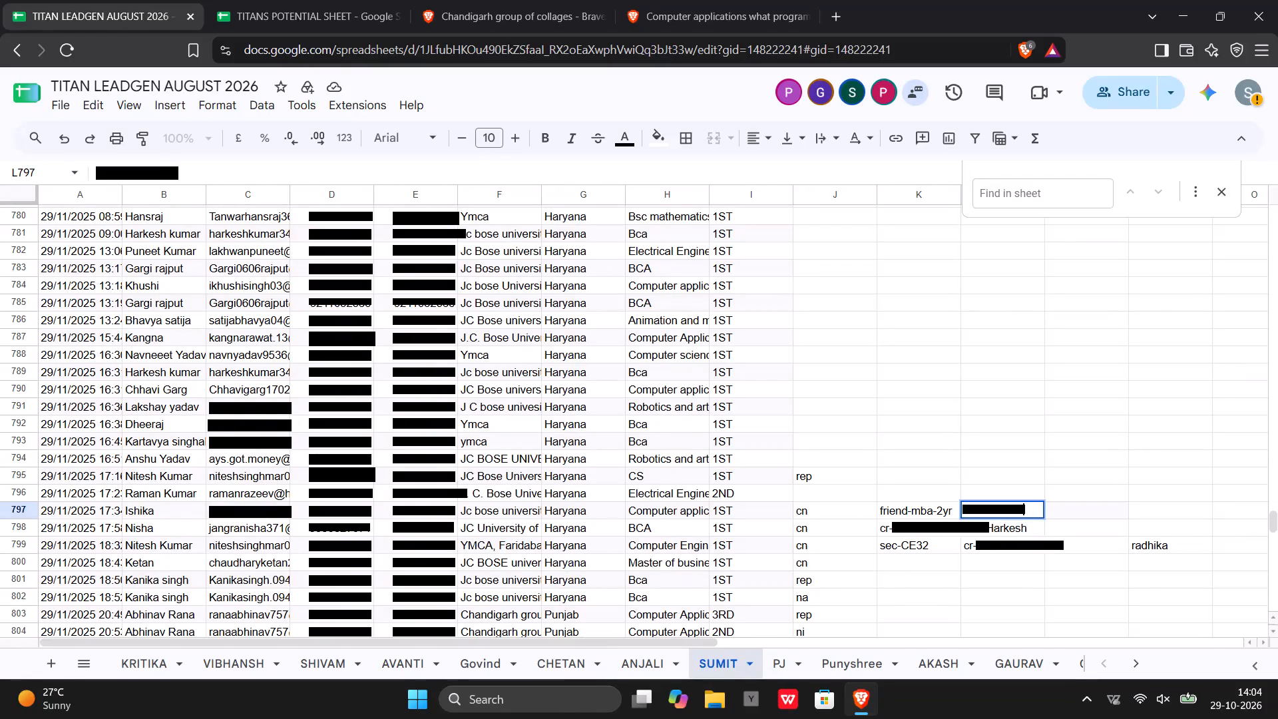
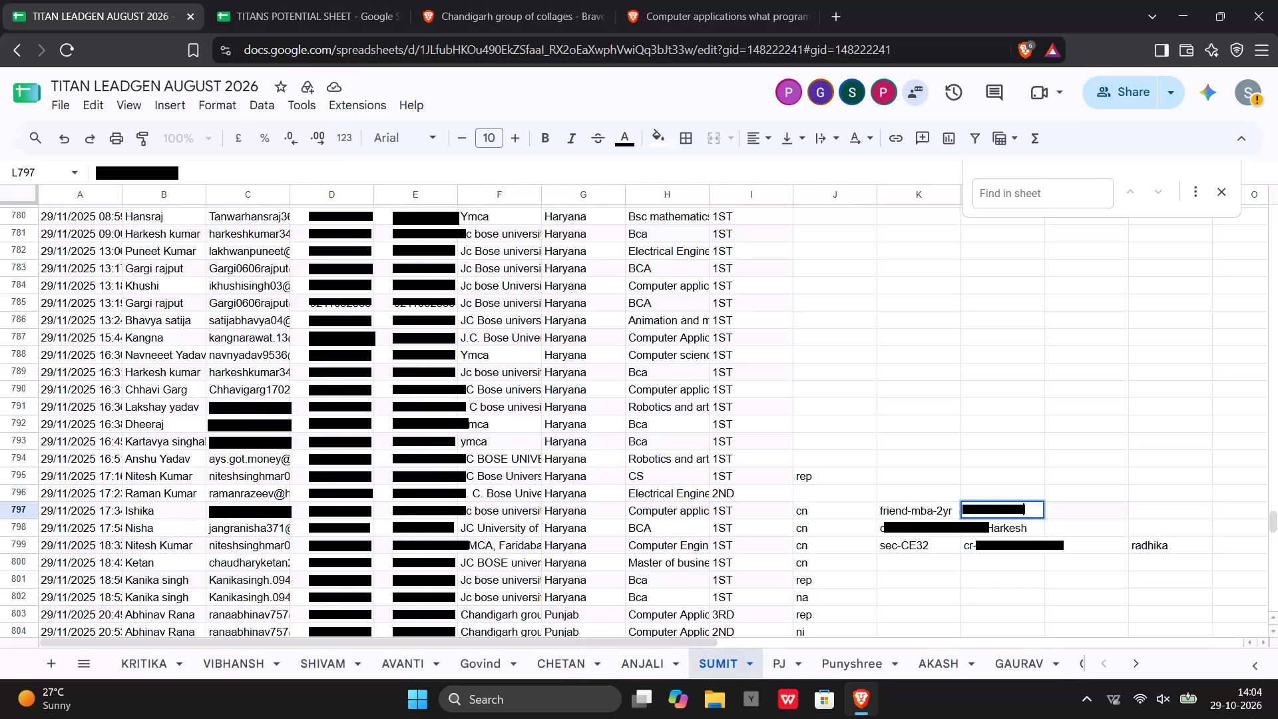
Copy the referred friend's contact number from cell L797 and re-enter the cell as the name "khusi" followed by that number.
right_click(977, 511)
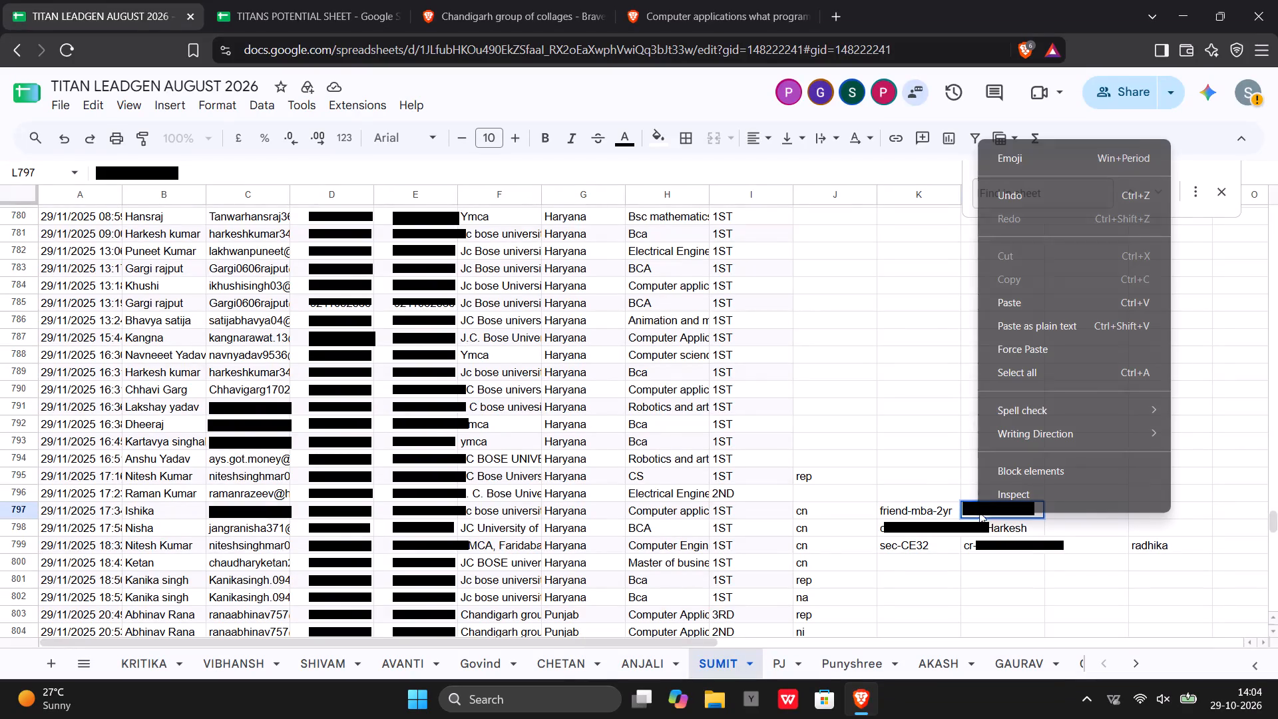
click(924, 336)
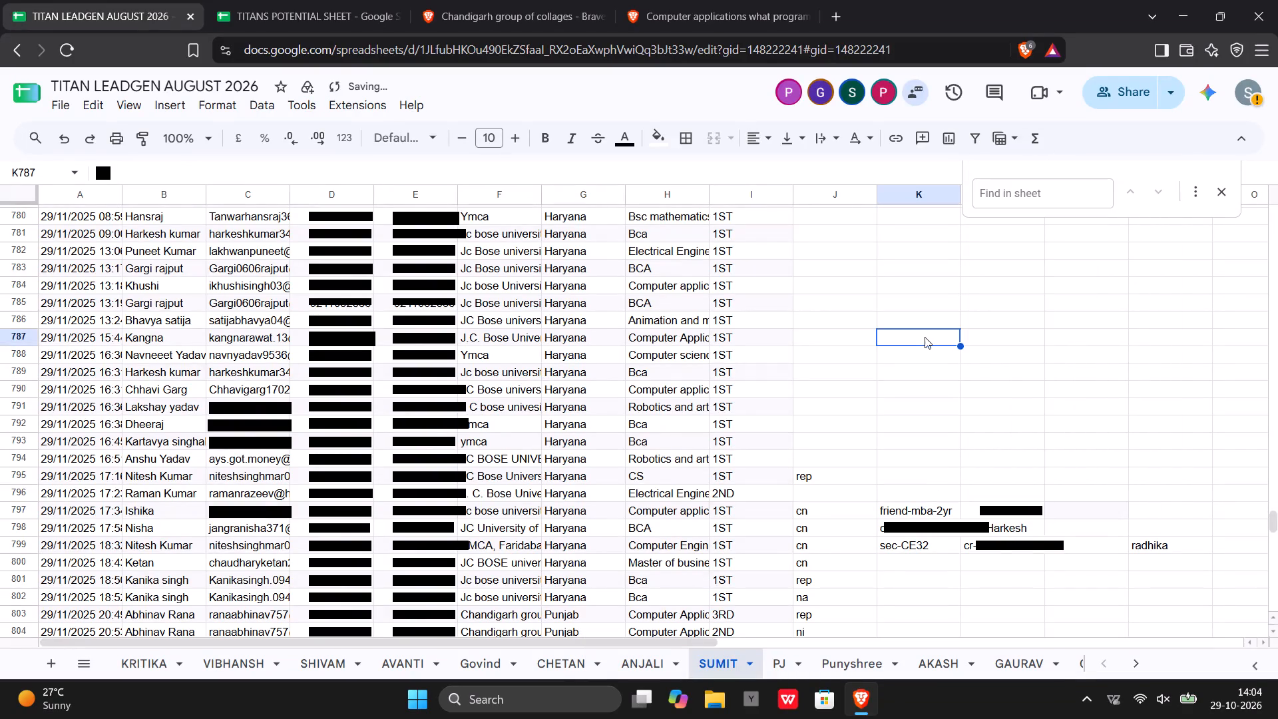
right_click(994, 511)
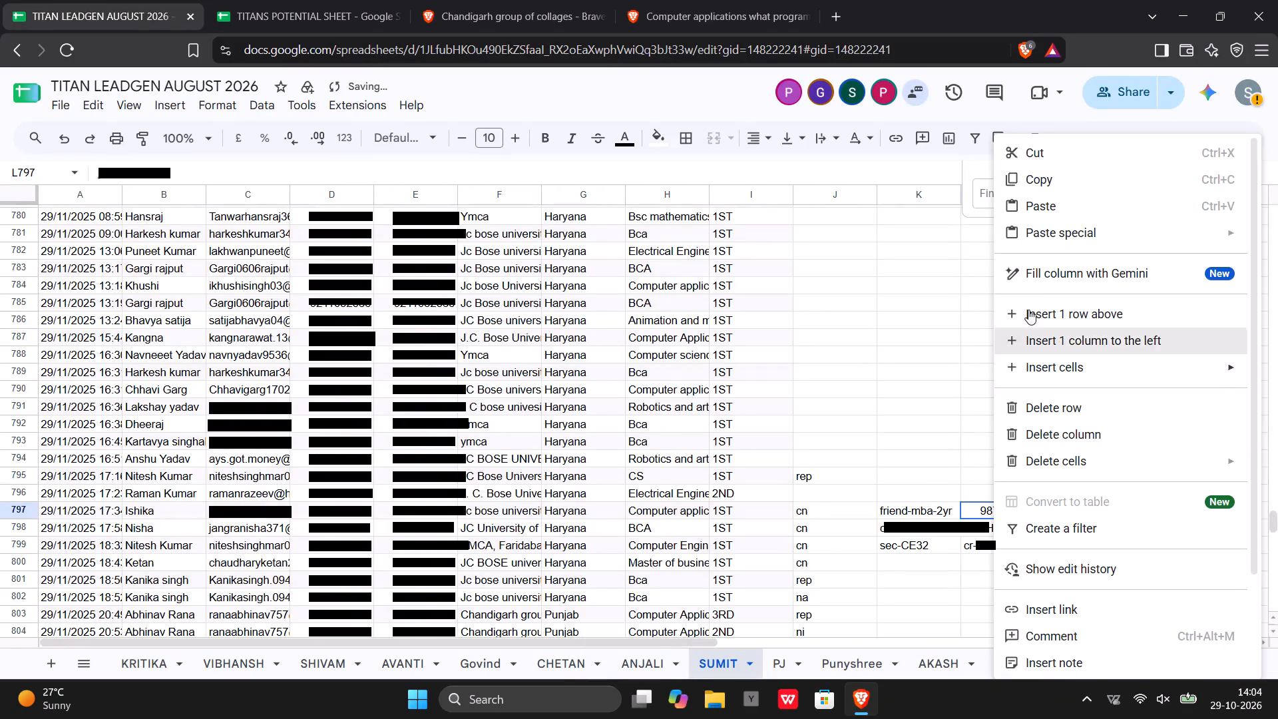
click(1046, 180)
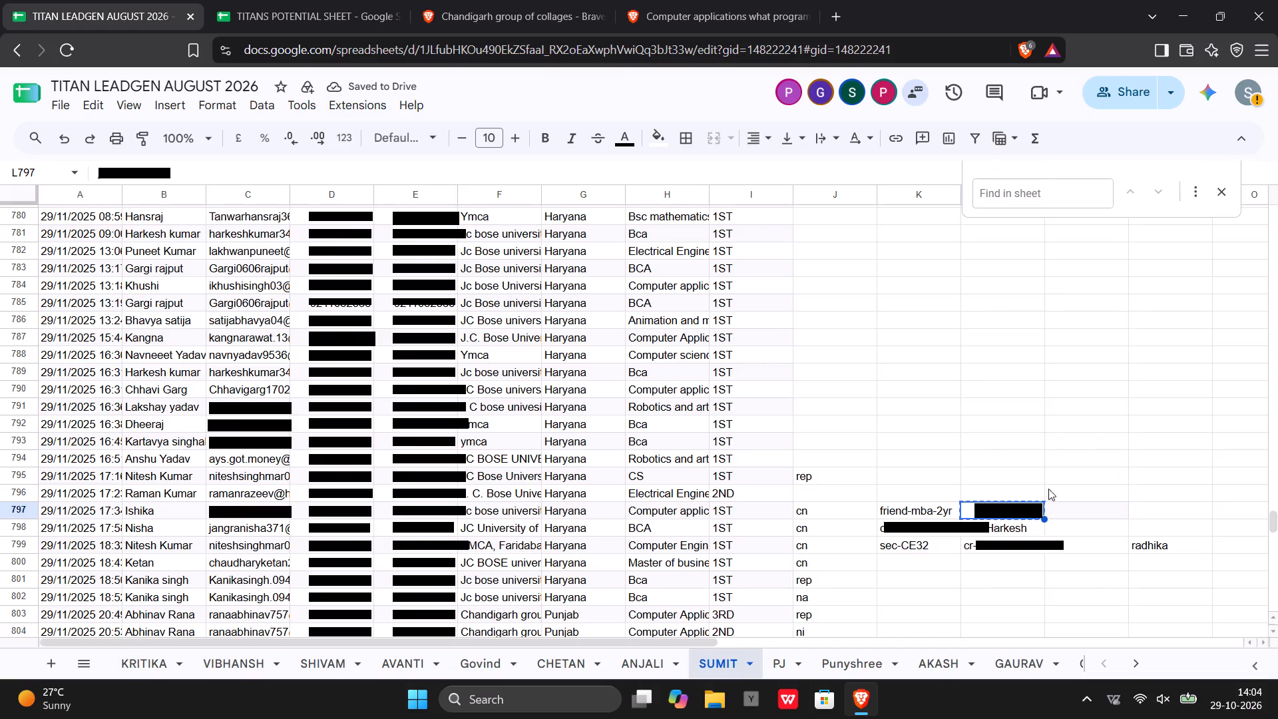
click(973, 509)
right_click(980, 511)
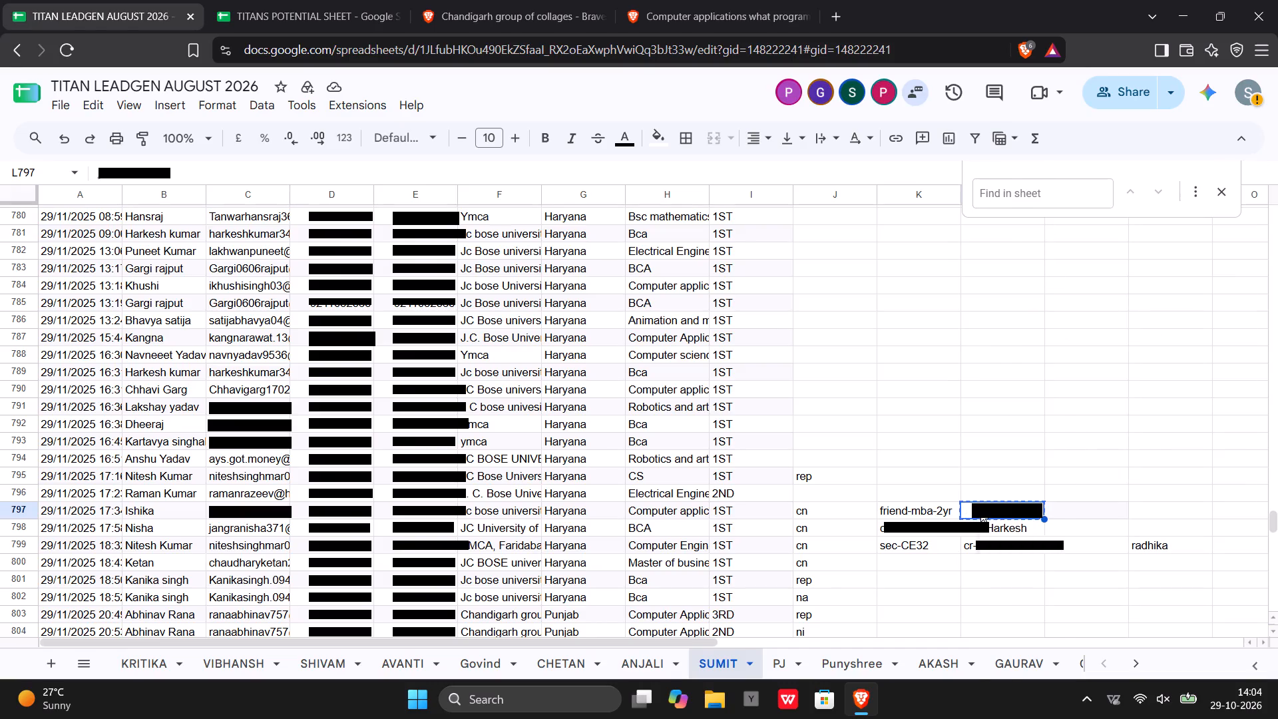
click(972, 503)
right_click(988, 511)
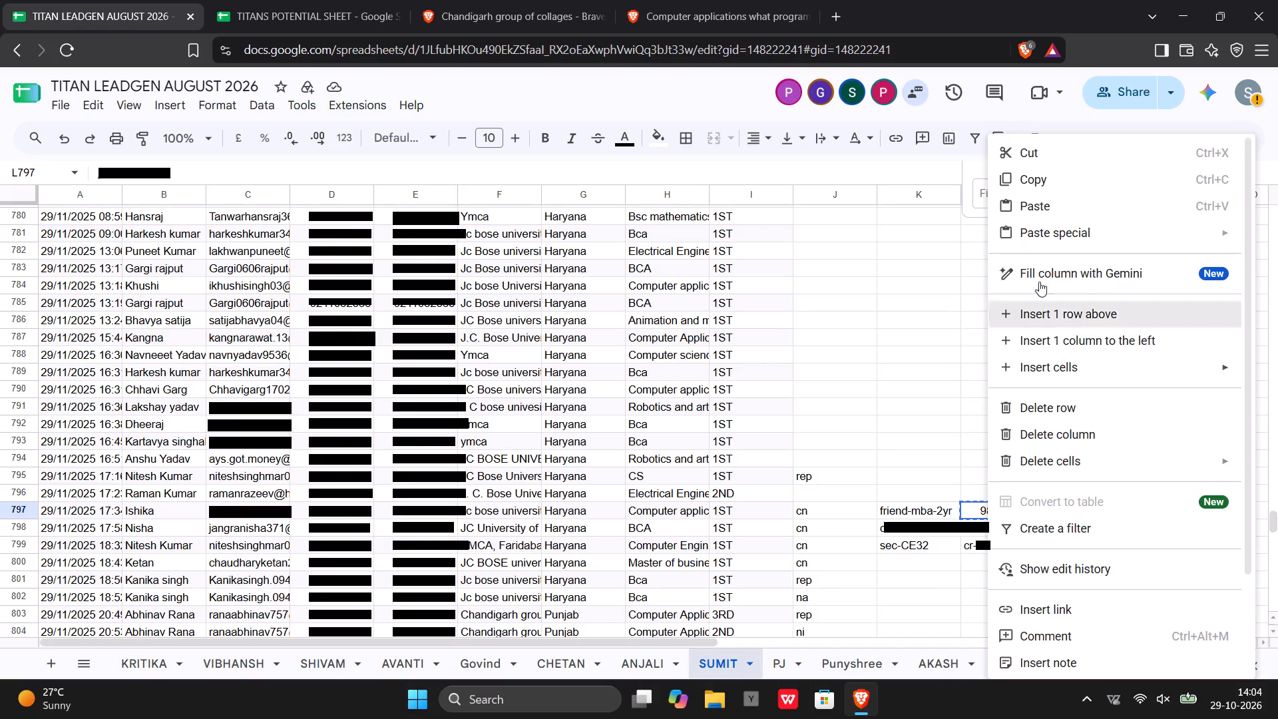
click(1052, 175)
key(BackSpace)
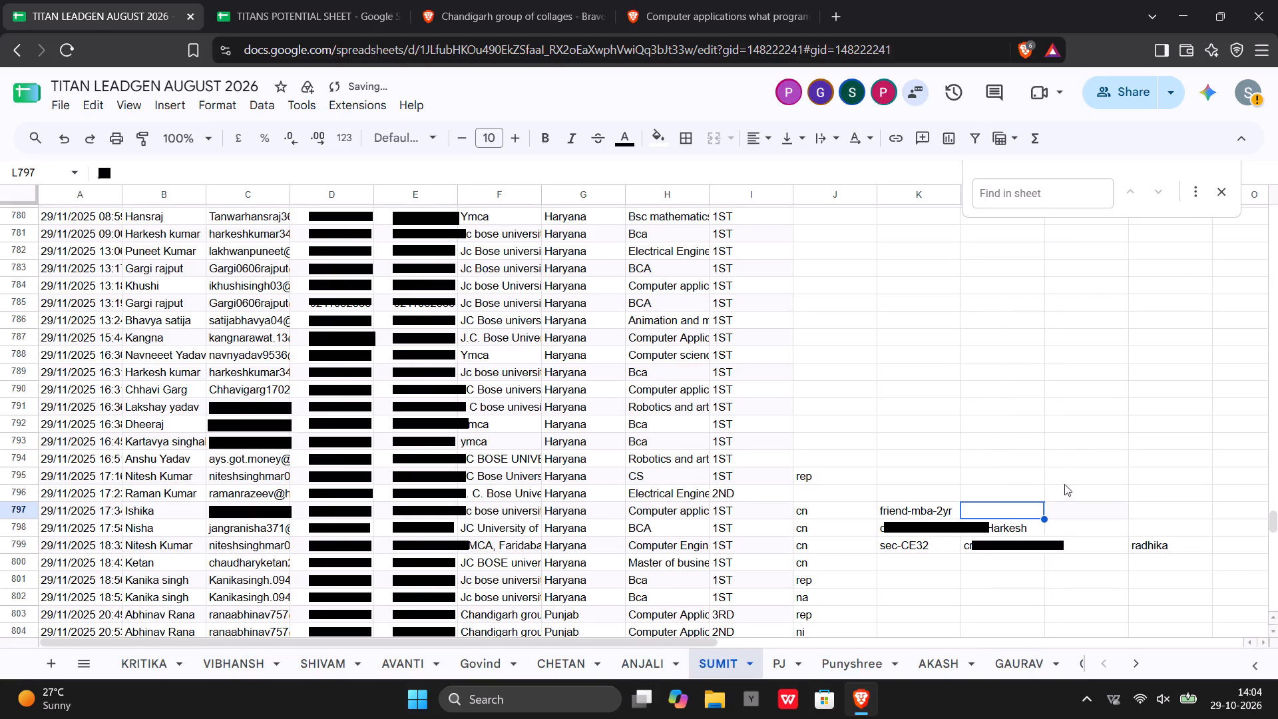
text(khusi)
key(space)
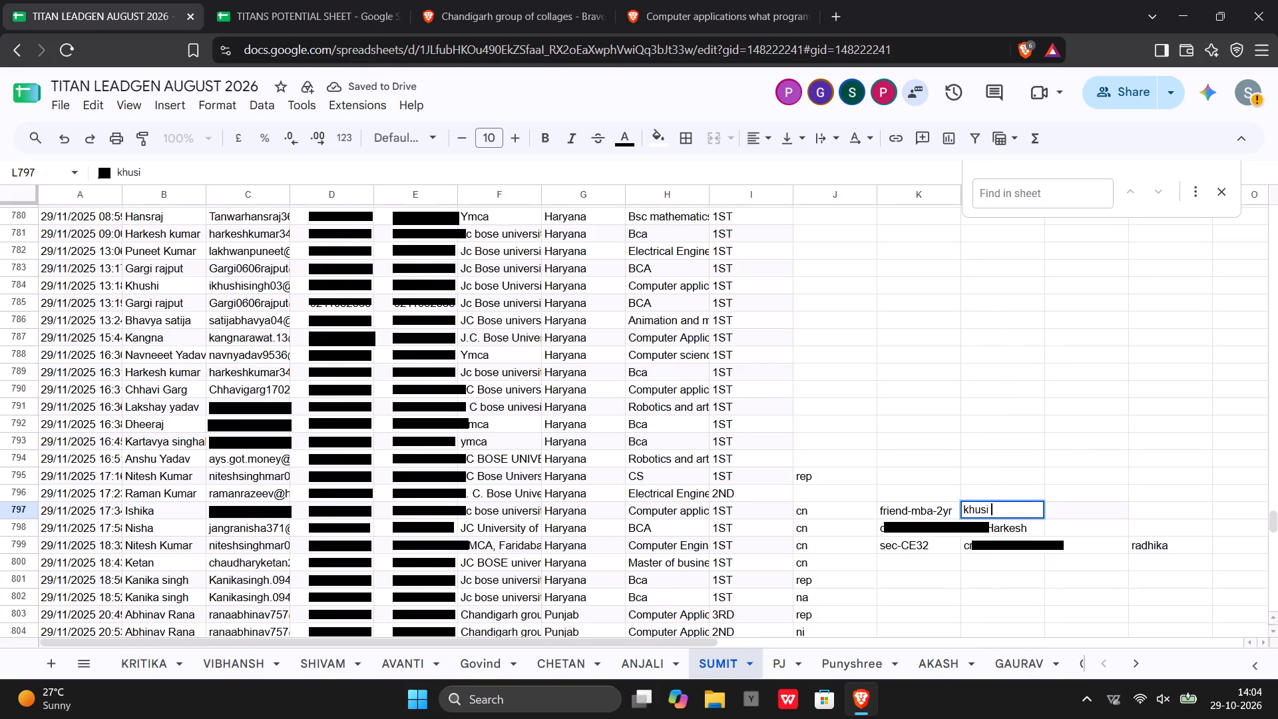
key(ctrl+v)
click(1012, 419)
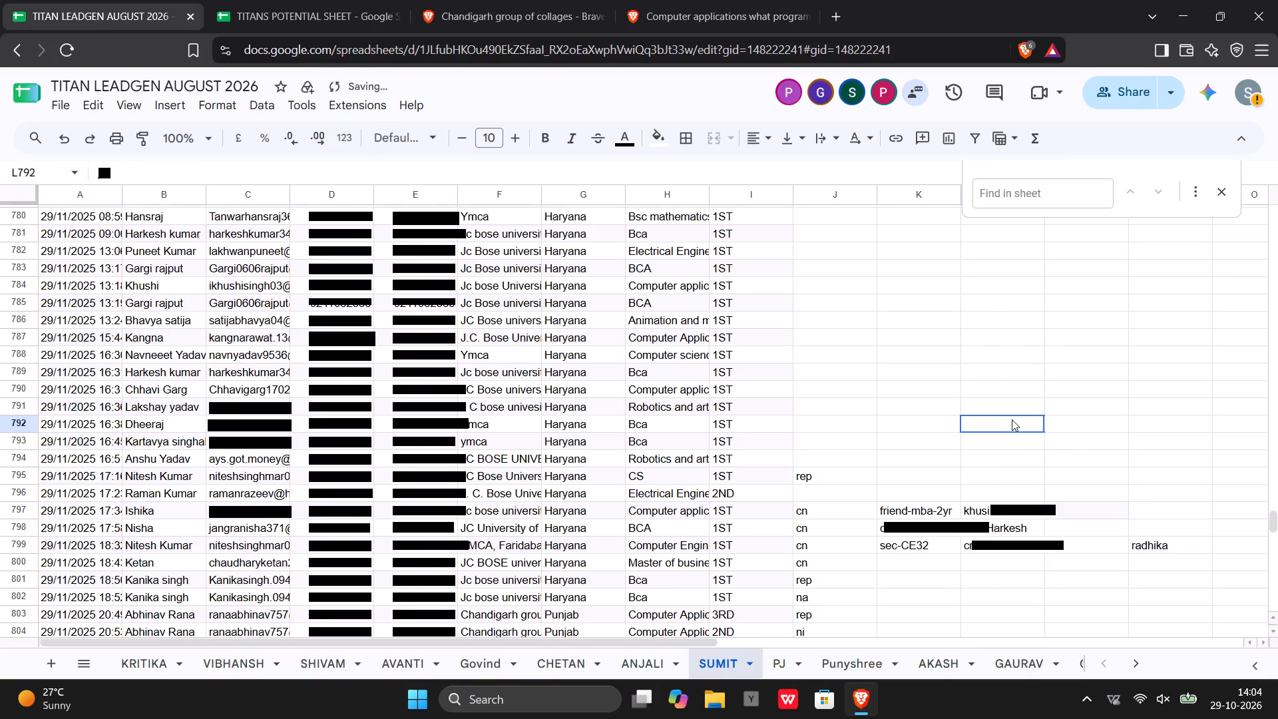
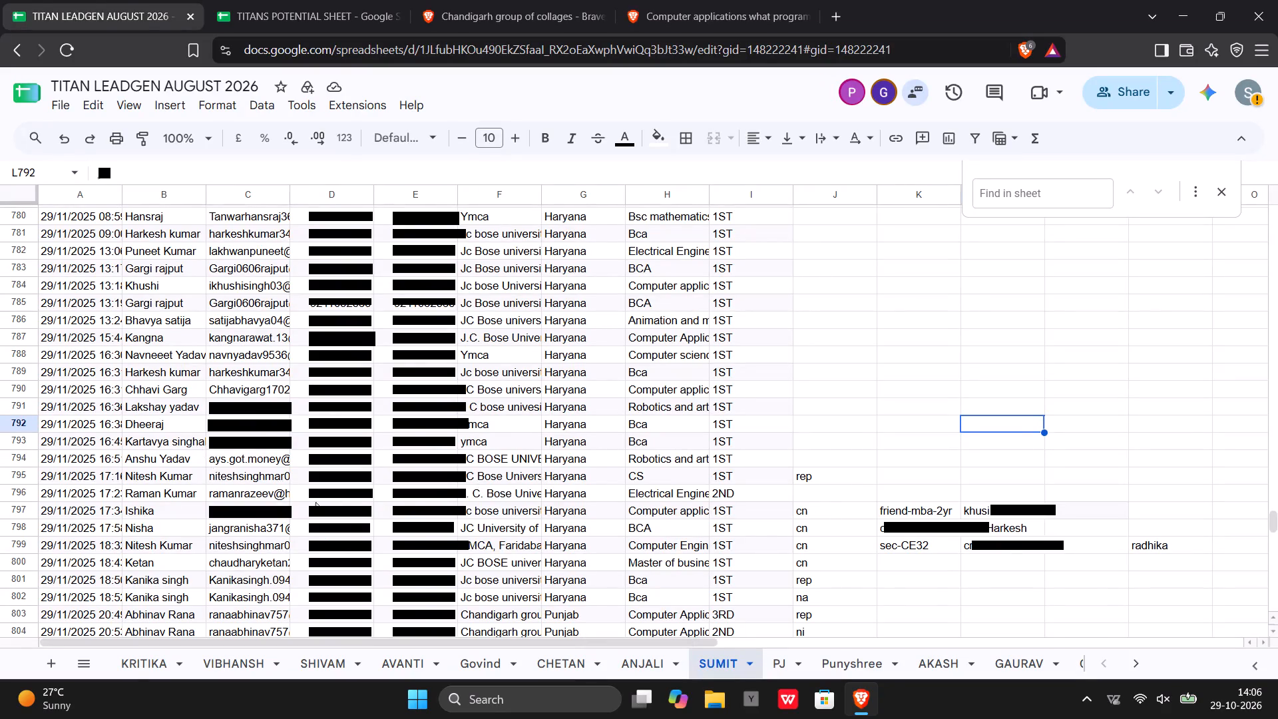
Look back through the Jc Bose university leads on the SUMIT sheet, from row 799 up to the section's start at row 746.
scroll(270, 443, up, 1)
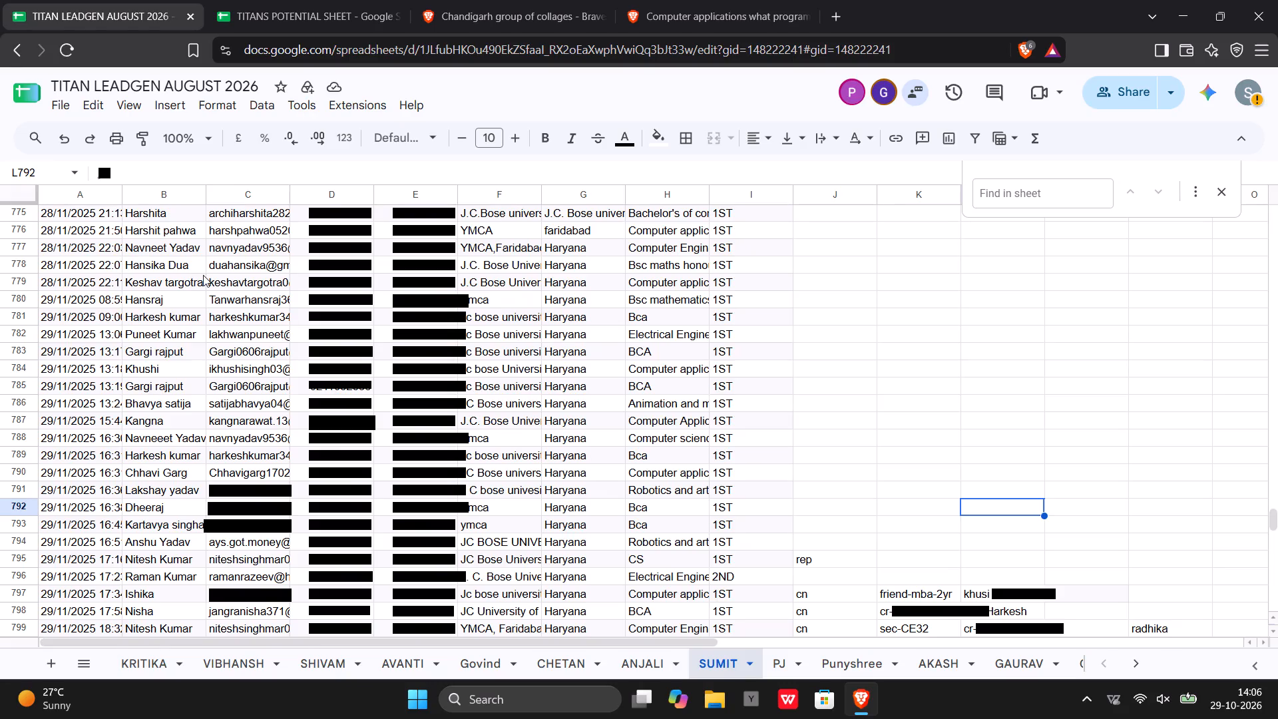
scroll(203, 275, up, 3)
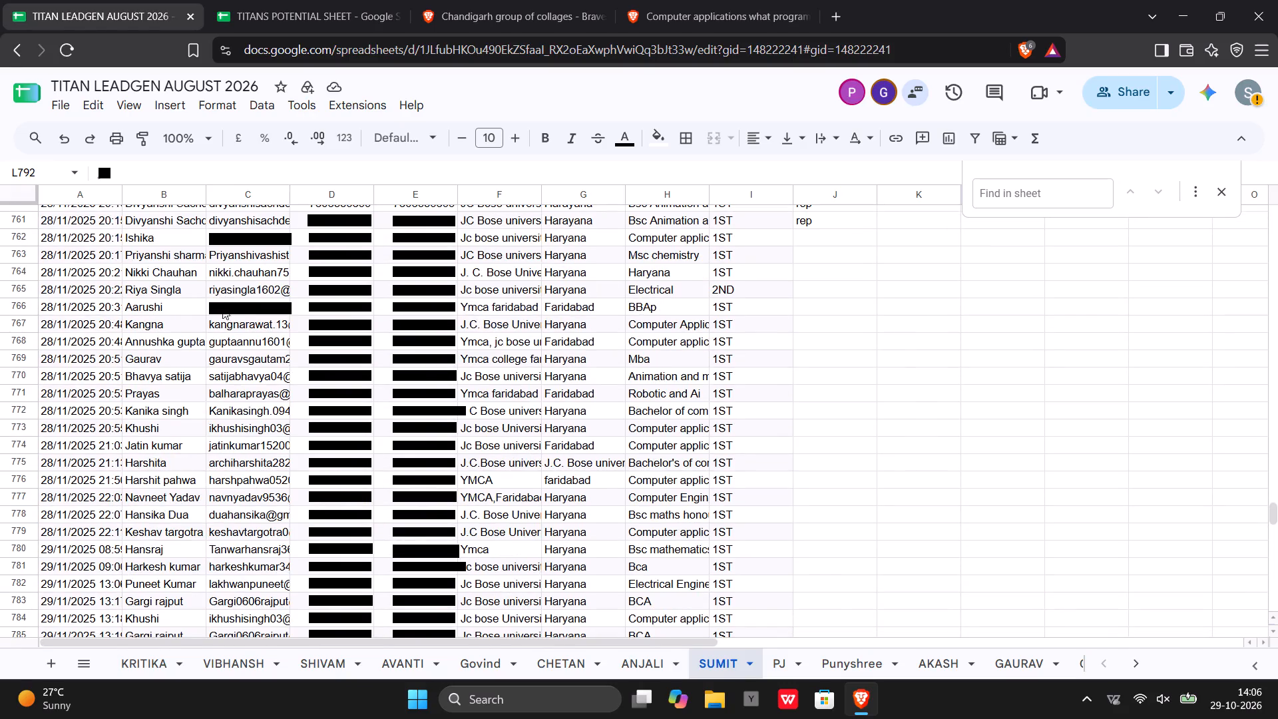
scroll(225, 318, up, 4)
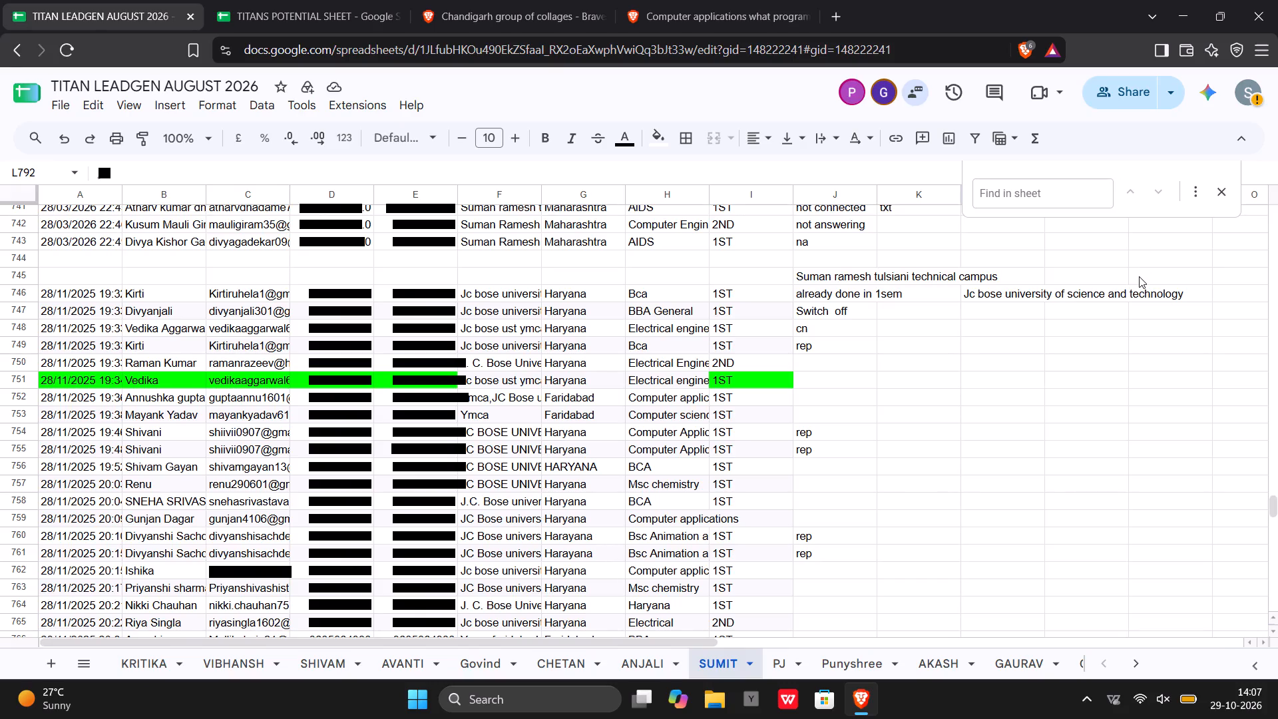
key(Escape)
Minimise the browser window to reach the desktop.
click(1189, 19)
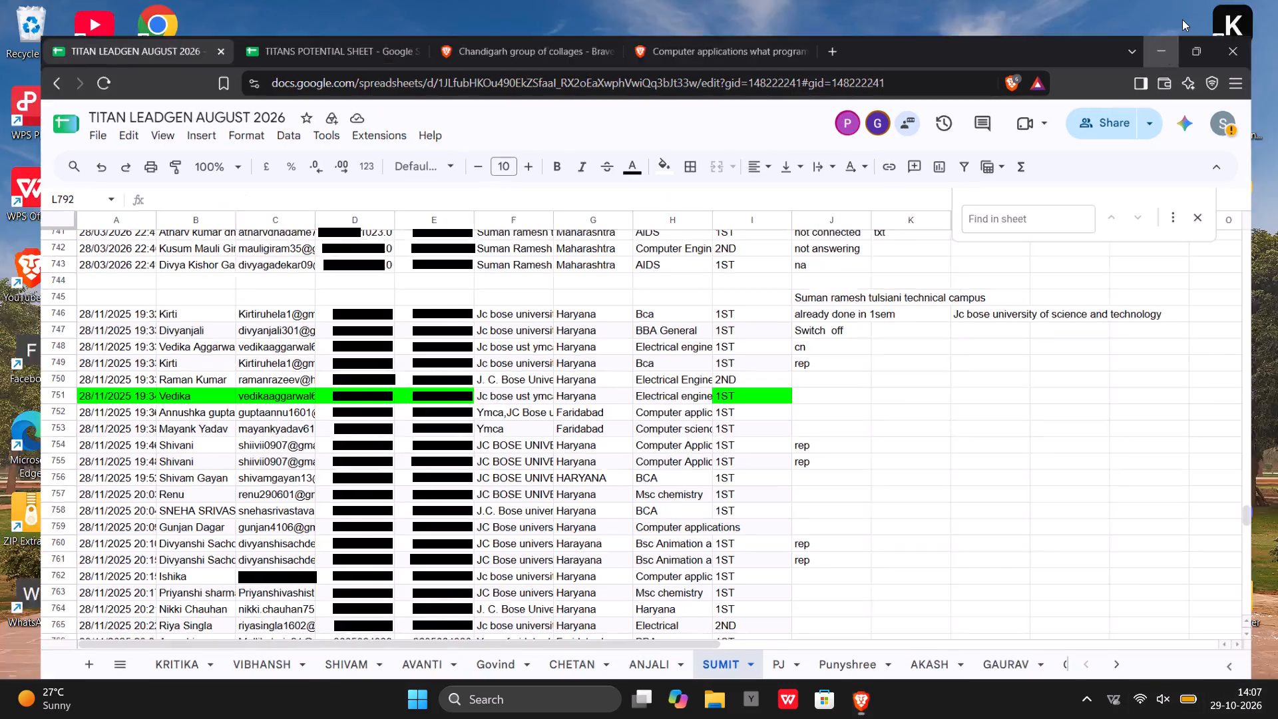
key(Escape)
key(Escape)
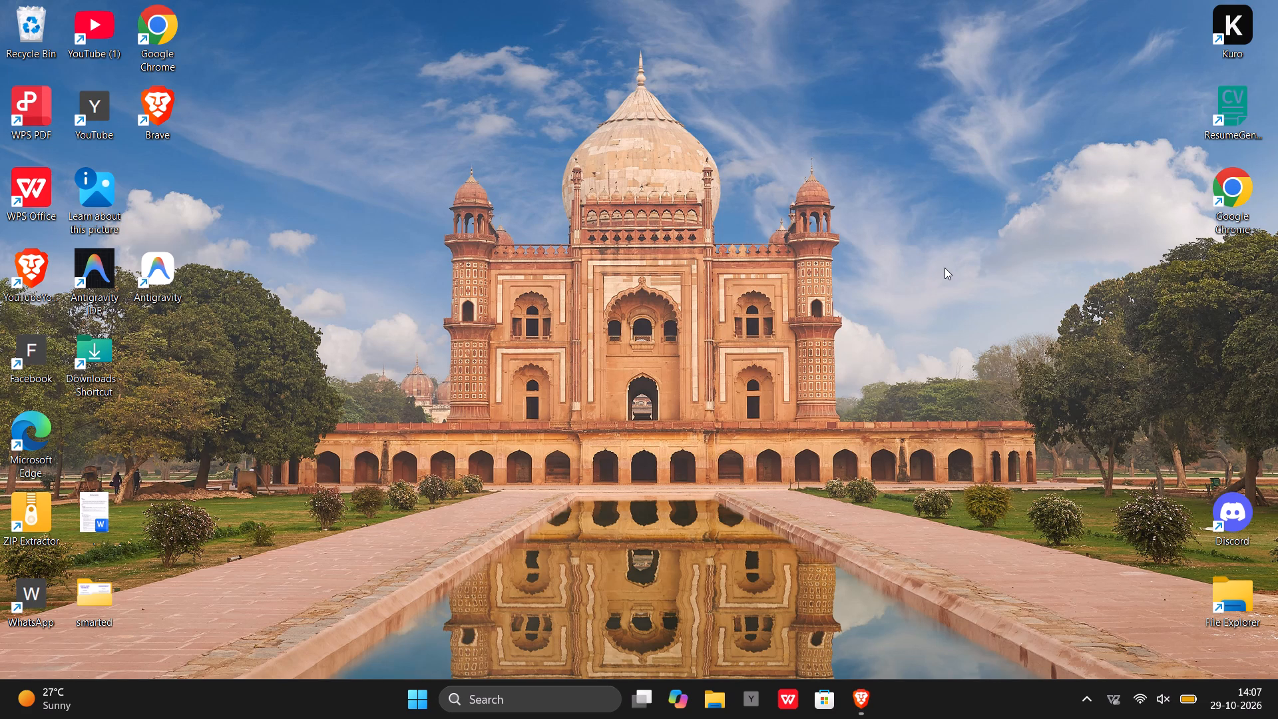